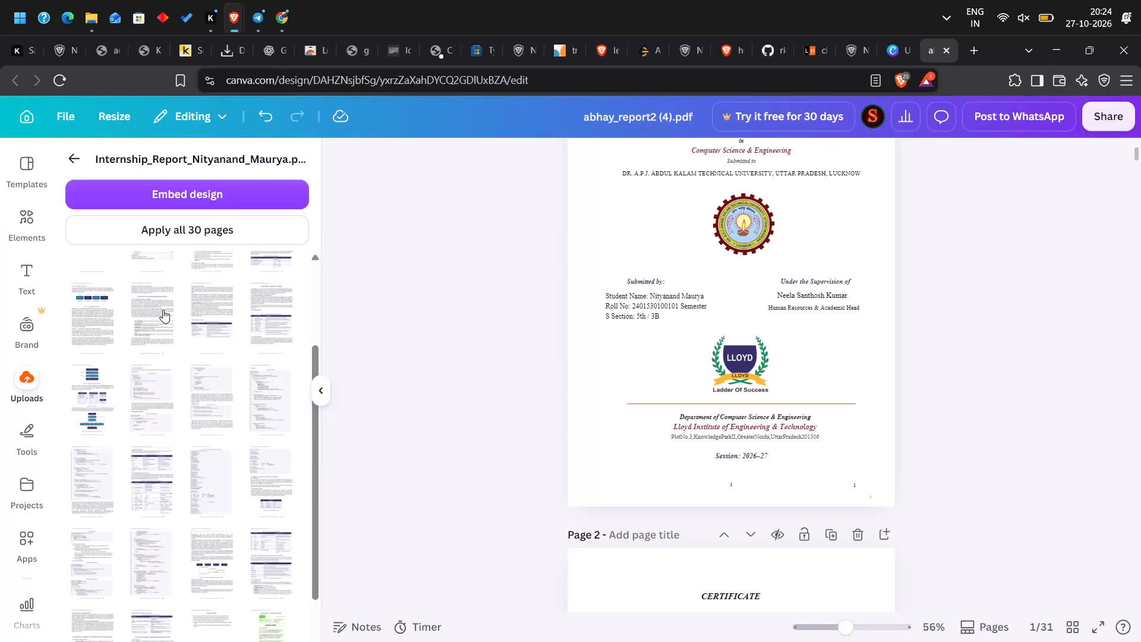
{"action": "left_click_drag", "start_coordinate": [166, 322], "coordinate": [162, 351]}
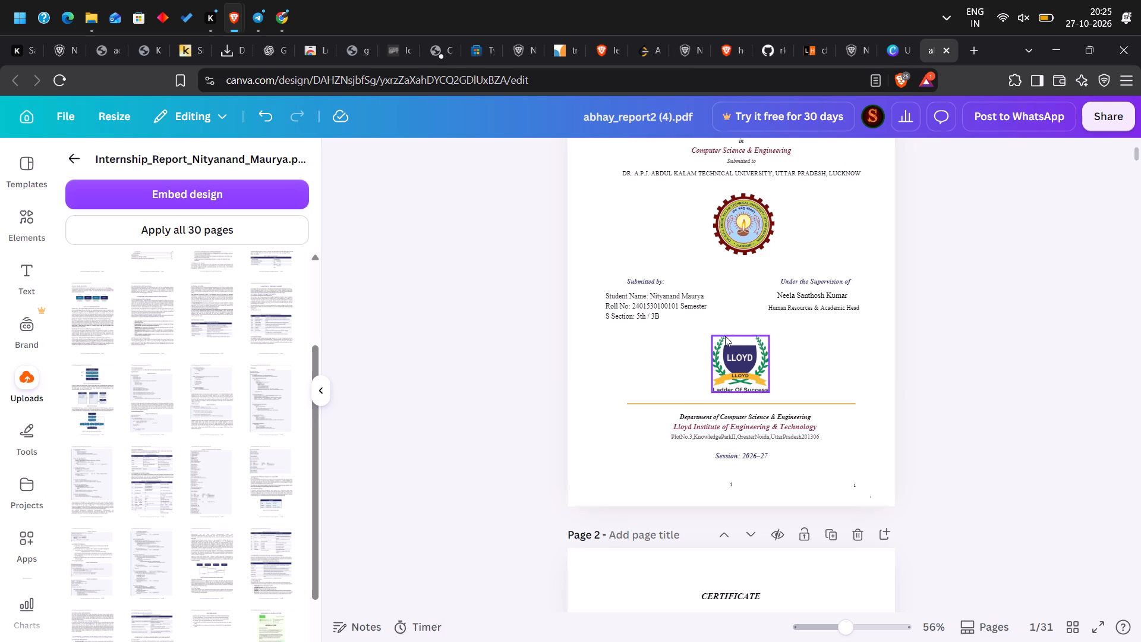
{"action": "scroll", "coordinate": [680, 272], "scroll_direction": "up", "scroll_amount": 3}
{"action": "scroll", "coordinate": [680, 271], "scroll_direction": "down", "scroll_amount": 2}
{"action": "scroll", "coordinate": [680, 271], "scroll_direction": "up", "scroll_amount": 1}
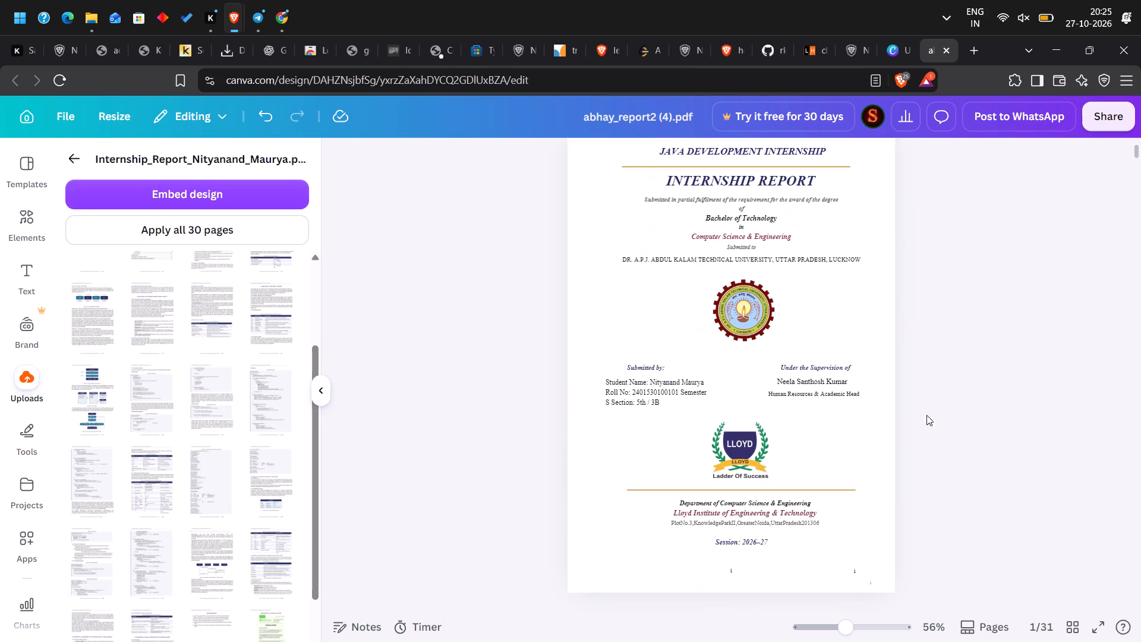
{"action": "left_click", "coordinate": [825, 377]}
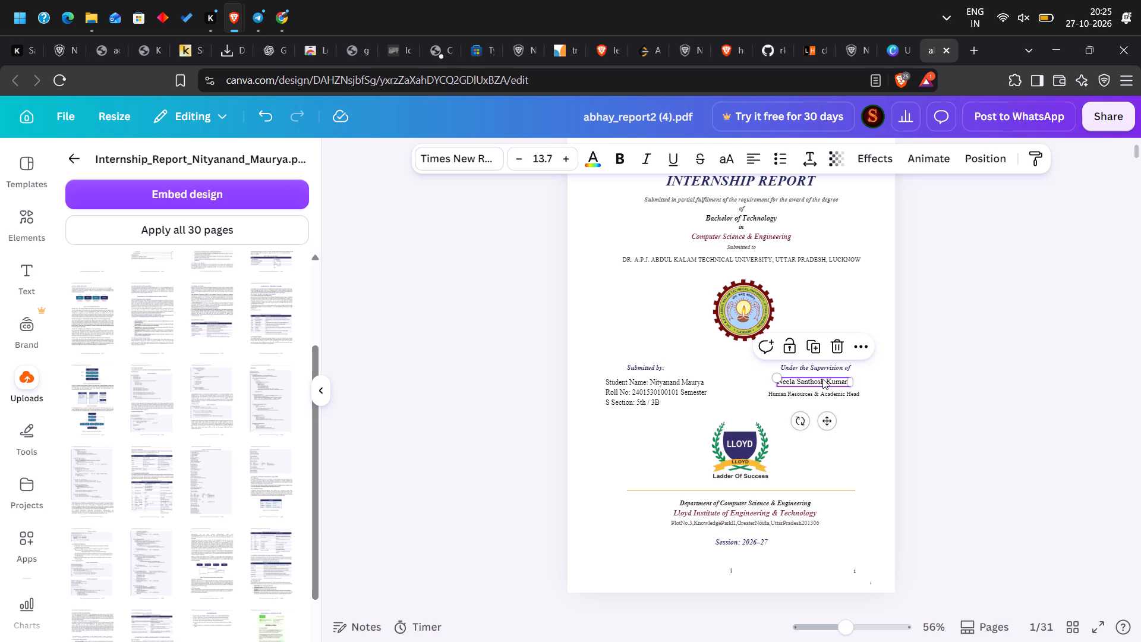
In the page 2 certificate paragraph, replace "Programming" in the report title so it reads "Java Development Internship Report".
{"action": "scroll", "coordinate": [696, 577], "scroll_direction": "down", "scroll_amount": 3}
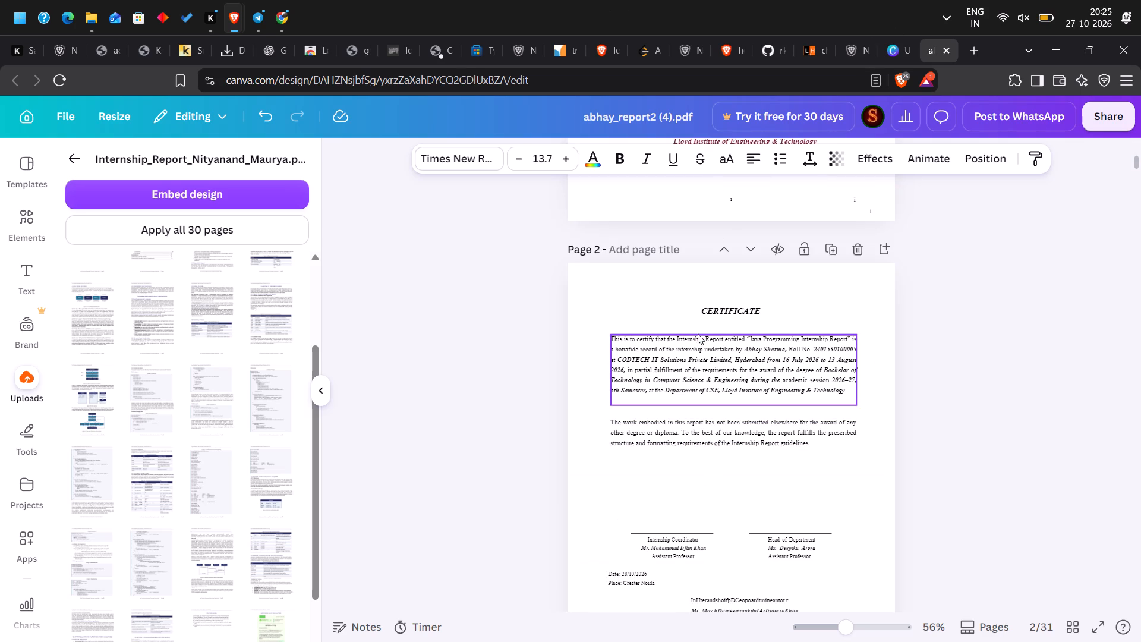
{"action": "left_click", "coordinate": [796, 336]}
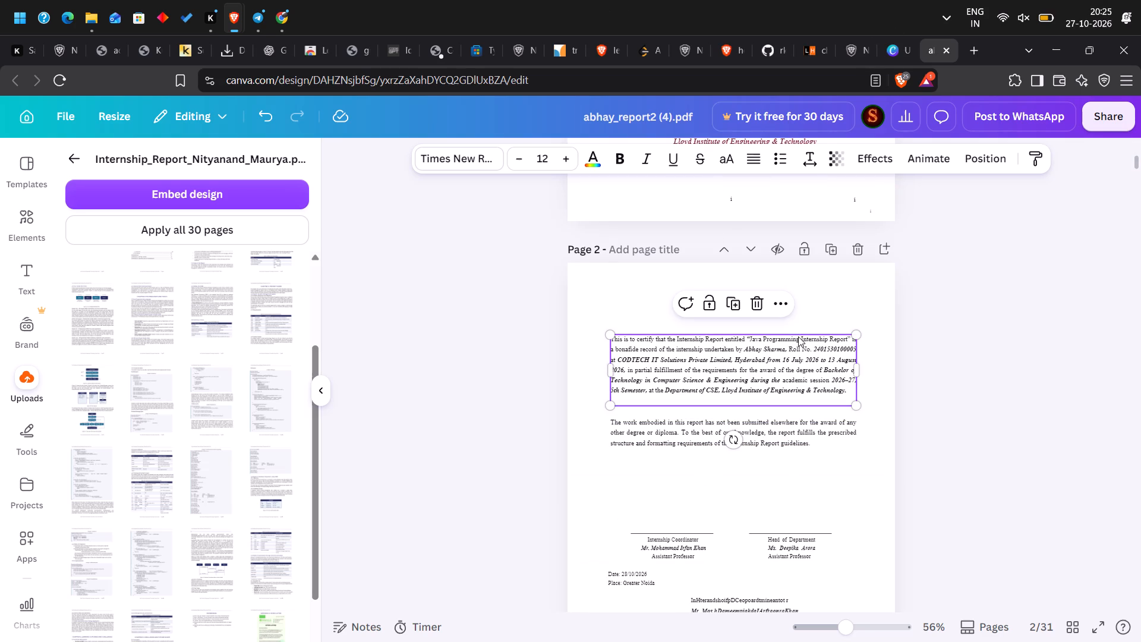
{"action": "left_click", "coordinate": [800, 336]}
{"action": "left_click", "coordinate": [801, 344]}
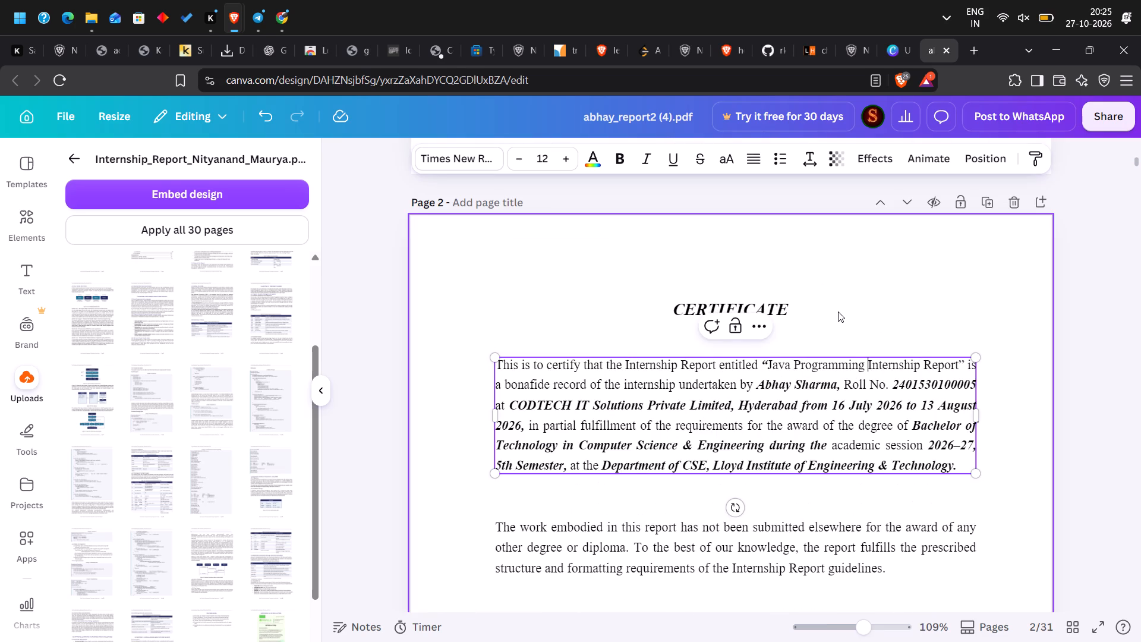
{"action": "key", "text": "Left"}
{"action": "key", "text": "BackSpace"}
{"action": "key", "text": "BackSpace"}
{"action": "key", "text": "BackSpace"}
{"action": "key", "text": "BackSpace"}
{"action": "key", "text": "BackSpace"}
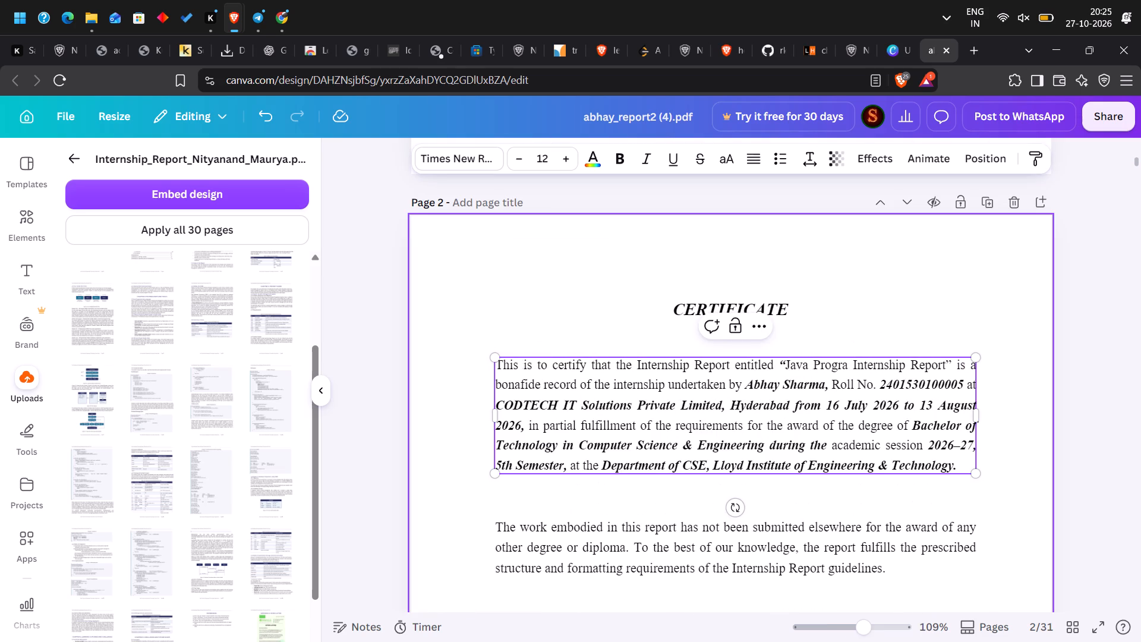
{"action": "key", "text": "BackSpace"}
{"action": "key", "text": "BackSpace"}
{"action": "key", "text": "BackSpace"}
{"action": "key", "text": "BackSpace"}
{"action": "key", "text": "BackSpace"}
{"action": "key", "text": "BackSpace"}
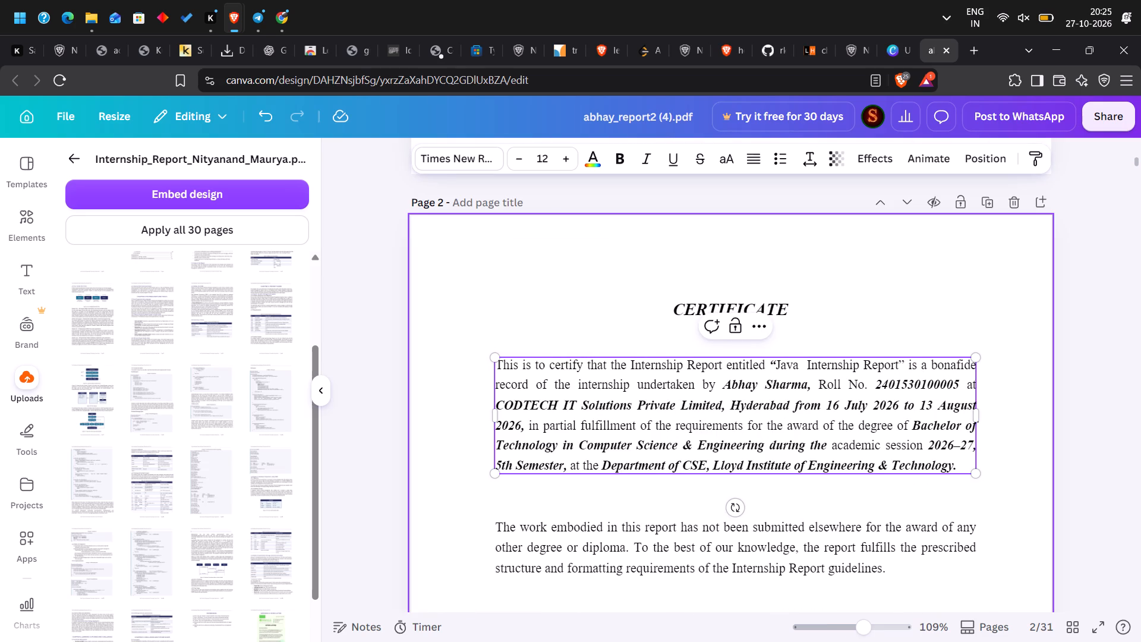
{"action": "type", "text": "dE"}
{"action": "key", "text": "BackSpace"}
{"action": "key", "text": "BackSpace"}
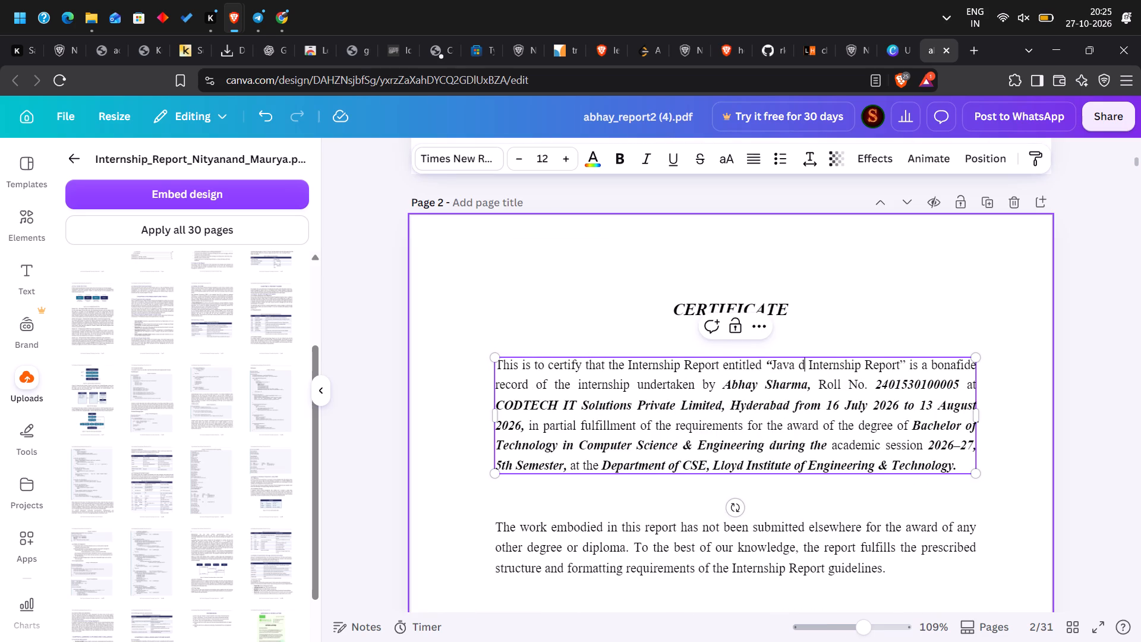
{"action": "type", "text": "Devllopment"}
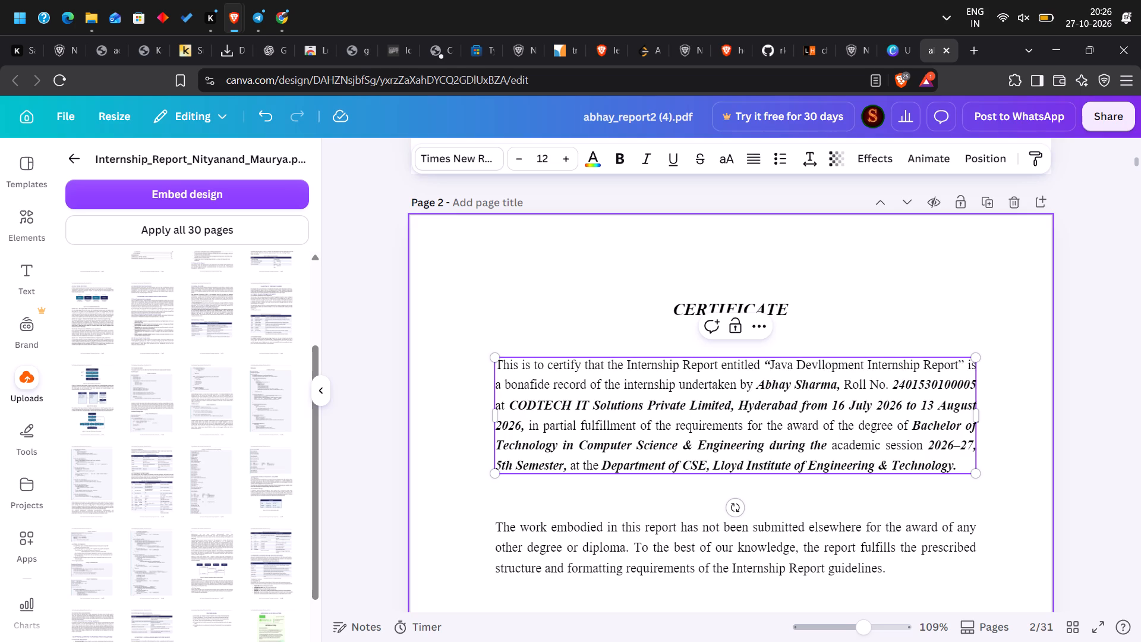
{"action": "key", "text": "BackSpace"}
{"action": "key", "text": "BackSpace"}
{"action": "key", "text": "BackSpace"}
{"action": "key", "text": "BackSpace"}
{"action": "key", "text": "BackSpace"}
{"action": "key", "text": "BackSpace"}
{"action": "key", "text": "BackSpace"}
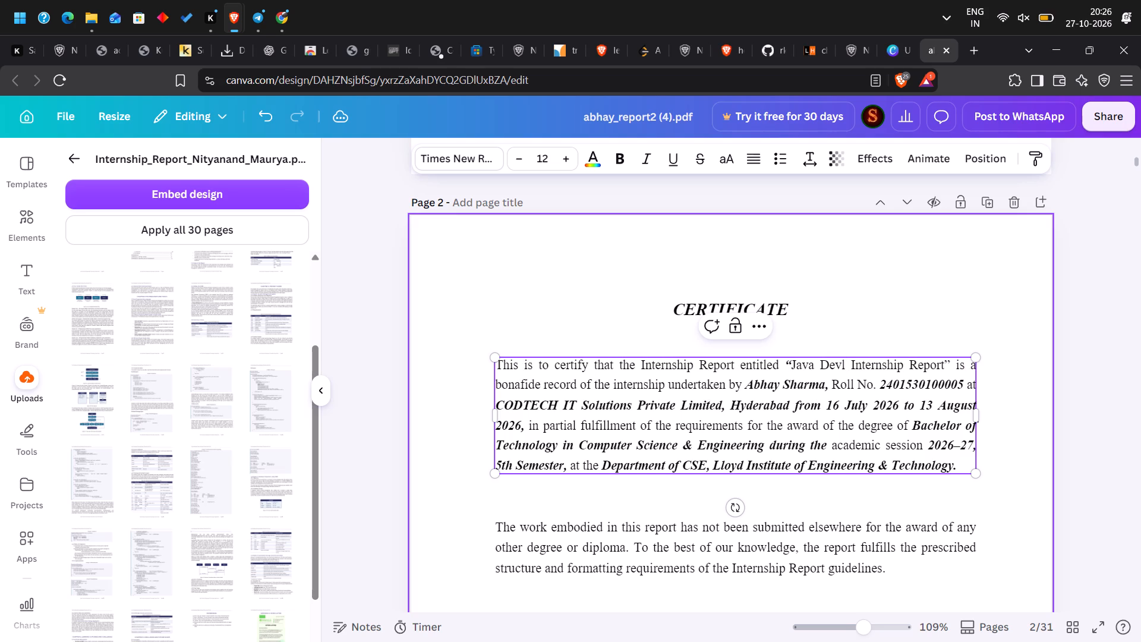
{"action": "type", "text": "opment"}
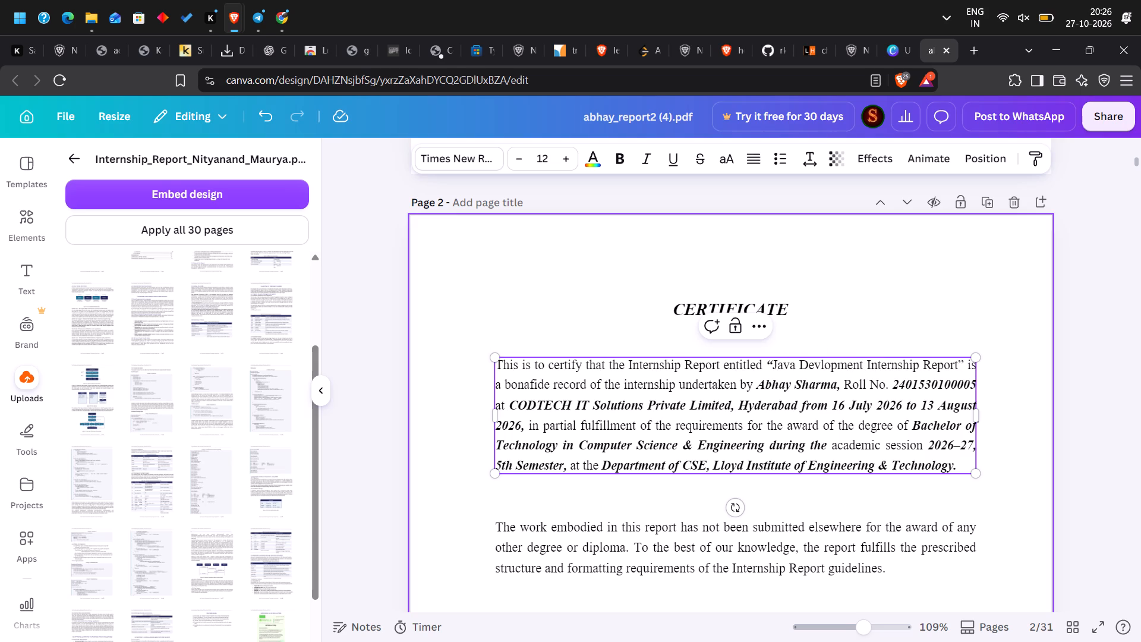
{"action": "left_click", "coordinate": [819, 371]}
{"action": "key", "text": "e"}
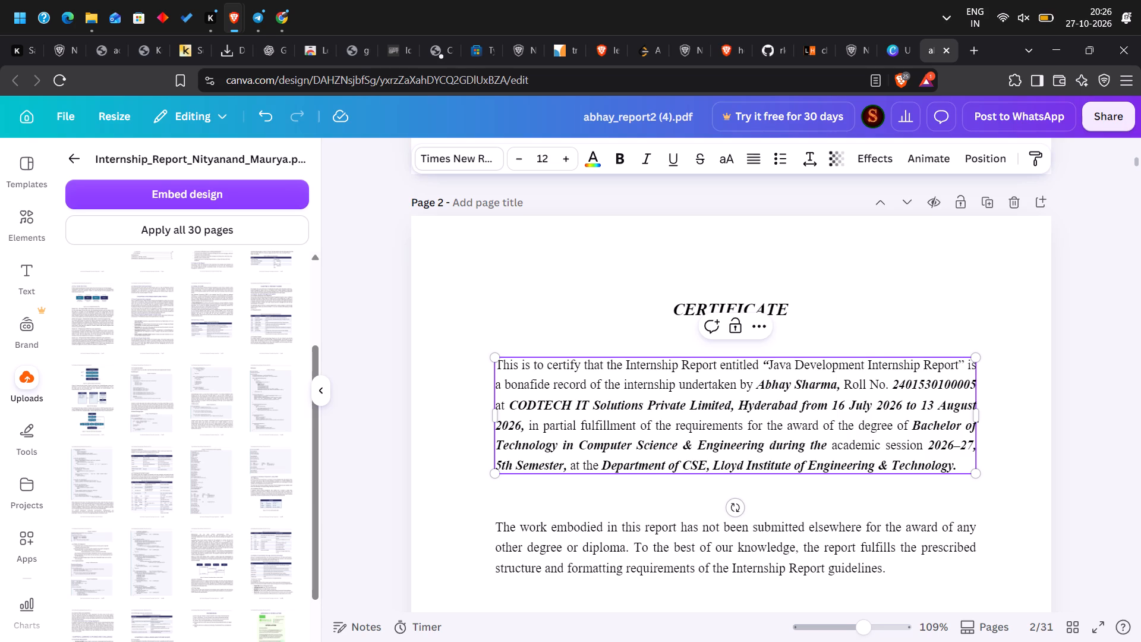
Replace the student name in the certificate paragraph with the student name given on the cover page.
{"action": "left_click", "coordinate": [836, 387]}
{"action": "key", "text": "BackSpace"}
{"action": "key", "text": "BackSpace"}
{"action": "key", "text": "BackSpace"}
{"action": "key", "text": "BackSpace"}
{"action": "key", "text": "BackSpace"}
{"action": "key", "text": "BackSpace"}
{"action": "key", "text": "BackSpace"}
{"action": "key", "text": "BackSpace"}
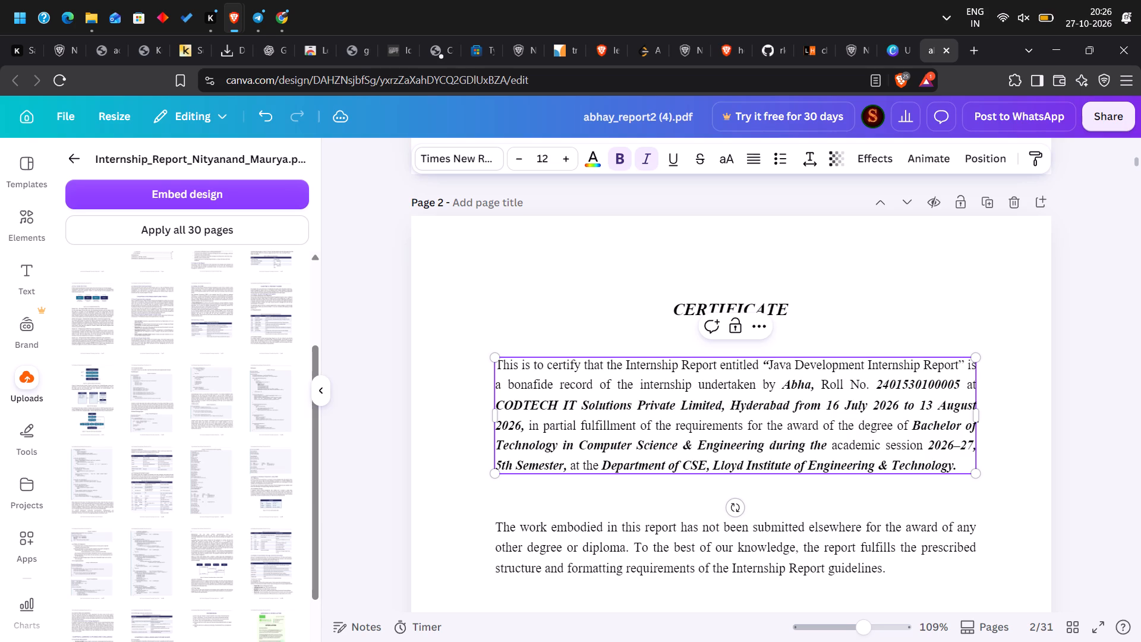
{"action": "key", "text": "BackSpace"}
{"action": "key", "text": "BackSpace"}
{"action": "key", "text": "BackSpace"}
{"action": "key", "text": "BackSpace"}
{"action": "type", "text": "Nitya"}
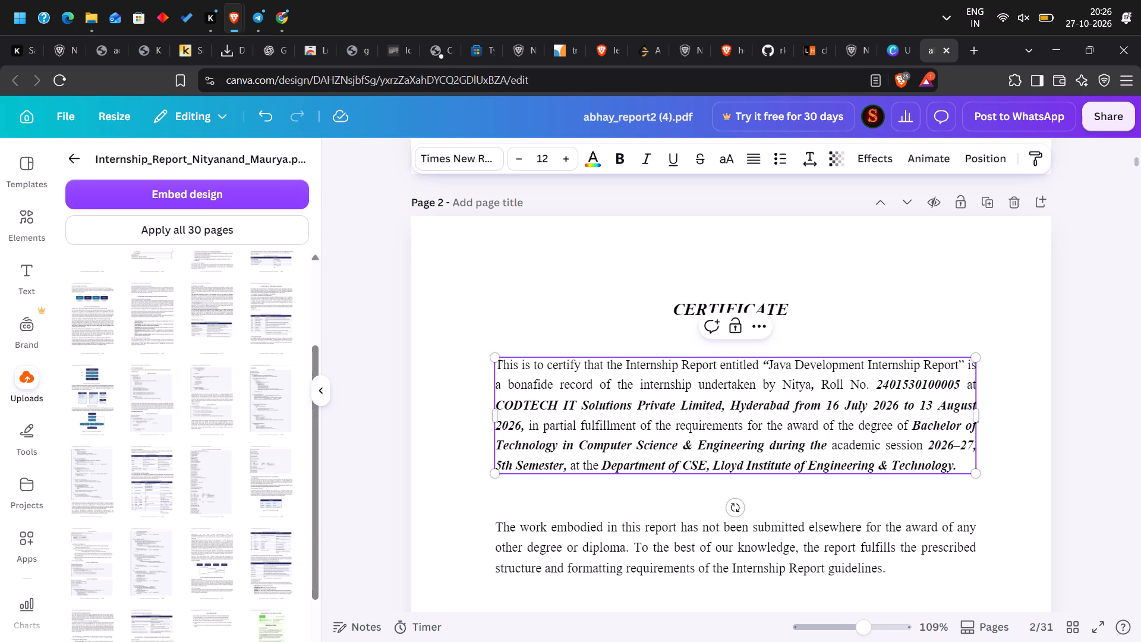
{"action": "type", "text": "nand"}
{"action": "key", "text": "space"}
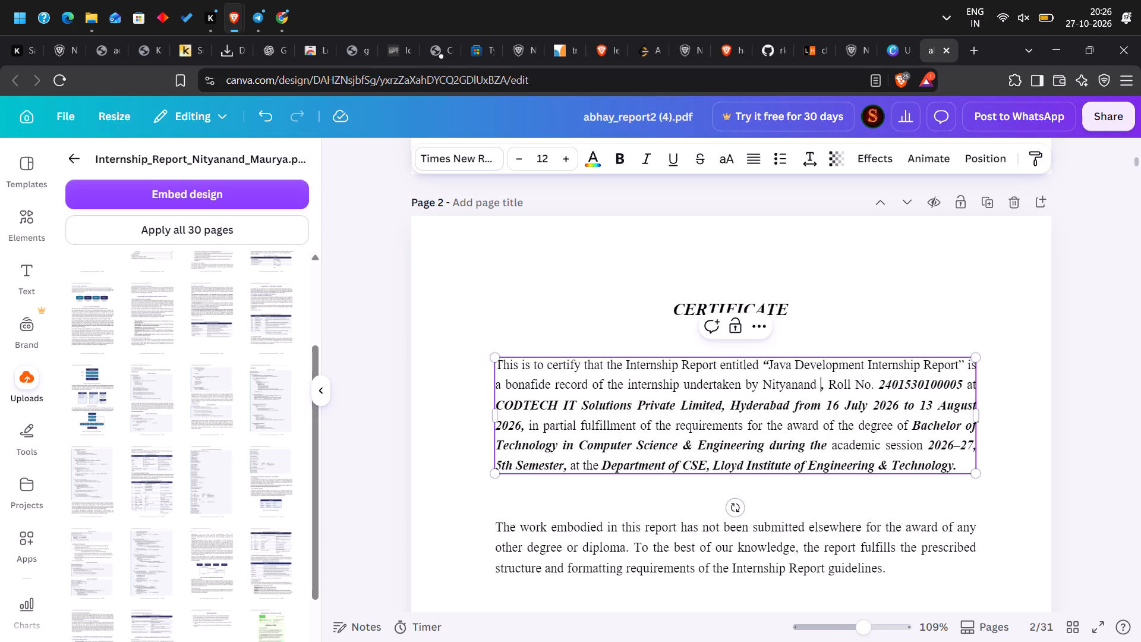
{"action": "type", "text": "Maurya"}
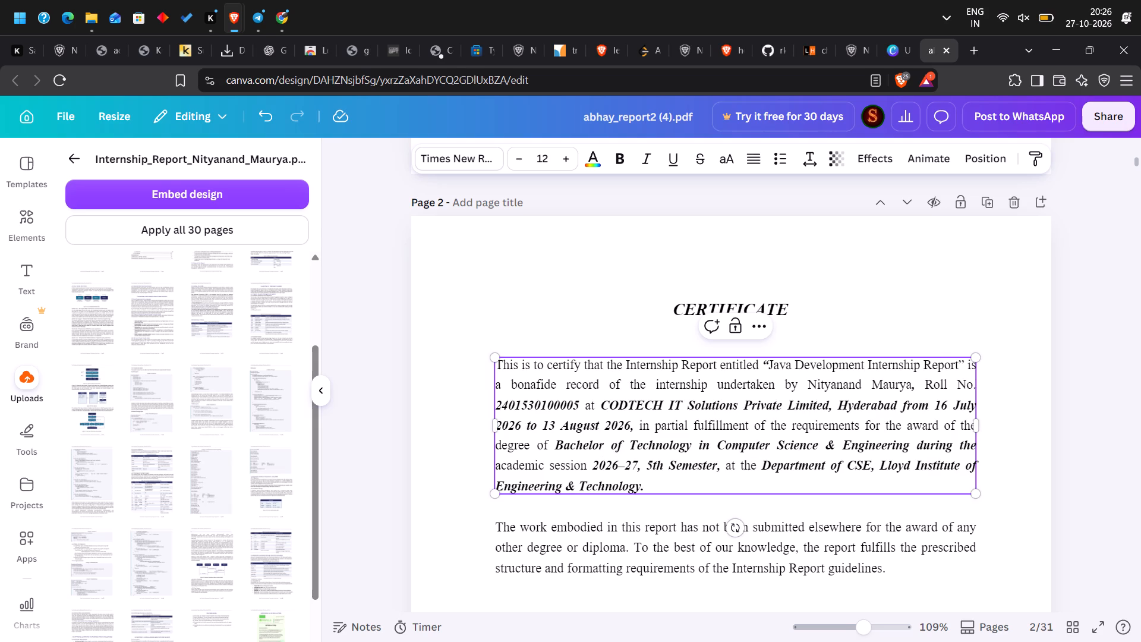
Make the new student name in the certificate paragraph bold.
{"action": "left_click_drag", "start_coordinate": [910, 386], "coordinate": [824, 392]}
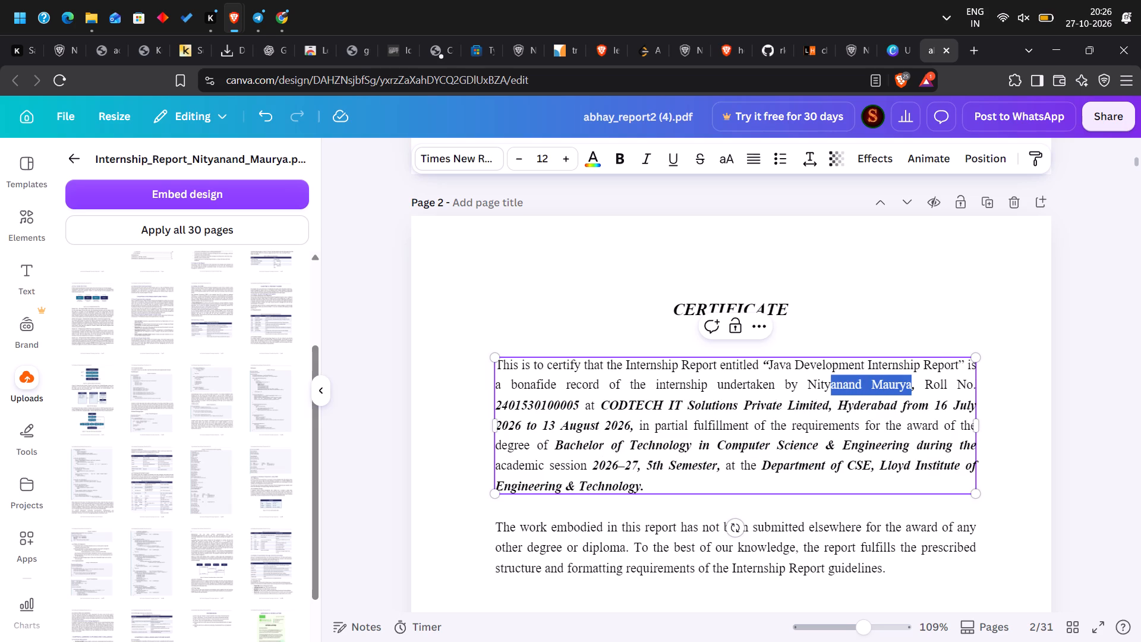
{"action": "left_click_drag", "start_coordinate": [824, 392], "coordinate": [806, 391]}
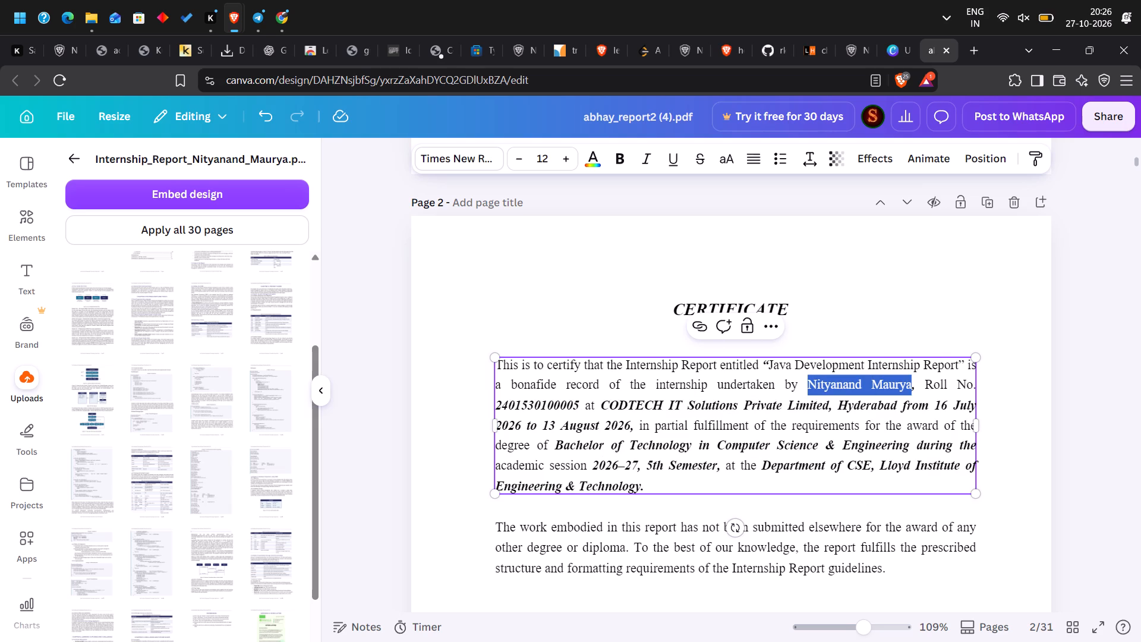
{"action": "left_click", "coordinate": [617, 164]}
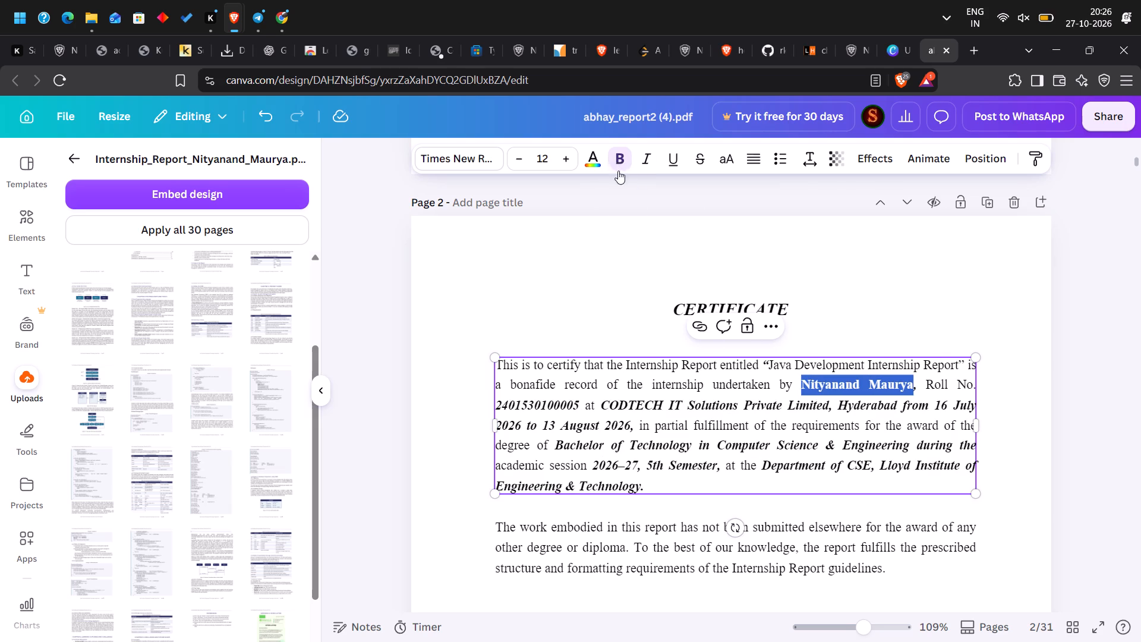
{"action": "left_click", "coordinate": [639, 287]}
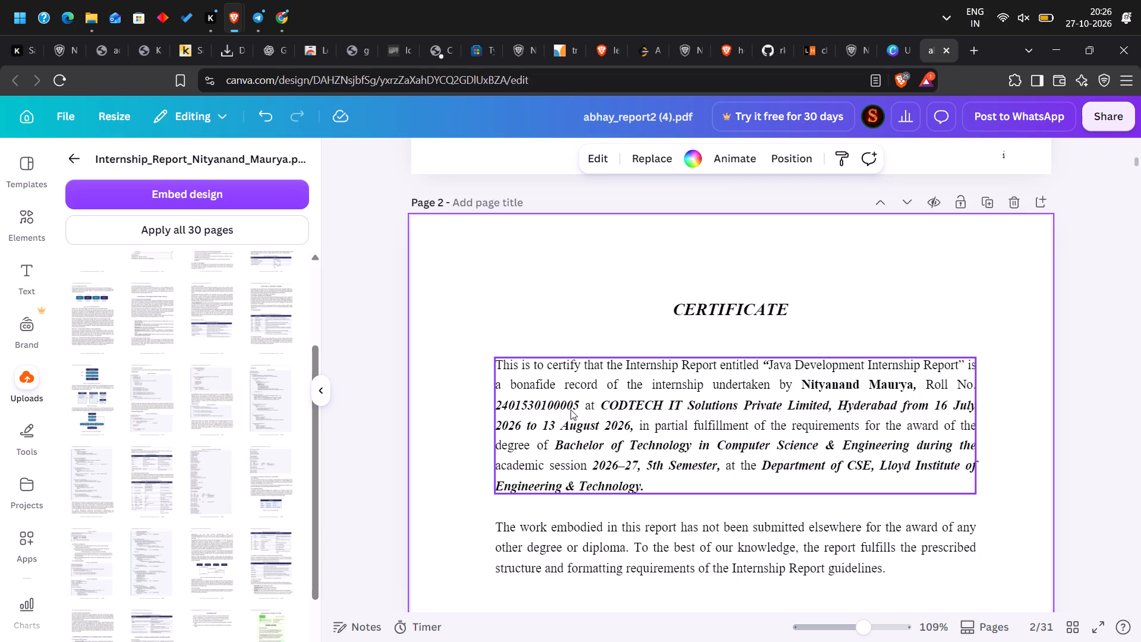
Correct the roll number in the certificate paragraph to match the student's roll number on the cover page.
{"action": "left_click", "coordinate": [572, 401]}
{"action": "left_click", "coordinate": [569, 409]}
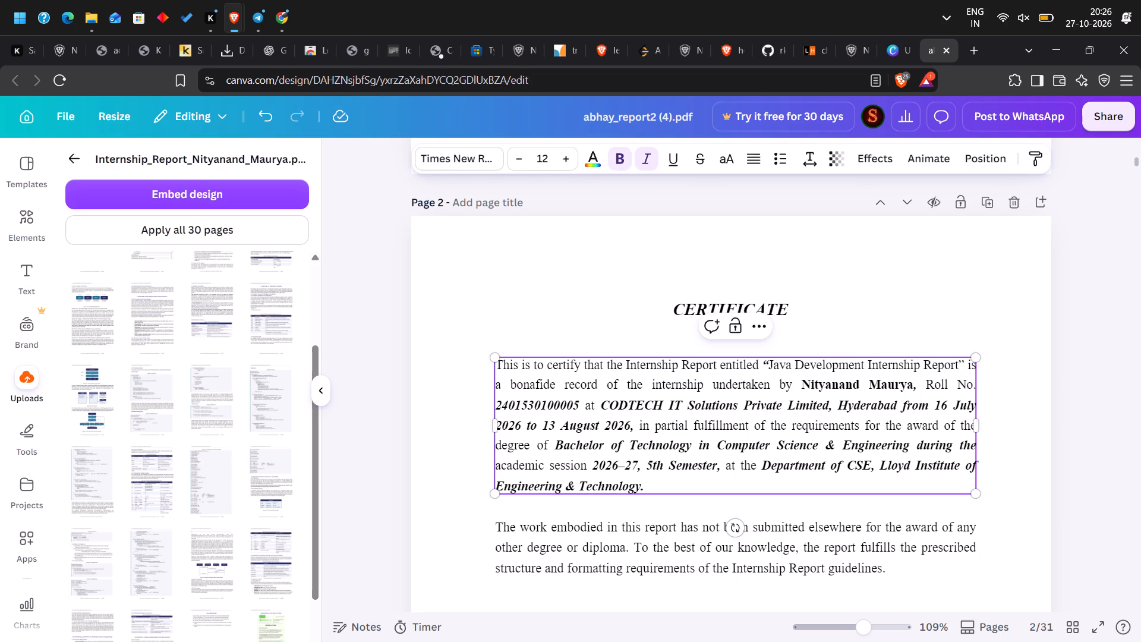
{"action": "key", "text": "BackSpace"}
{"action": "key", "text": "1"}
{"action": "key", "text": "Right"}
{"action": "key", "text": "Right"}
{"action": "key", "text": "BackSpace"}
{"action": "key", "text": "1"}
Look through the uploaded report's page thumbnails and the design's later pages, including the organisation profile, calculator and currency converter sections.
{"action": "left_click", "coordinate": [602, 404]}
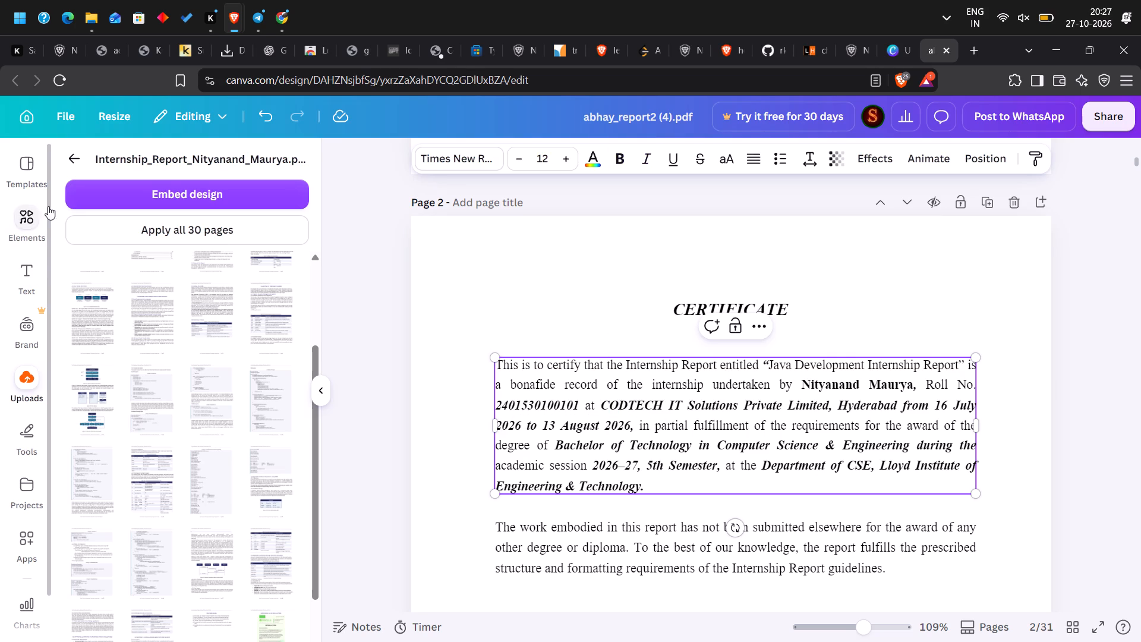
{"action": "scroll", "coordinate": [225, 401], "scroll_direction": "up", "scroll_amount": 3}
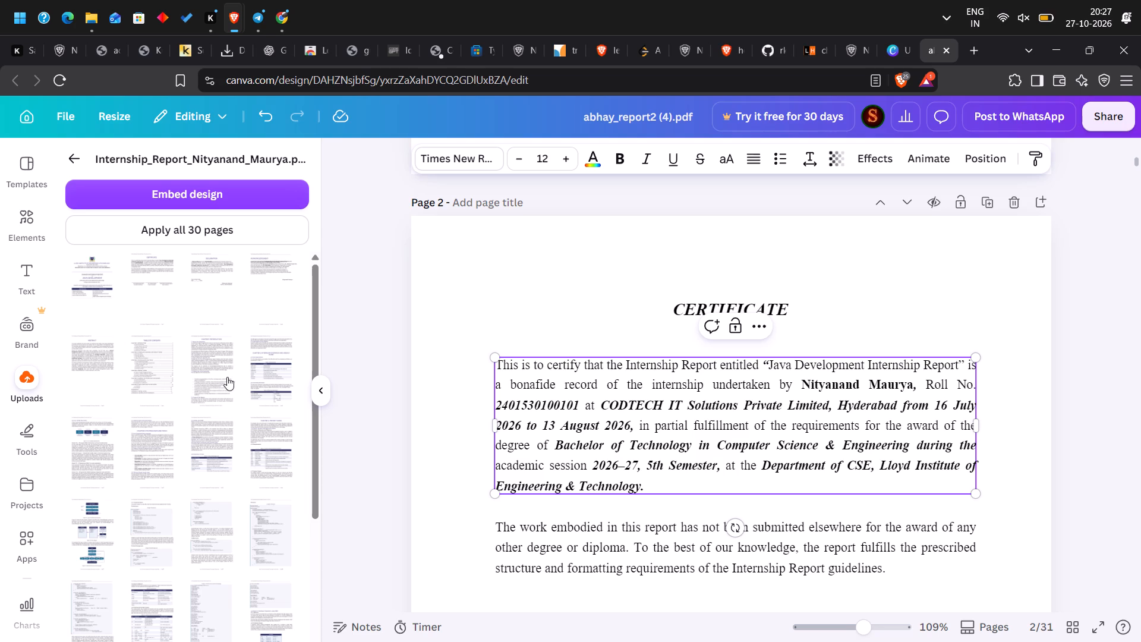
{"action": "scroll", "coordinate": [227, 376], "scroll_direction": "down", "scroll_amount": 6}
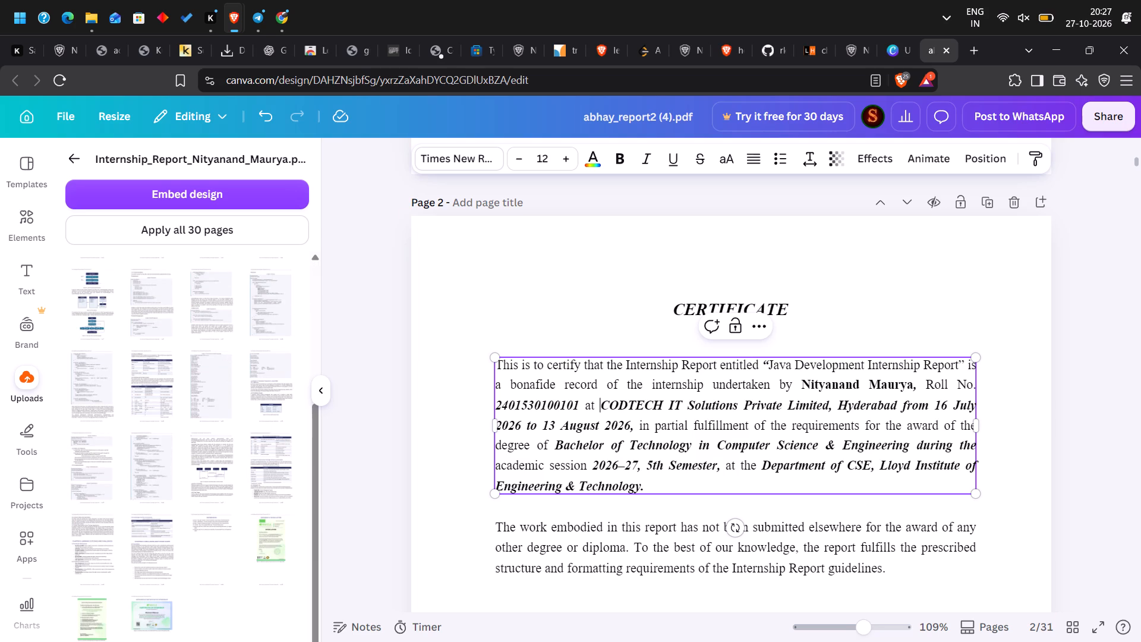
{"action": "key", "text": "Down"}
{"action": "key", "text": "Down"}
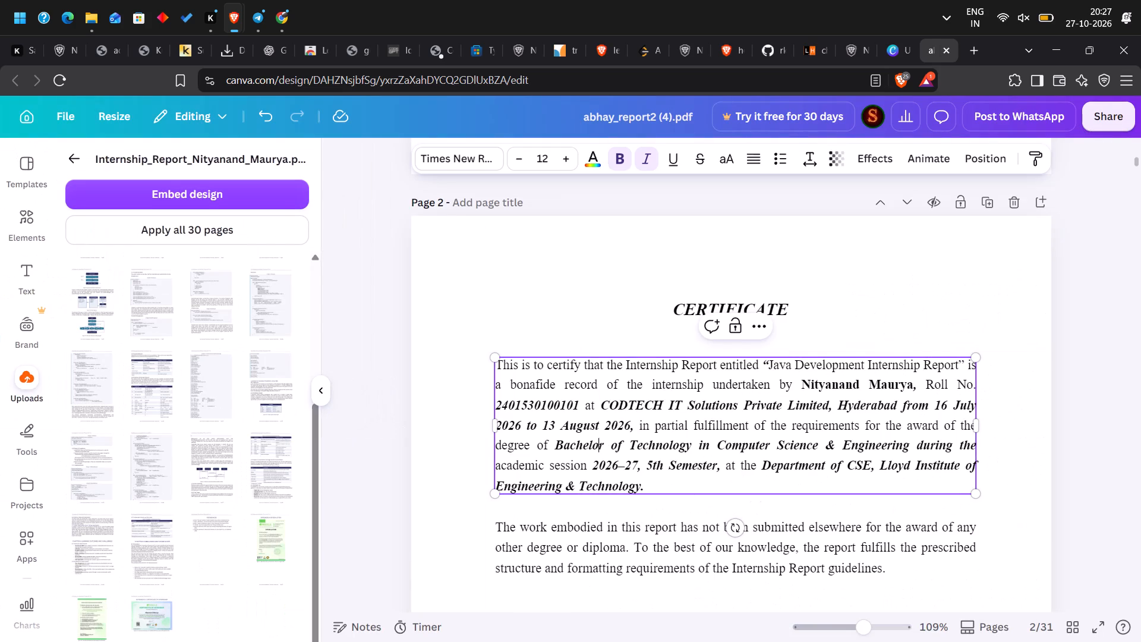
{"action": "scroll", "coordinate": [766, 487], "scroll_direction": "down", "scroll_amount": 20}
{"action": "scroll", "coordinate": [766, 487], "scroll_direction": "down", "scroll_amount": 6}
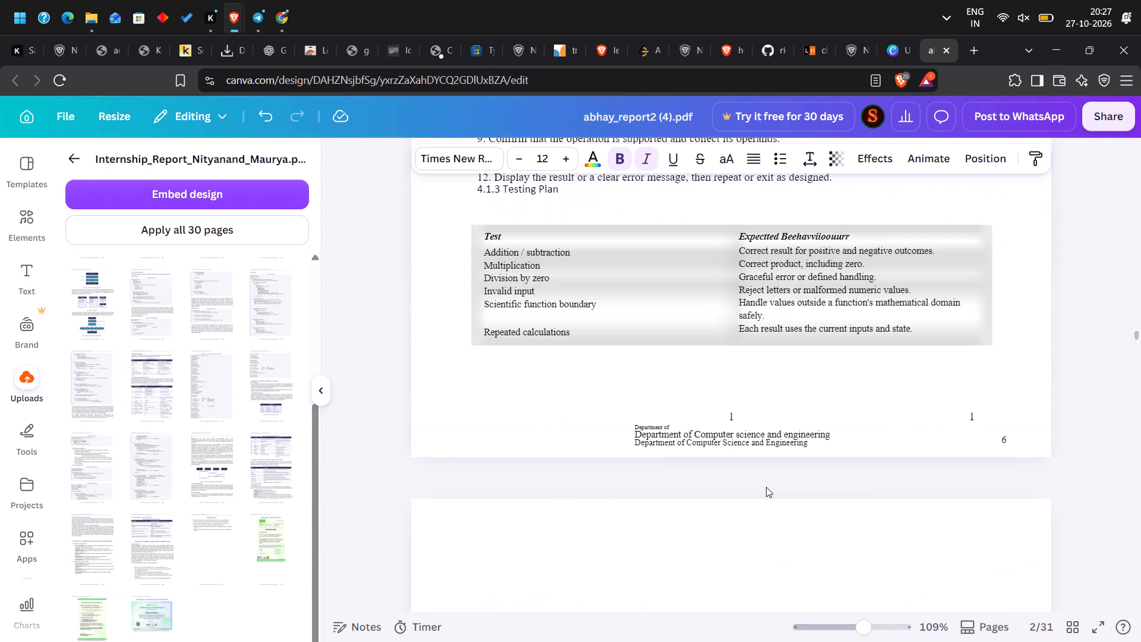
{"action": "scroll", "coordinate": [766, 487], "scroll_direction": "up", "scroll_amount": 1}
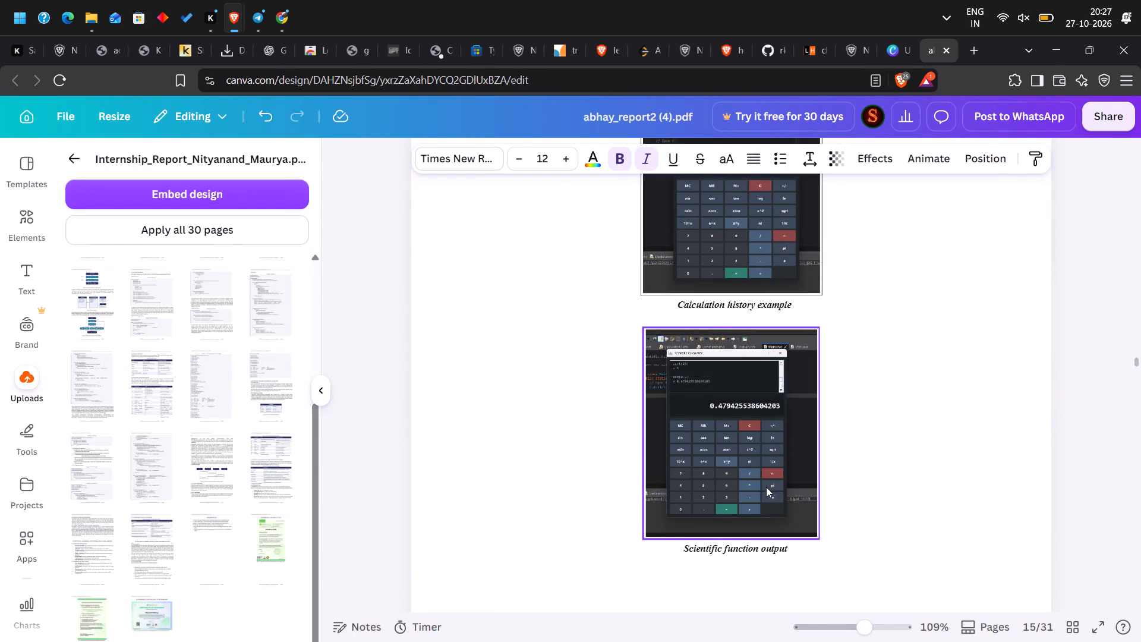
{"action": "scroll", "coordinate": [766, 487], "scroll_direction": "up", "scroll_amount": 4}
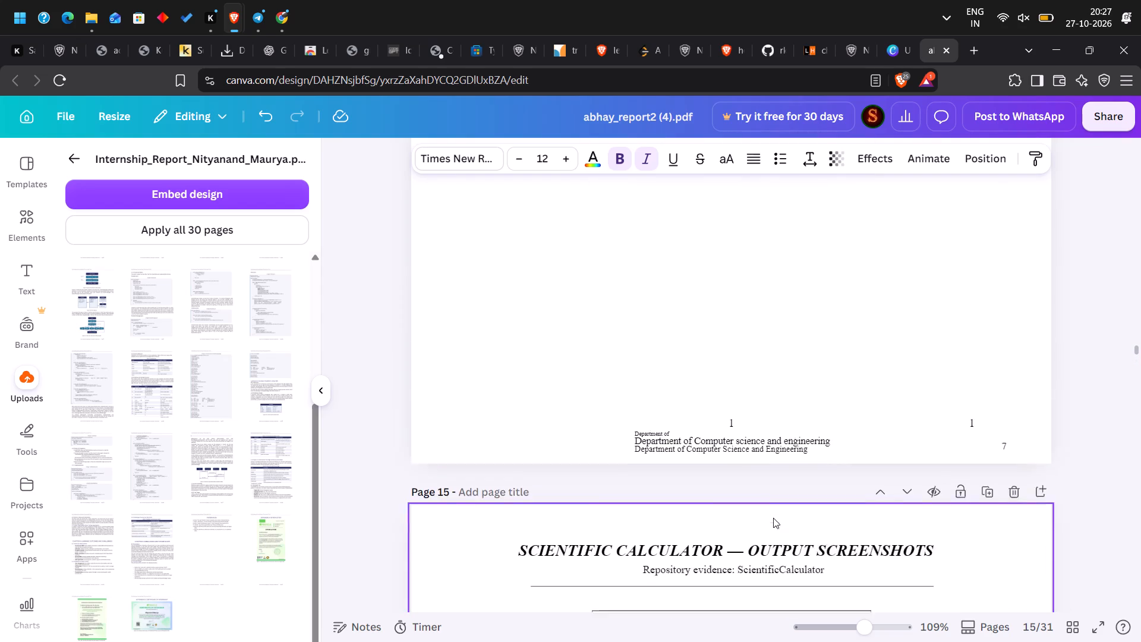
{"action": "scroll", "coordinate": [773, 518], "scroll_direction": "up", "scroll_amount": 3}
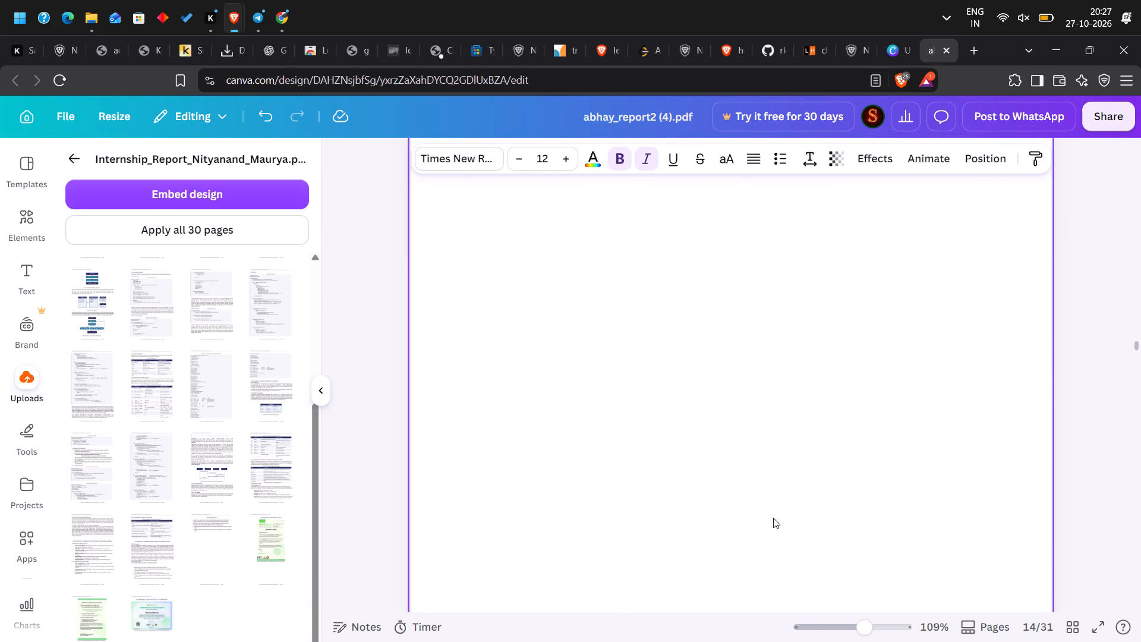
{"action": "scroll", "coordinate": [773, 518], "scroll_direction": "up", "scroll_amount": 9}
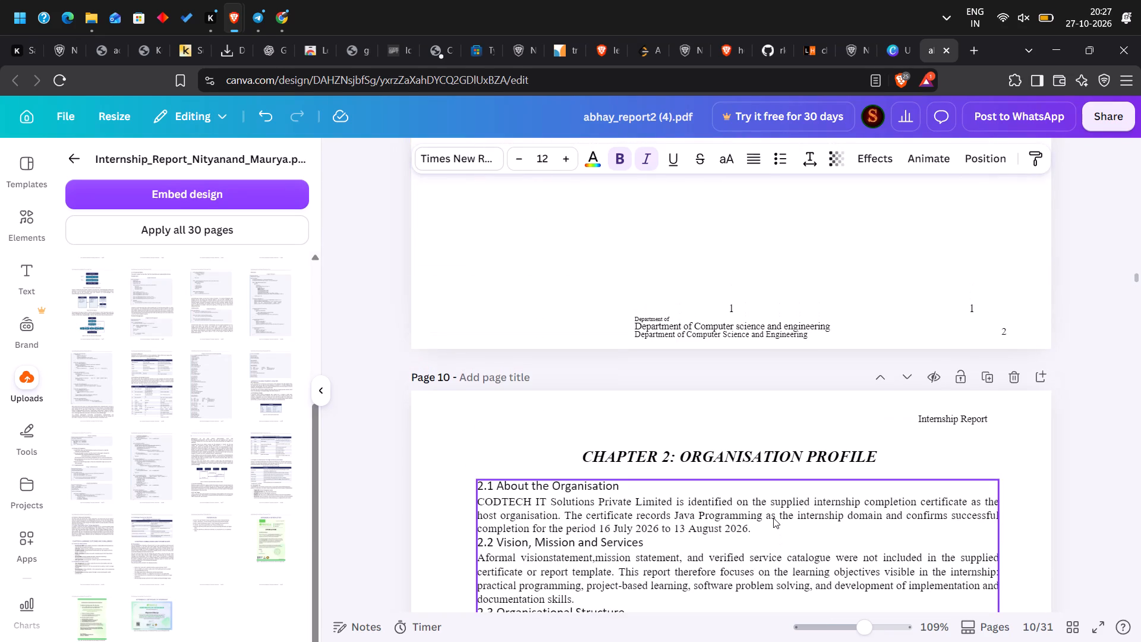
{"action": "scroll", "coordinate": [773, 518], "scroll_direction": "up", "scroll_amount": 7}
{"action": "scroll", "coordinate": [773, 518], "scroll_direction": "down", "scroll_amount": 6}
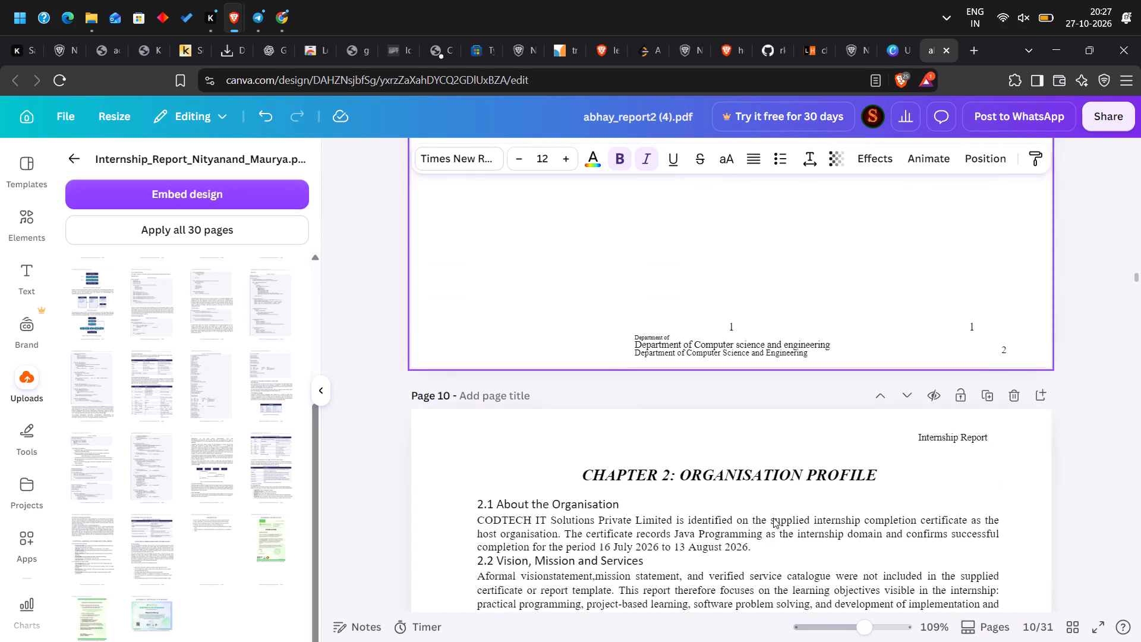
{"action": "scroll", "coordinate": [773, 518], "scroll_direction": "down", "scroll_amount": 13}
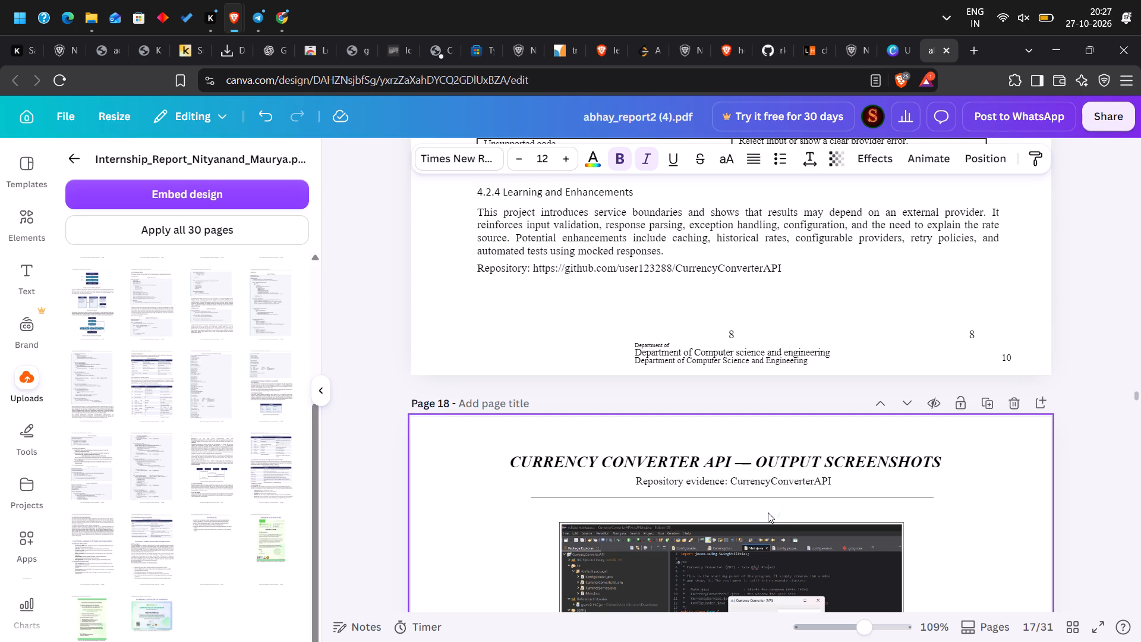
Look through the currency converter and student management system pages, the organisation profile and the declaration page for details of the internship.
{"action": "scroll", "coordinate": [768, 512], "scroll_direction": "down", "scroll_amount": 1}
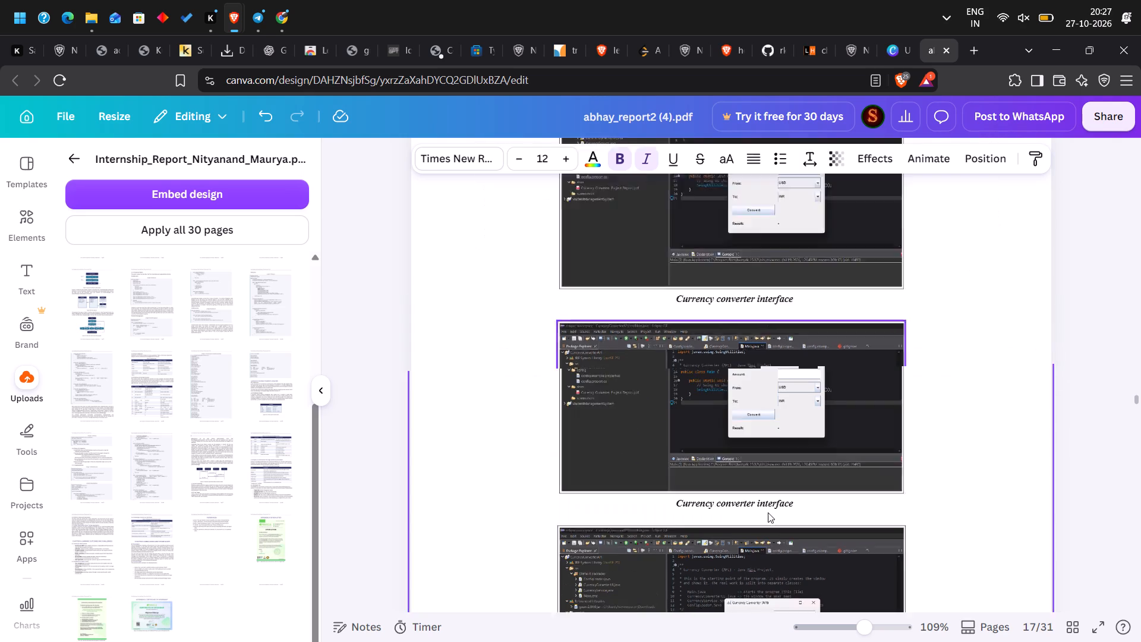
{"action": "scroll", "coordinate": [768, 512], "scroll_direction": "down", "scroll_amount": 4}
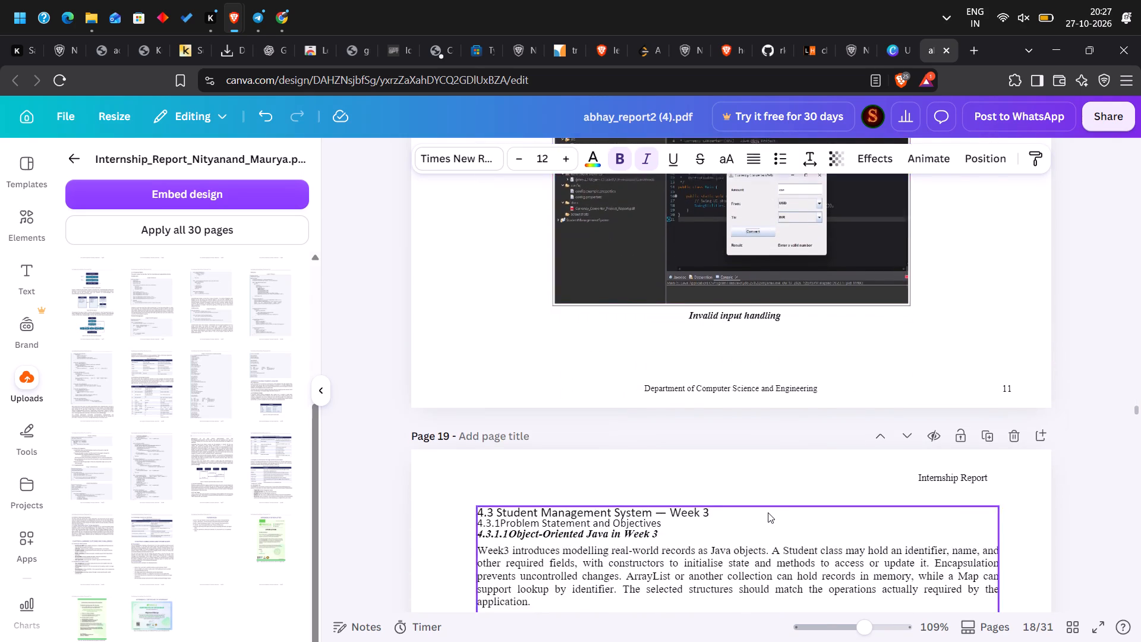
{"action": "scroll", "coordinate": [768, 512], "scroll_direction": "down", "scroll_amount": 12}
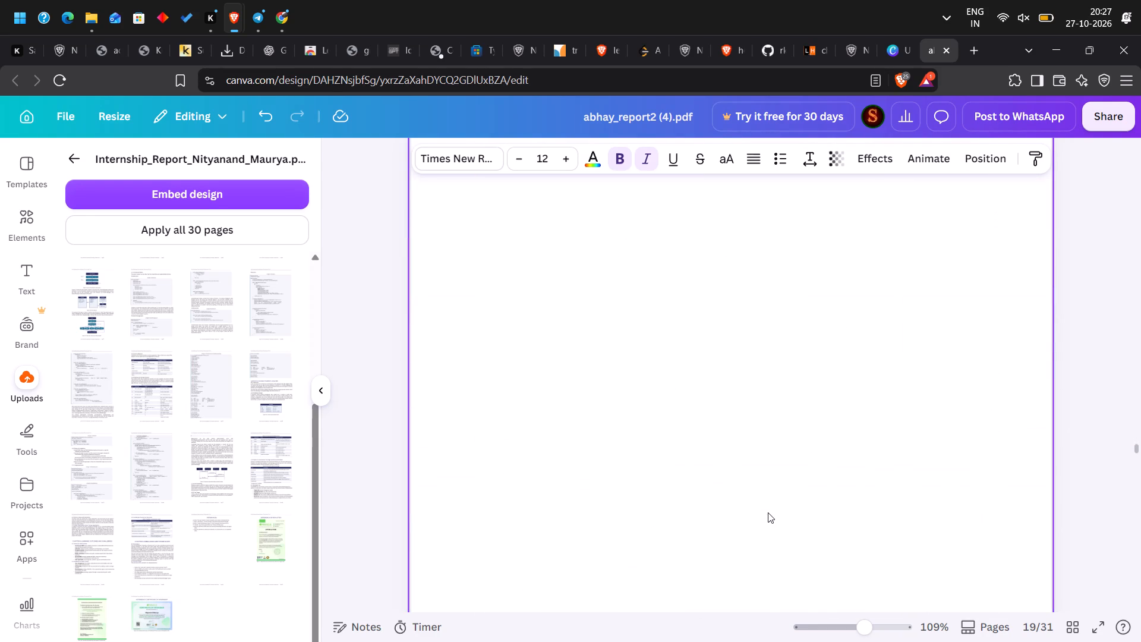
{"action": "scroll", "coordinate": [768, 512], "scroll_direction": "down", "scroll_amount": 9}
{"action": "scroll", "coordinate": [768, 512], "scroll_direction": "up", "scroll_amount": 5}
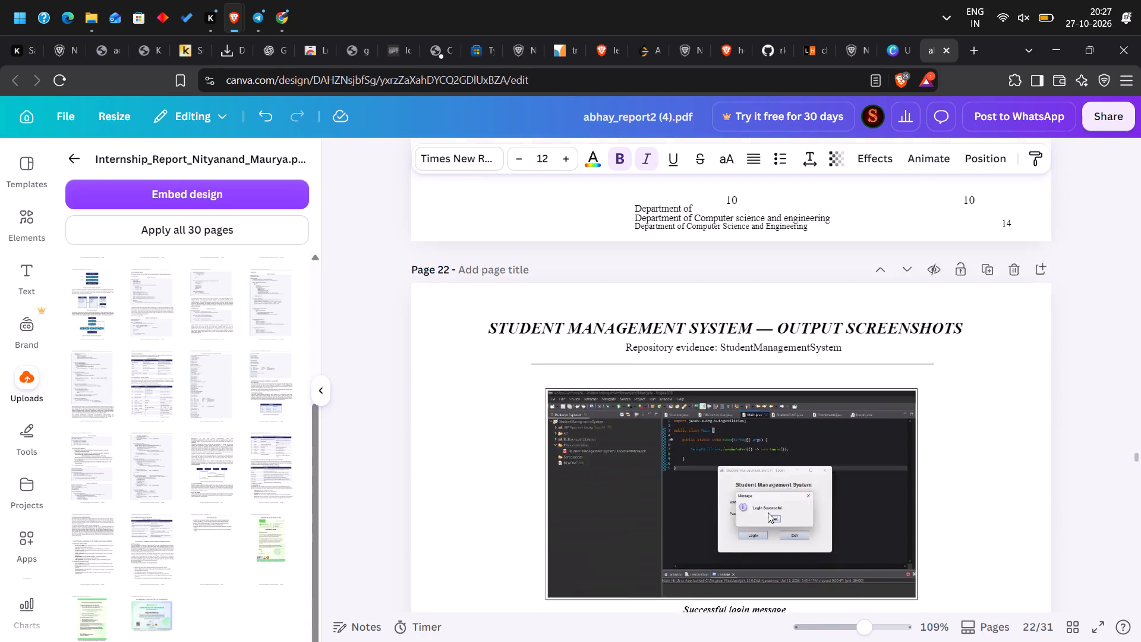
{"action": "scroll", "coordinate": [768, 512], "scroll_direction": "up", "scroll_amount": 17}
{"action": "scroll", "coordinate": [768, 512], "scroll_direction": "up", "scroll_amount": 7}
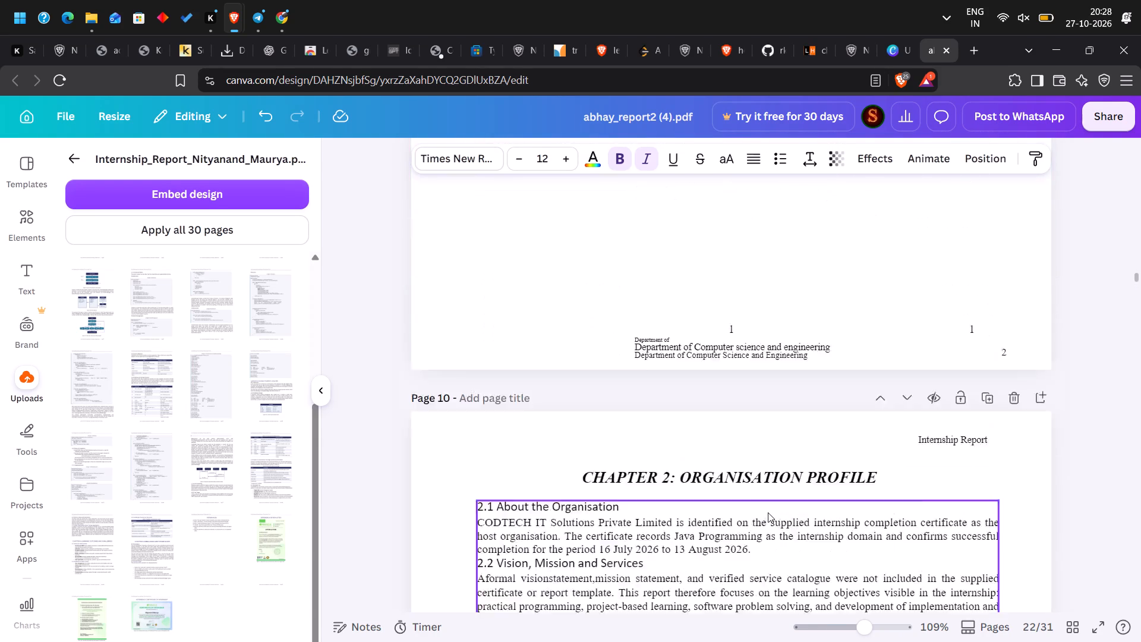
{"action": "scroll", "coordinate": [768, 512], "scroll_direction": "up", "scroll_amount": 12}
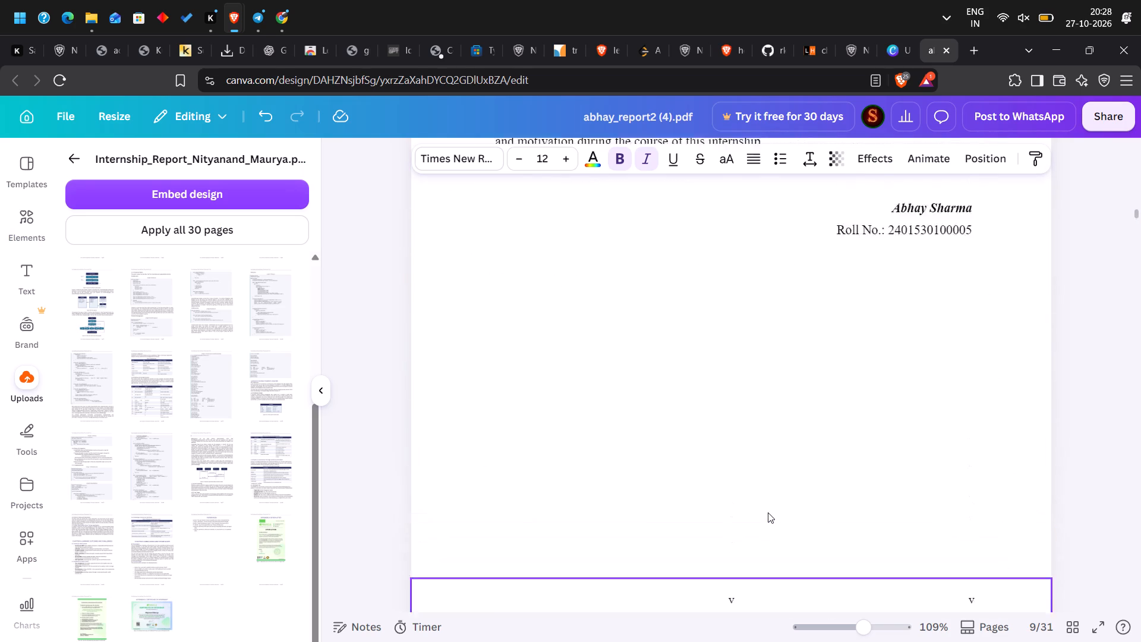
{"action": "scroll", "coordinate": [768, 512], "scroll_direction": "up", "scroll_amount": 4}
{"action": "scroll", "coordinate": [768, 512], "scroll_direction": "down", "scroll_amount": 2}
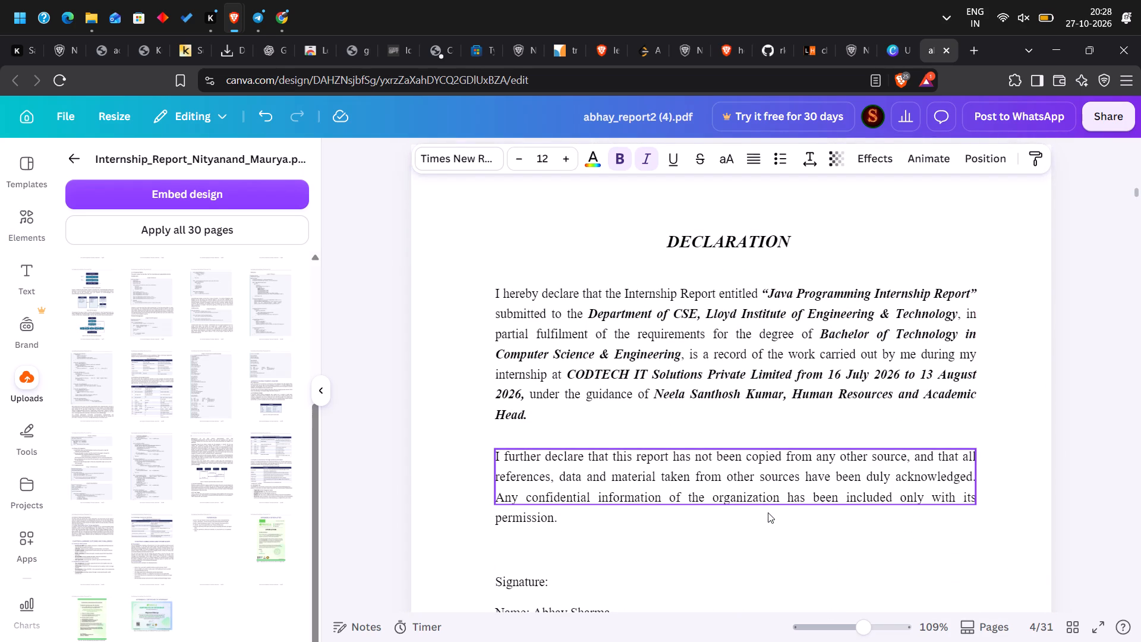
Replace the company, its location and the internship dates in the certificate paragraph with "PINNACLE Labs Pvt Ltd from".
{"action": "scroll", "coordinate": [768, 511], "scroll_direction": "up", "scroll_amount": 3}
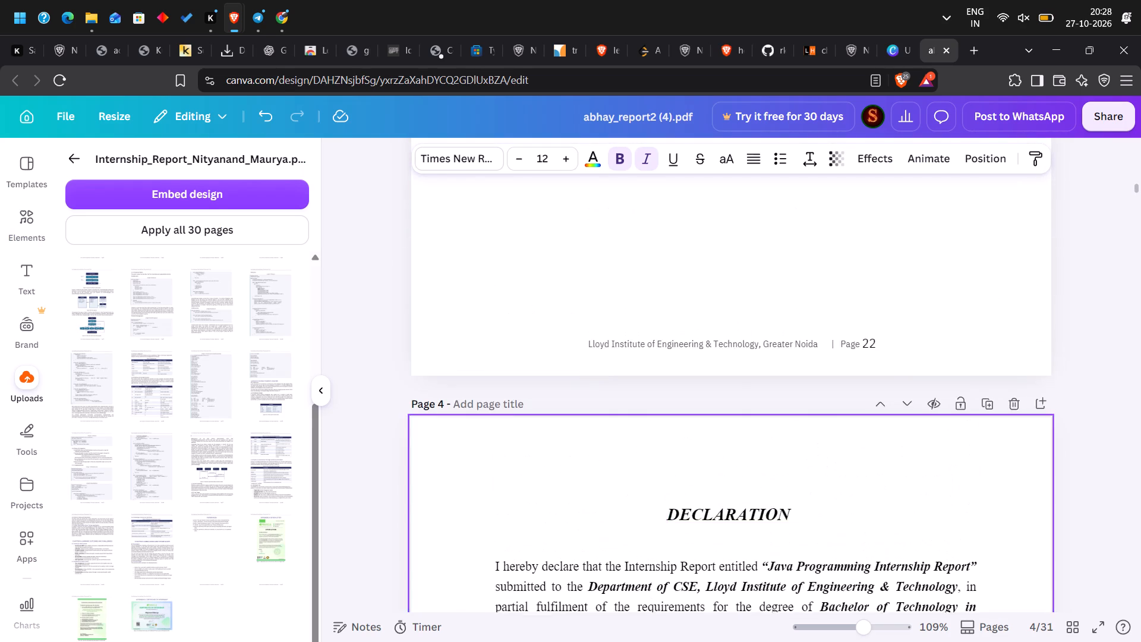
{"action": "scroll", "coordinate": [752, 477], "scroll_direction": "up", "scroll_amount": 1}
{"action": "scroll", "coordinate": [729, 421], "scroll_direction": "down", "scroll_amount": 1}
{"action": "scroll", "coordinate": [779, 332], "scroll_direction": "up", "scroll_amount": 1}
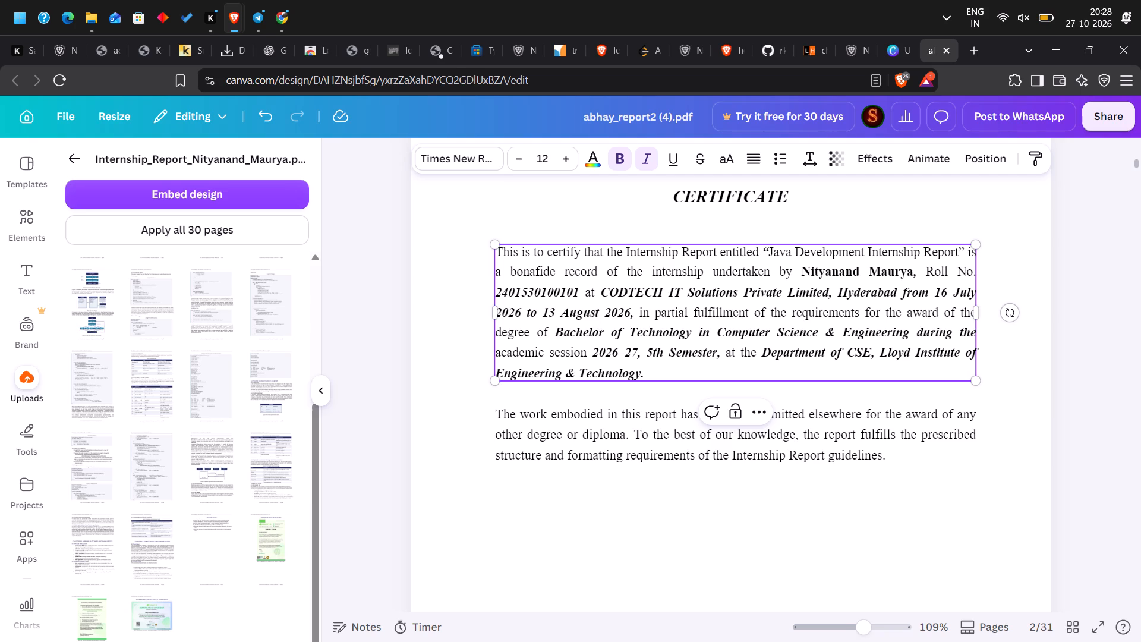
{"action": "left_click_drag", "start_coordinate": [601, 291], "coordinate": [672, 288]}
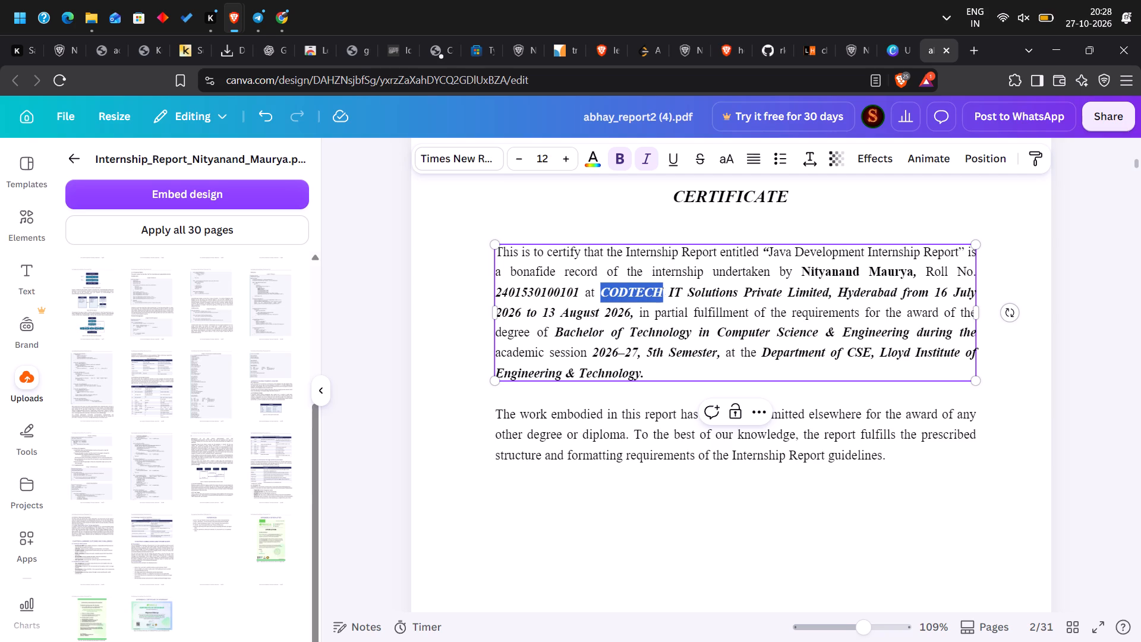
{"action": "left_click_drag", "start_coordinate": [672, 288], "coordinate": [975, 292]}
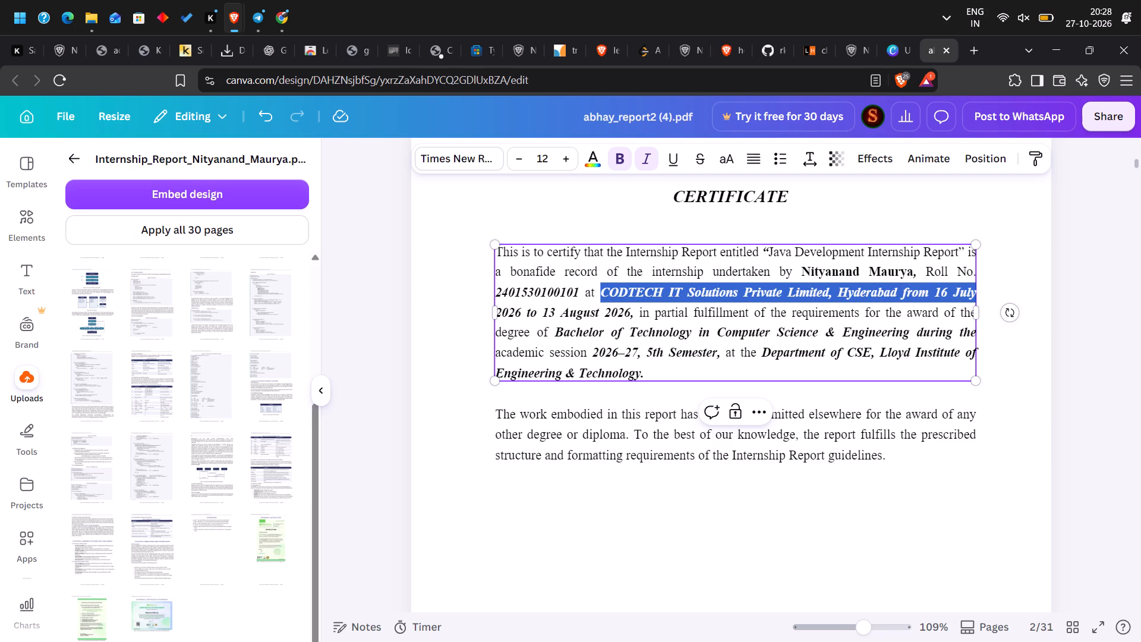
{"action": "left_click_drag", "start_coordinate": [975, 292], "coordinate": [636, 342]}
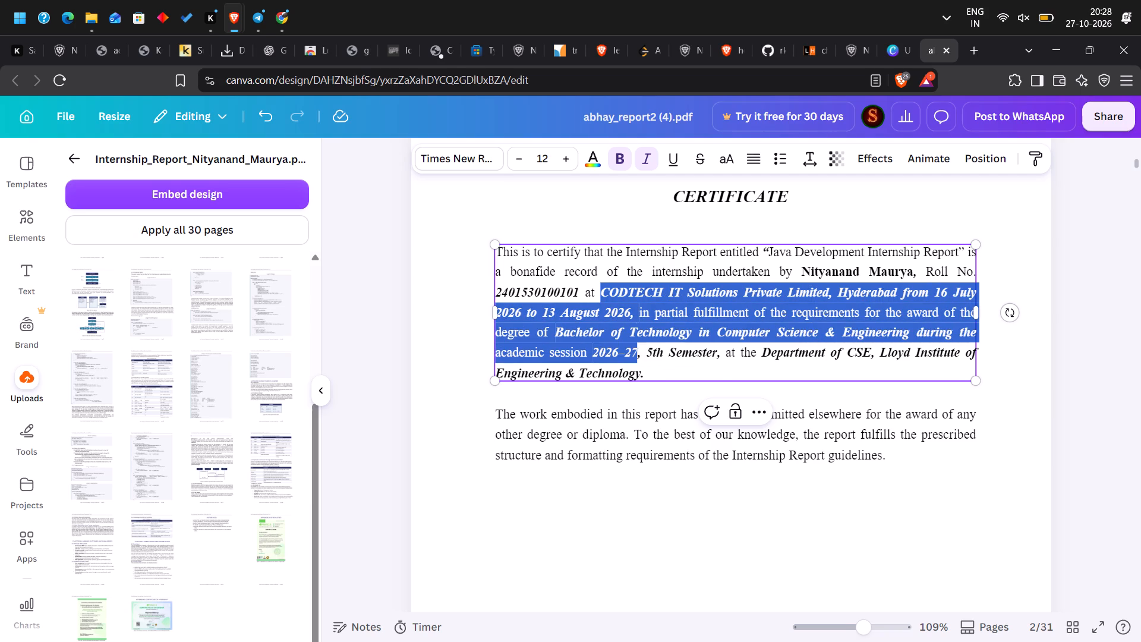
{"action": "left_click_drag", "start_coordinate": [636, 342], "coordinate": [628, 314]}
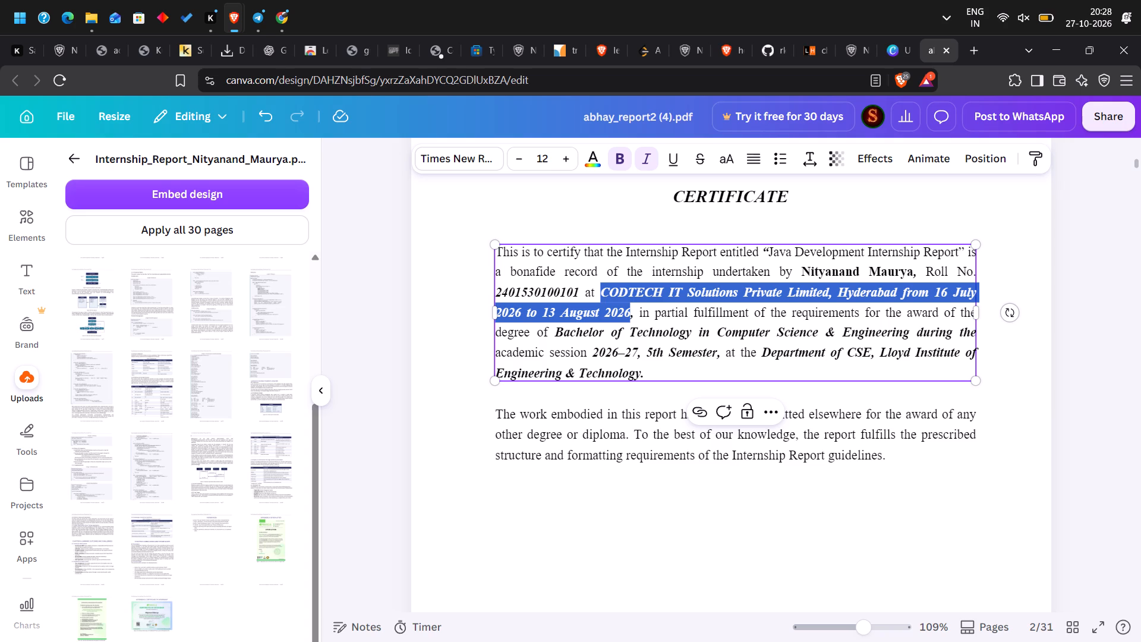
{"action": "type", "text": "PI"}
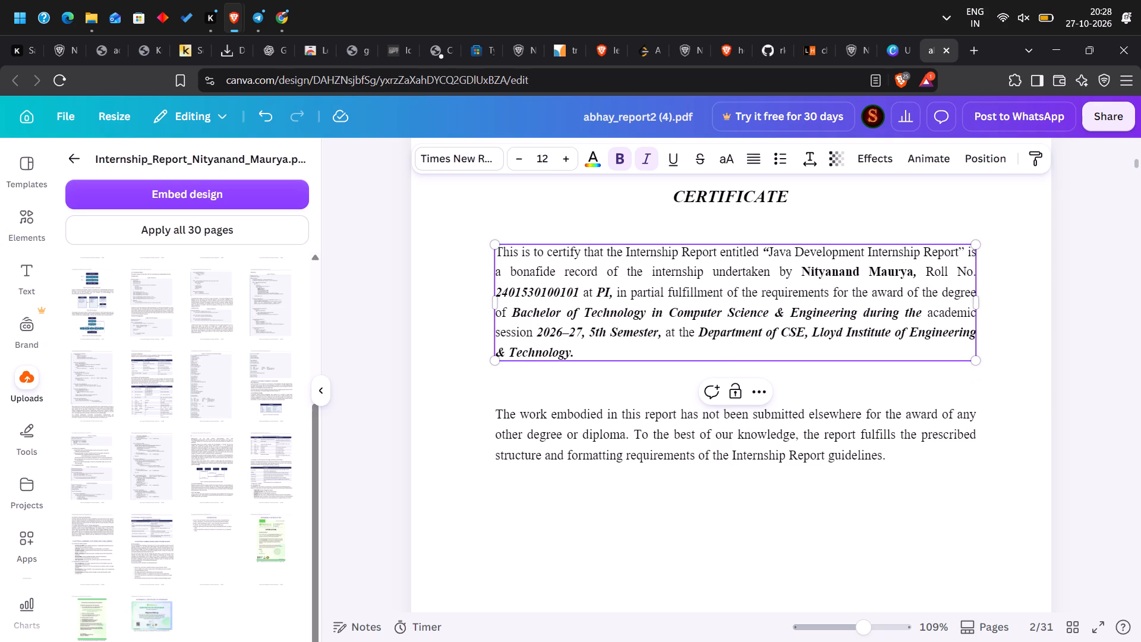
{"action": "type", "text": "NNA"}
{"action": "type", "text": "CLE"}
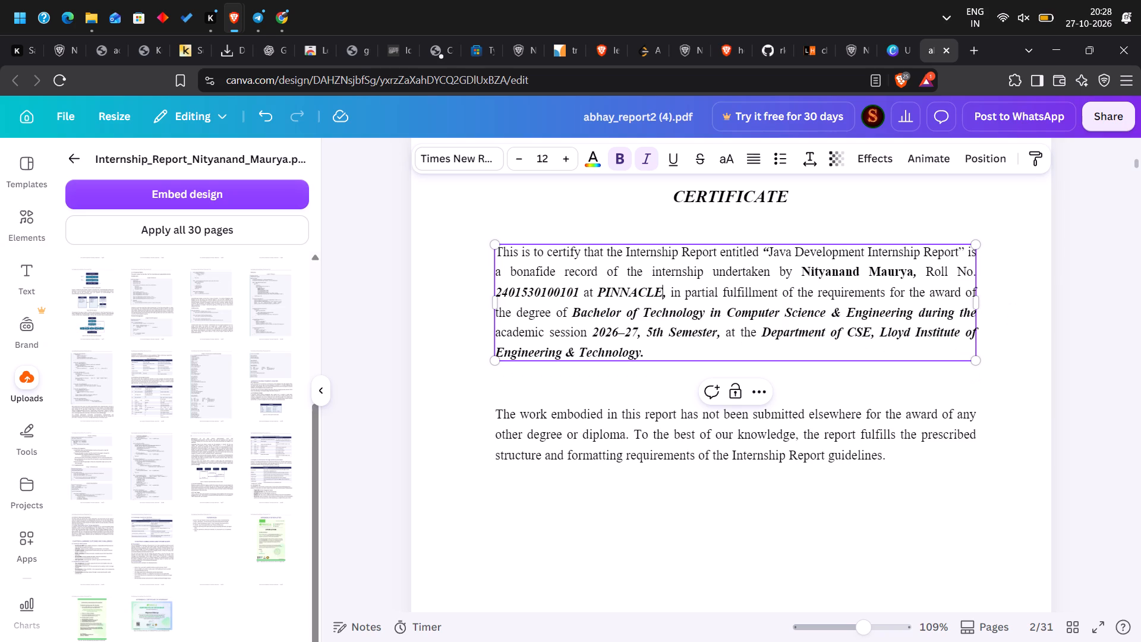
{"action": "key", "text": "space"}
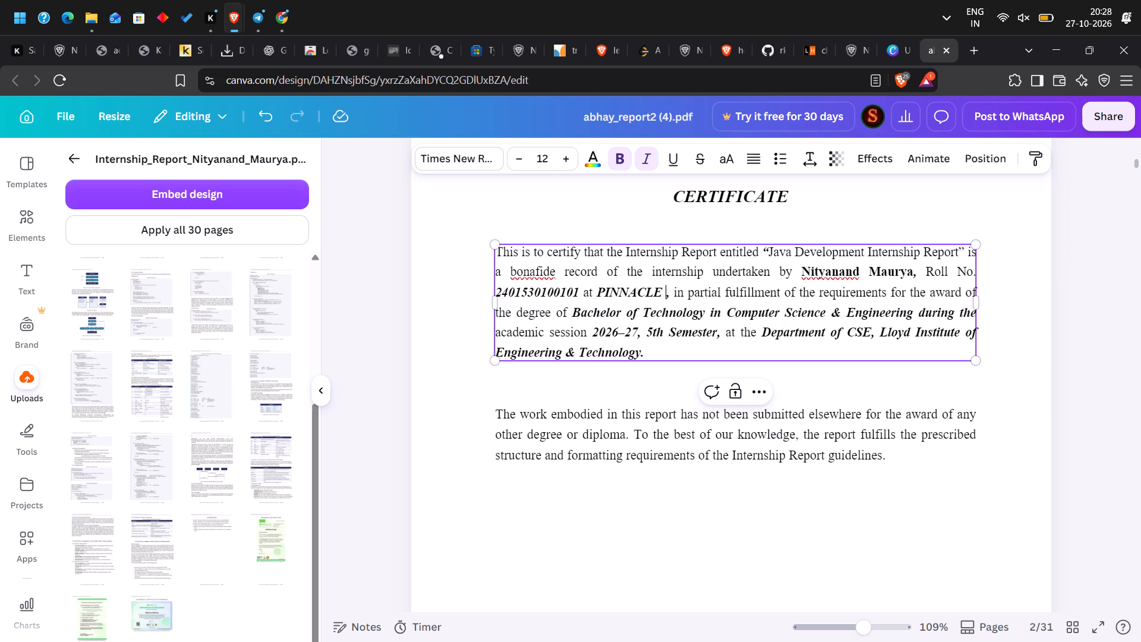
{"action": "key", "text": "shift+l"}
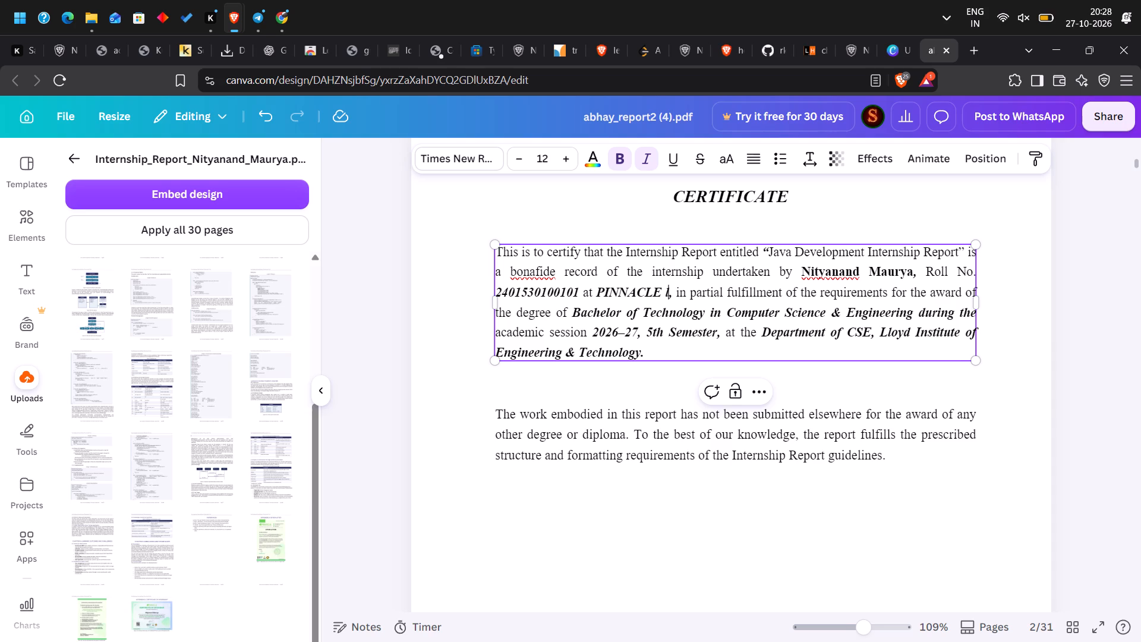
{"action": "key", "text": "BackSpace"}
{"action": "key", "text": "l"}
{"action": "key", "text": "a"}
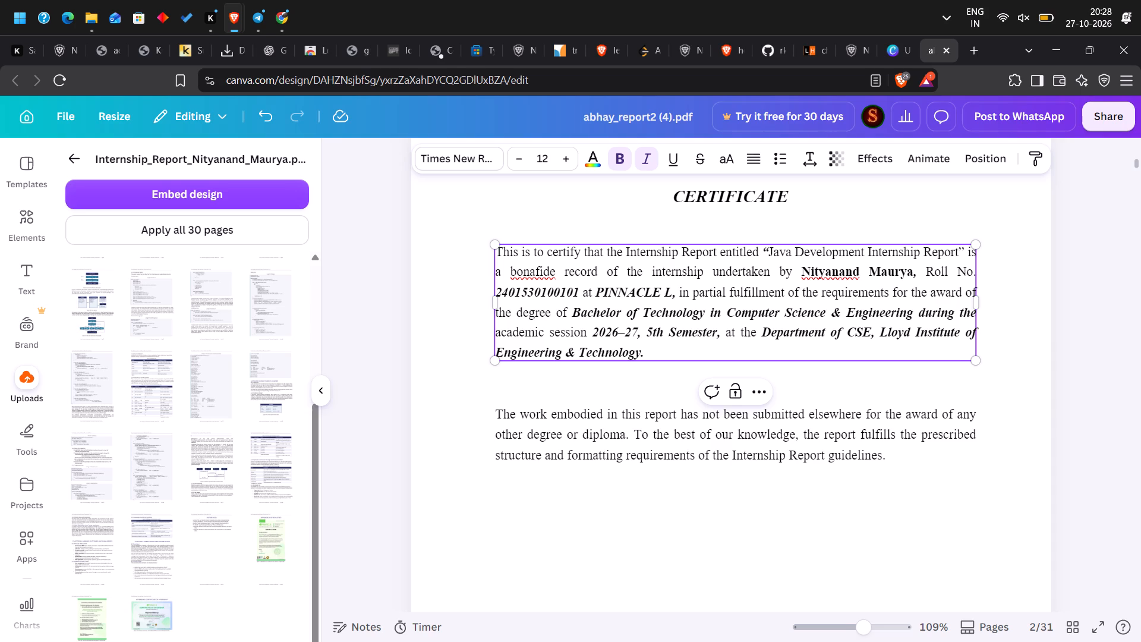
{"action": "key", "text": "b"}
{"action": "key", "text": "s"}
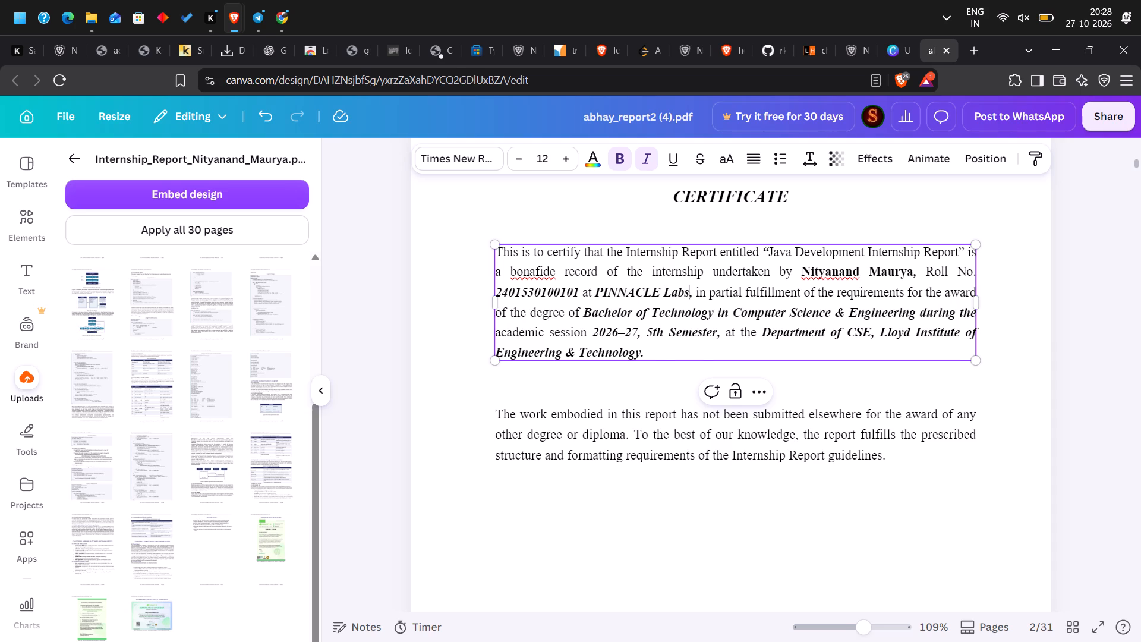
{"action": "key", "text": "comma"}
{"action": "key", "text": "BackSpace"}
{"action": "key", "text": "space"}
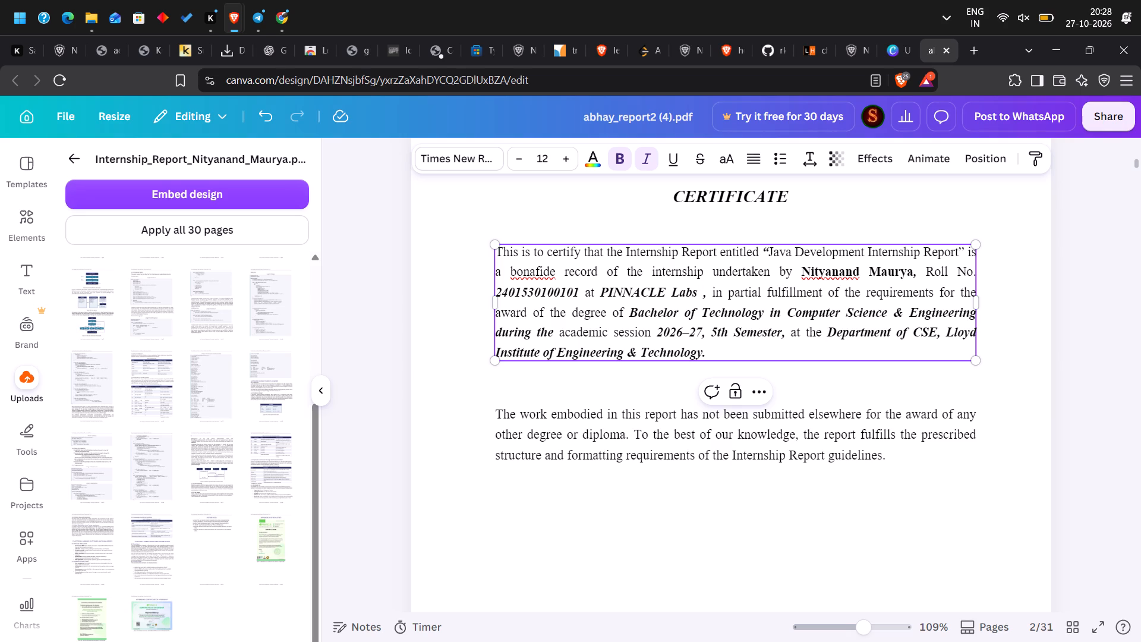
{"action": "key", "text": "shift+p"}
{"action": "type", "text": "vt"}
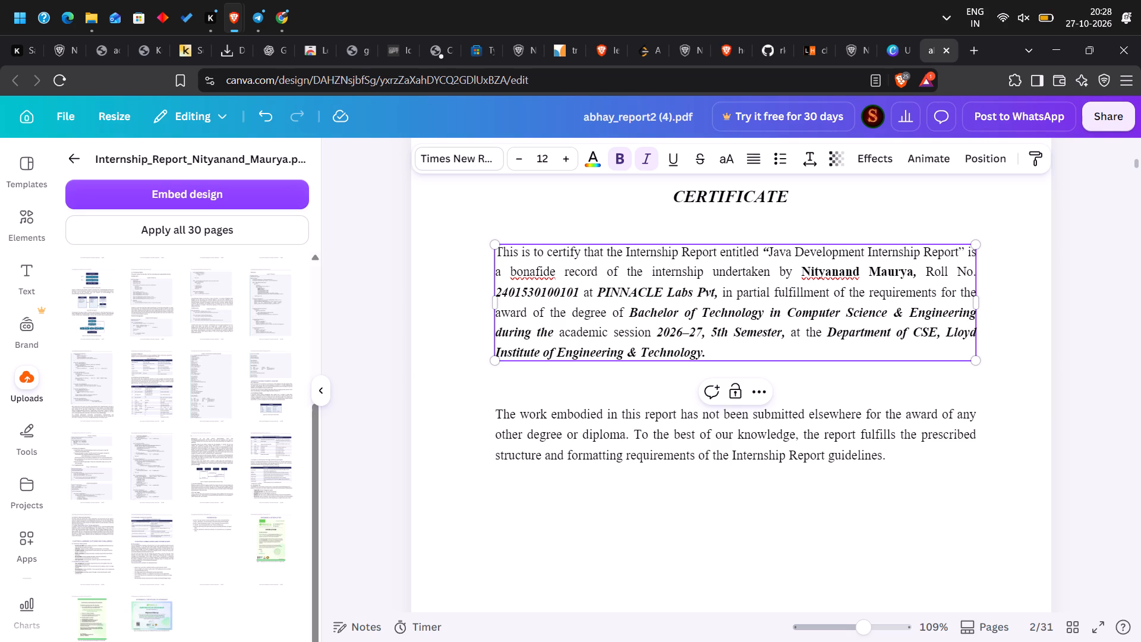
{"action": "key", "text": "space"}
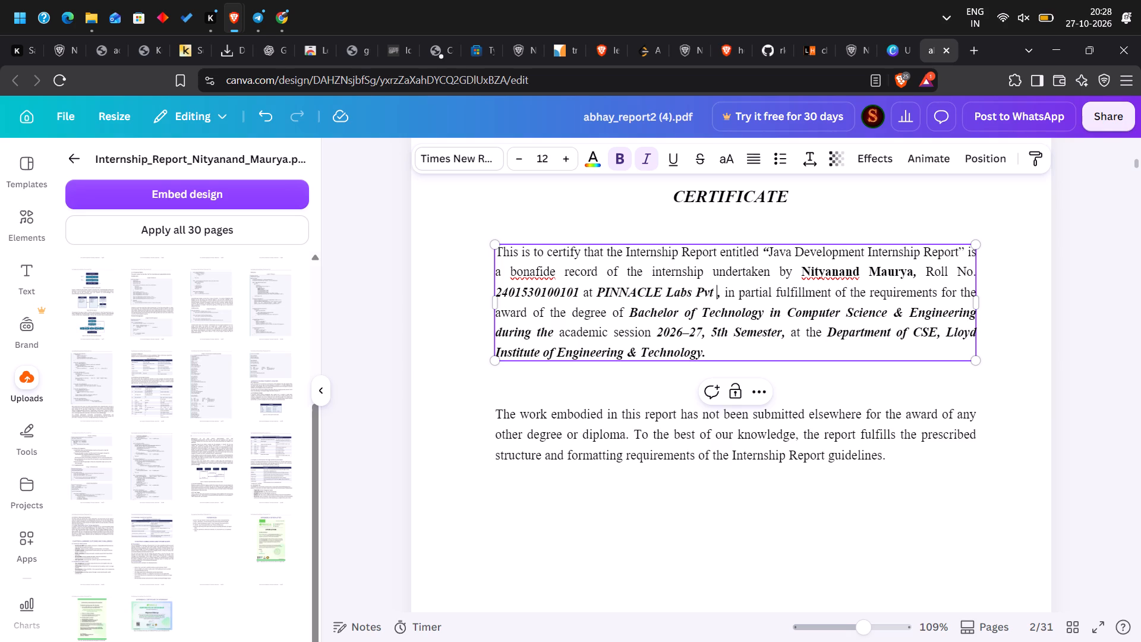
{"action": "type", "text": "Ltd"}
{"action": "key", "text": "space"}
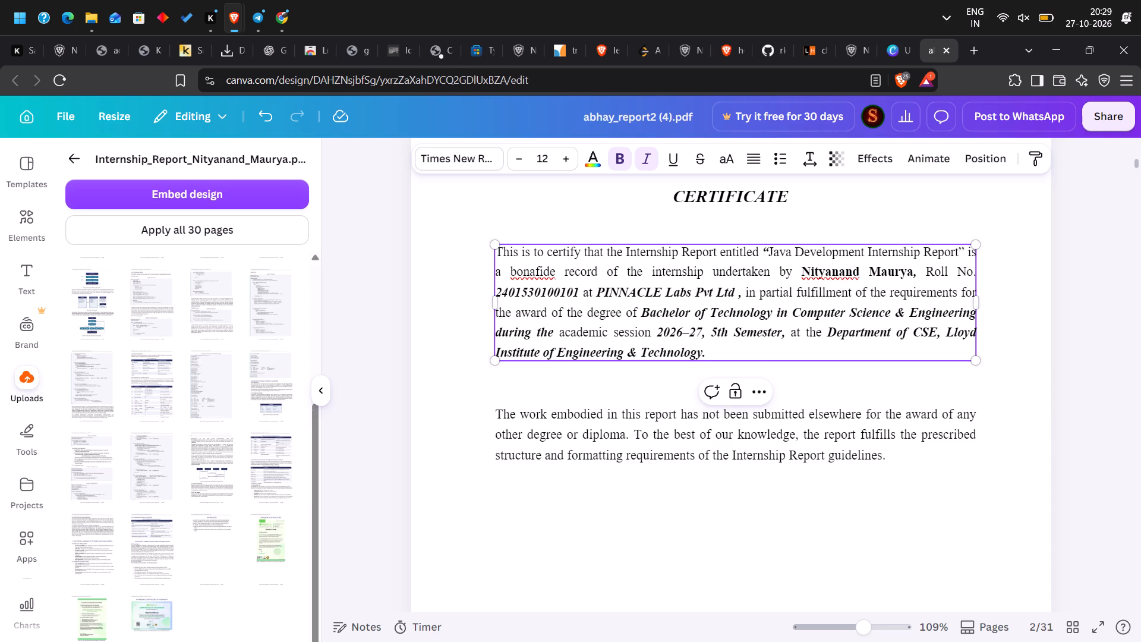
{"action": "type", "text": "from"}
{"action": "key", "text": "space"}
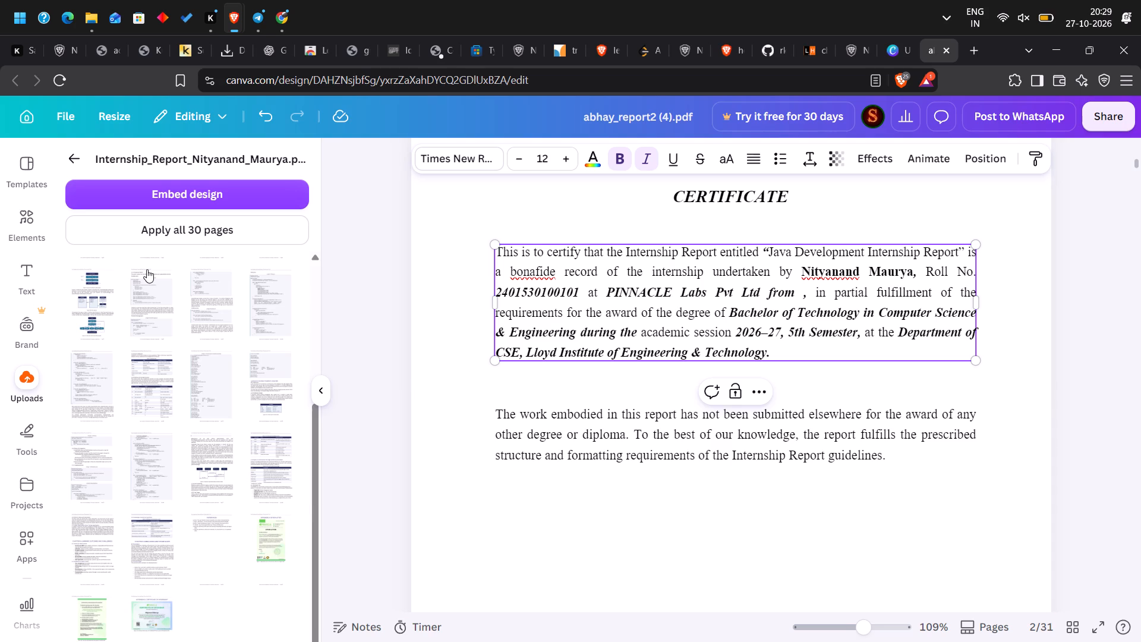
Add the offer letter page from the uploaded internship report to the design as a new page.
{"action": "scroll", "coordinate": [147, 269], "scroll_direction": "up", "scroll_amount": 8}
{"action": "scroll", "coordinate": [130, 347], "scroll_direction": "up", "scroll_amount": 4}
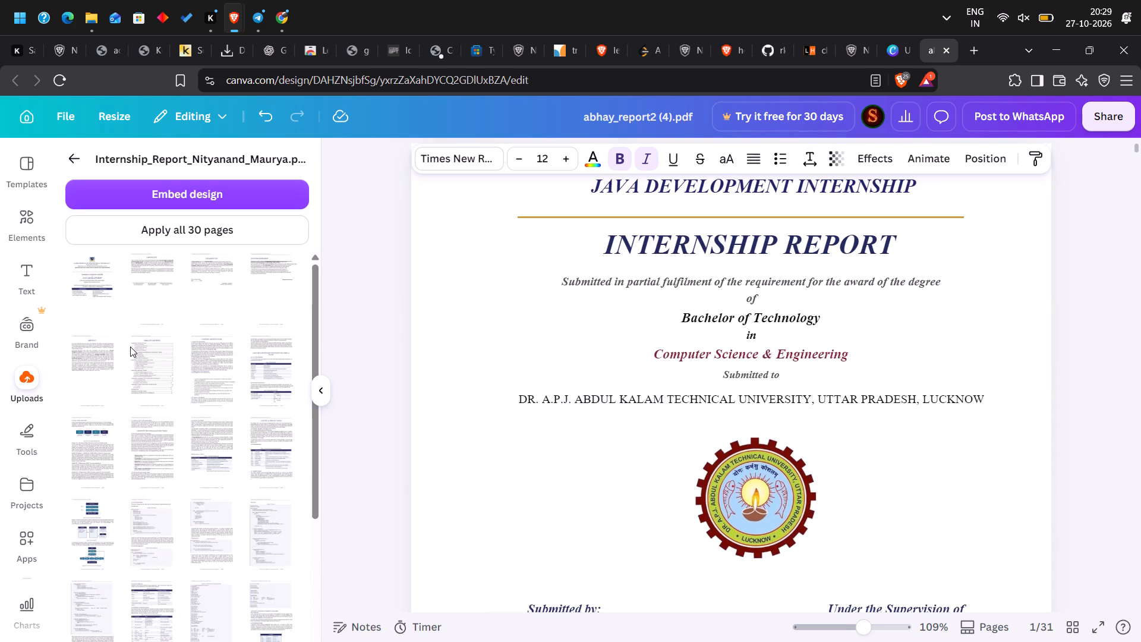
{"action": "scroll", "coordinate": [130, 347], "scroll_direction": "down", "scroll_amount": 2}
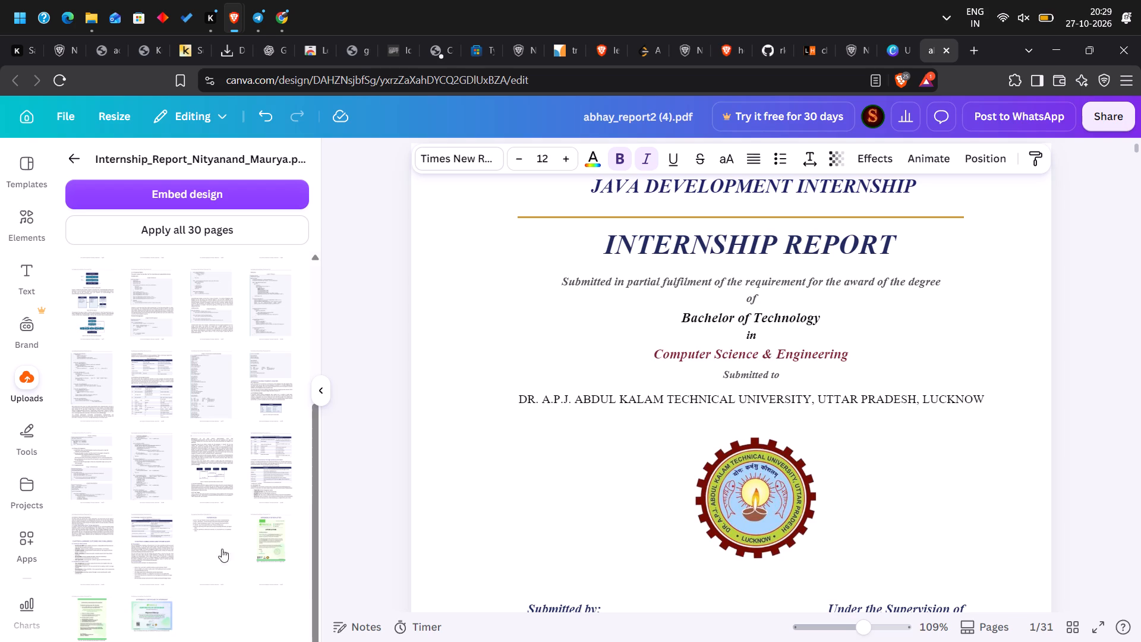
{"action": "left_click", "coordinate": [270, 540]}
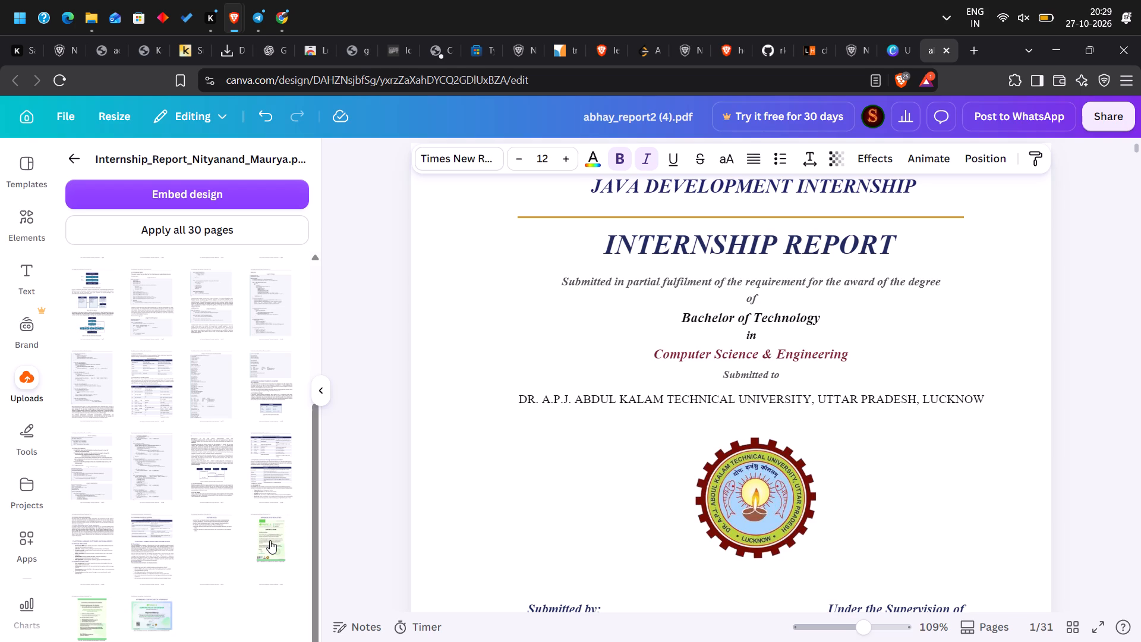
{"action": "left_click", "coordinate": [270, 540]}
{"action": "left_click", "coordinate": [270, 540]}
{"action": "left_click", "coordinate": [629, 407]}
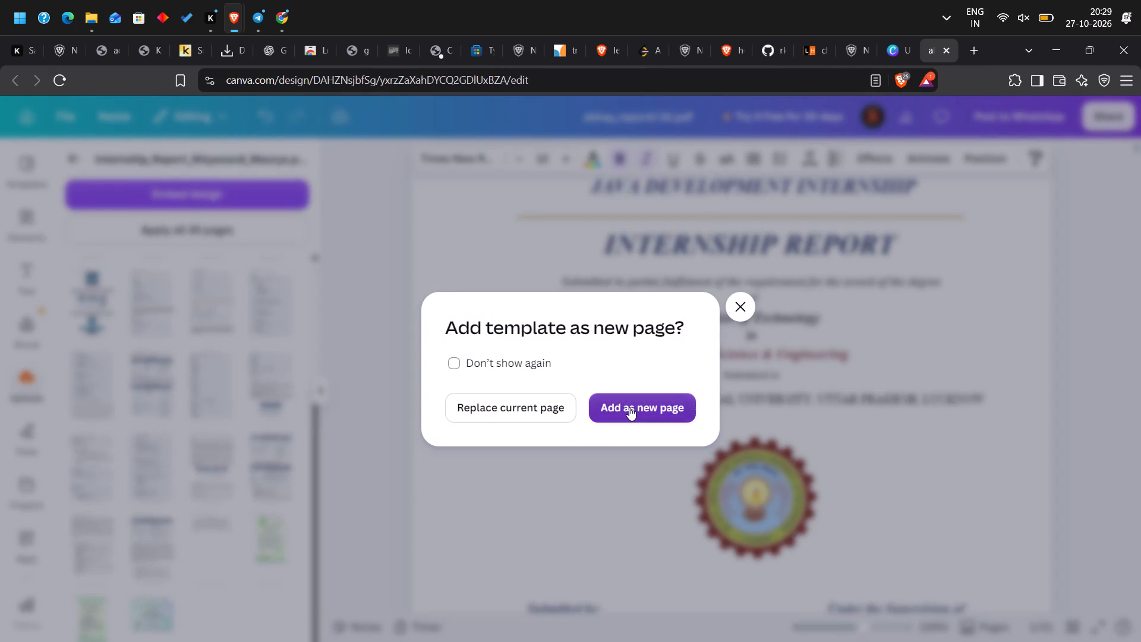
Read the added offer letter page for the internship company, start date and duration.
{"action": "scroll", "coordinate": [718, 405], "scroll_direction": "up", "scroll_amount": 8}
{"action": "scroll", "coordinate": [718, 405], "scroll_direction": "down", "scroll_amount": 1}
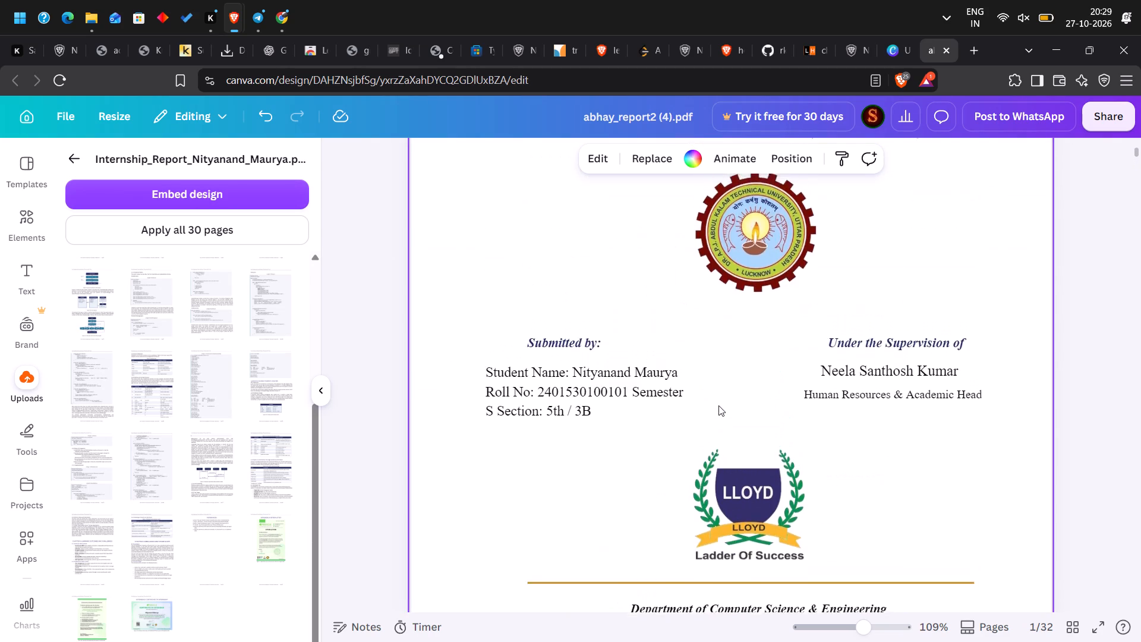
{"action": "scroll", "coordinate": [718, 405], "scroll_direction": "down", "scroll_amount": 2}
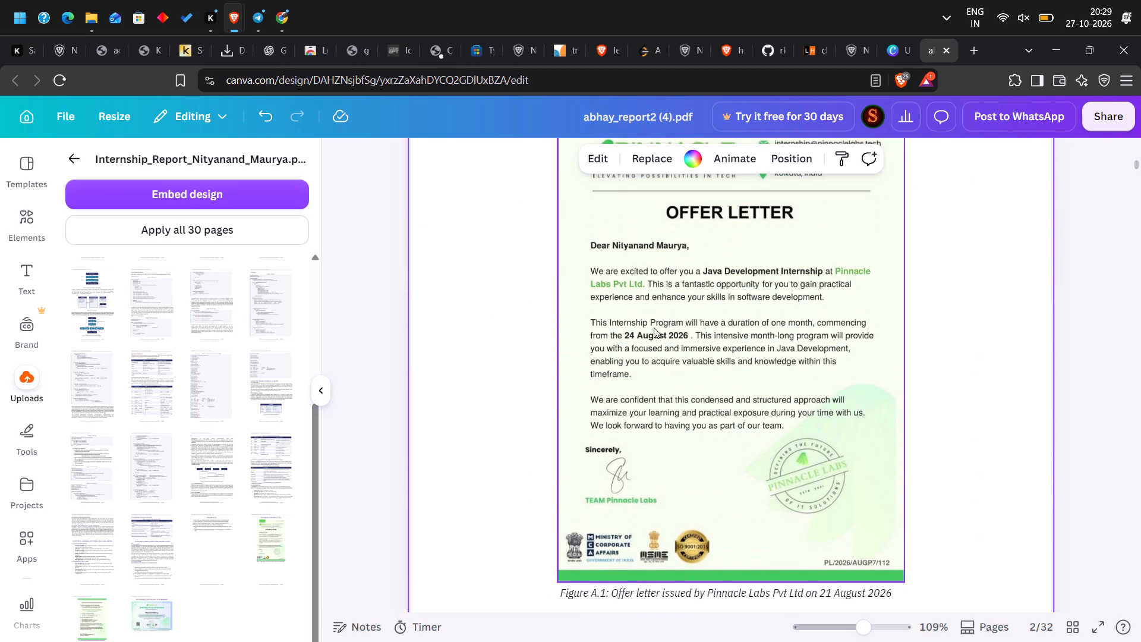
{"action": "scroll", "coordinate": [689, 364], "scroll_direction": "down", "scroll_amount": 1}
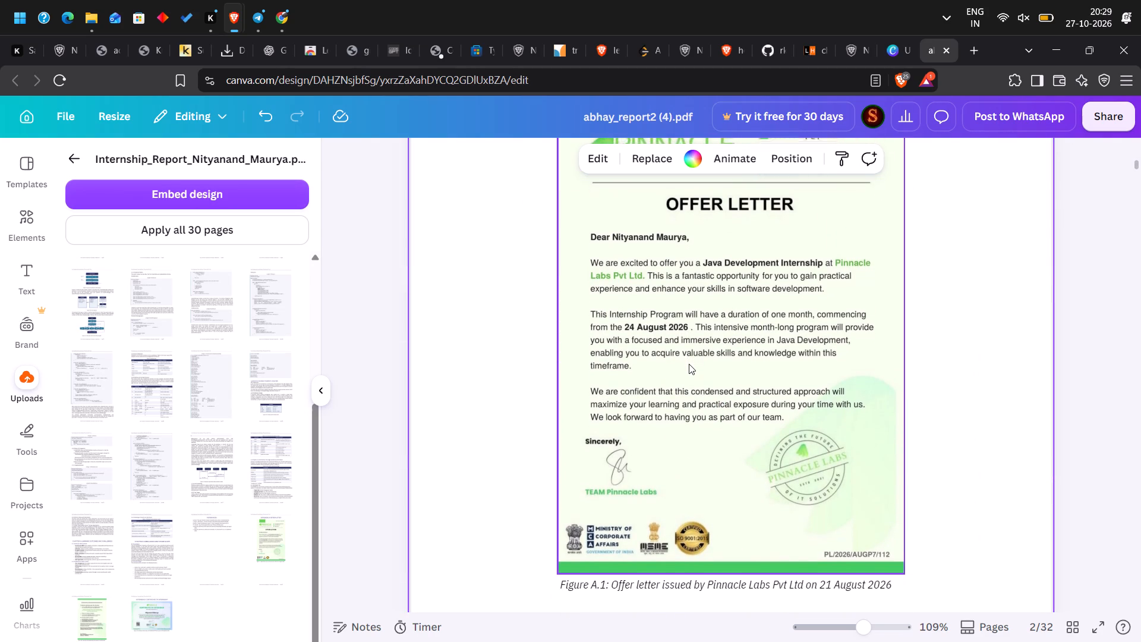
{"action": "scroll", "coordinate": [689, 364], "scroll_direction": "down", "scroll_amount": 1}
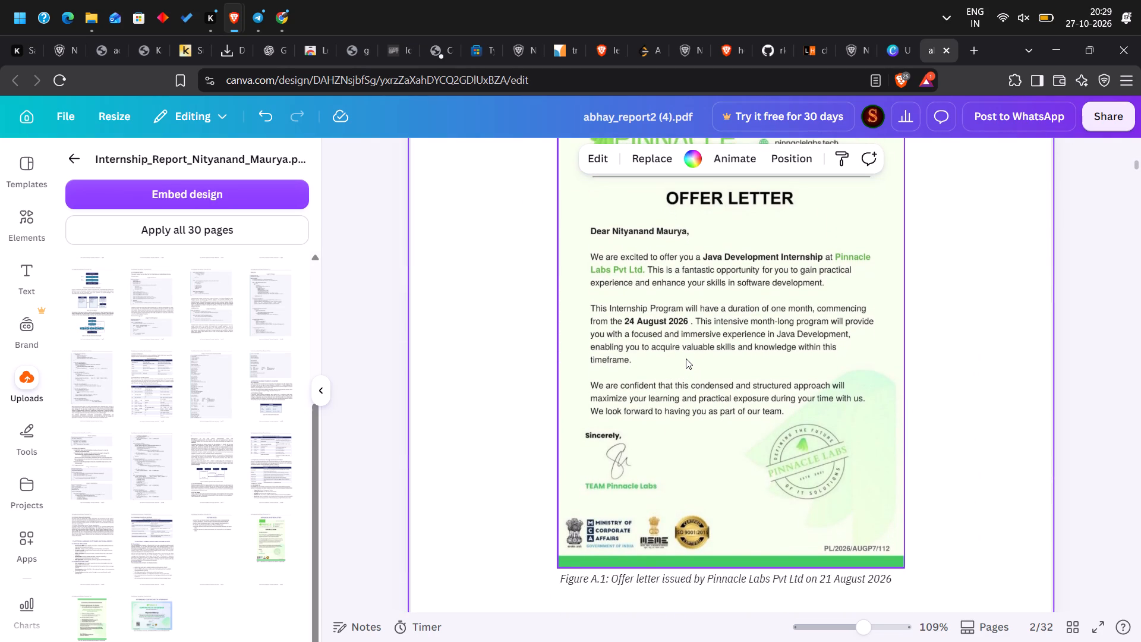
{"action": "left_click", "coordinate": [686, 358]}
{"action": "scroll", "coordinate": [686, 358], "scroll_direction": "down", "scroll_amount": 2}
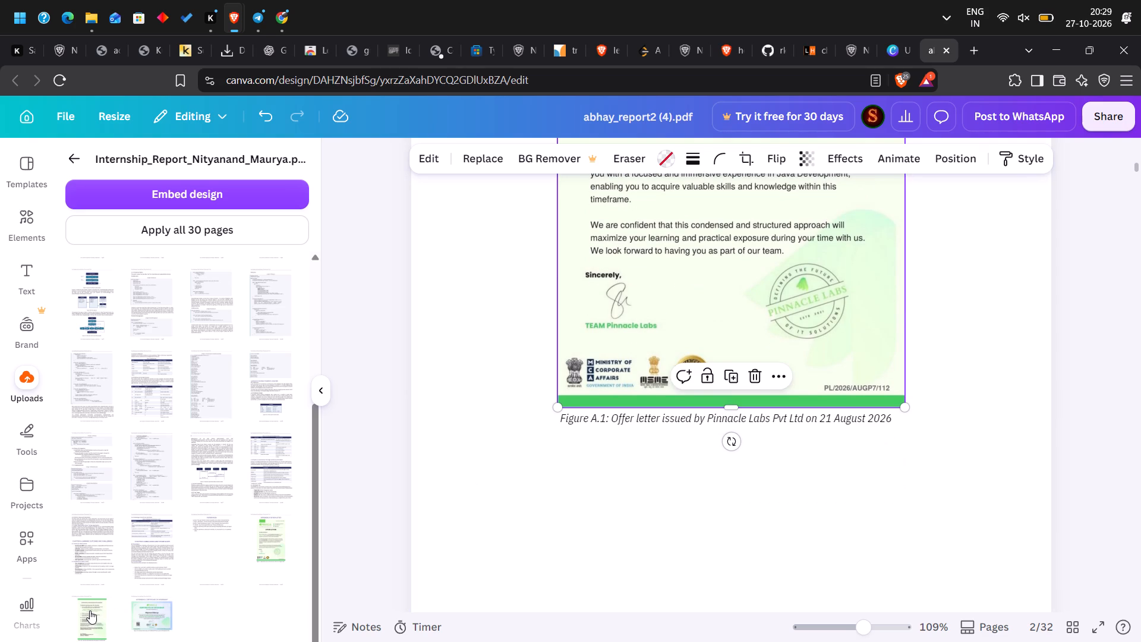
Apply the uploaded report's internship onboarding page, the offer letter's second page, to the added page.
{"action": "left_click", "coordinate": [91, 611]}
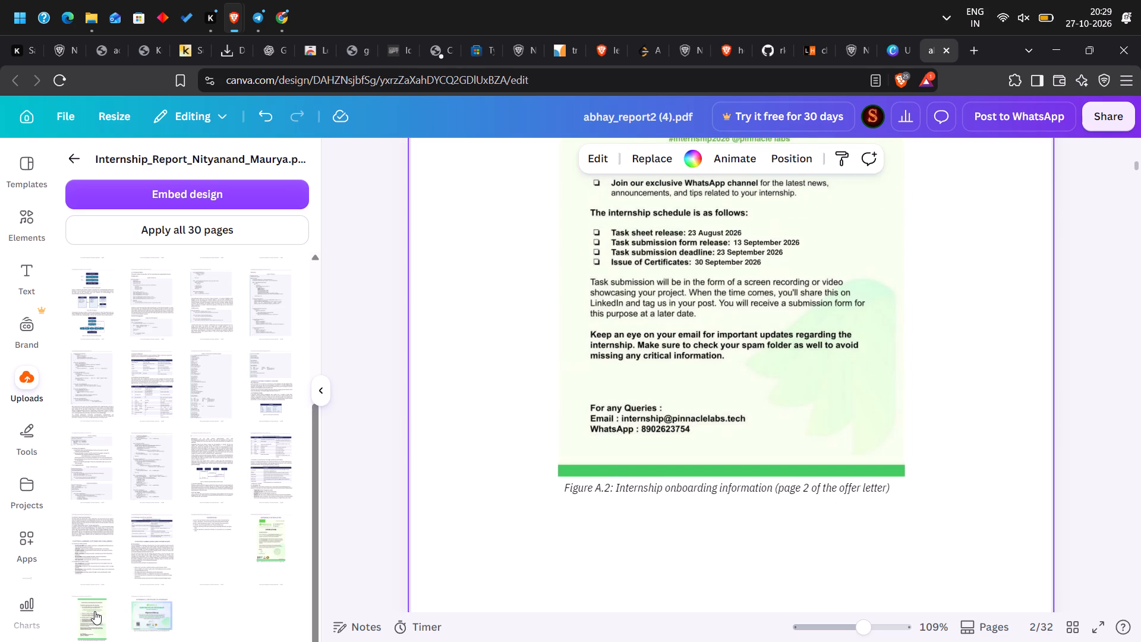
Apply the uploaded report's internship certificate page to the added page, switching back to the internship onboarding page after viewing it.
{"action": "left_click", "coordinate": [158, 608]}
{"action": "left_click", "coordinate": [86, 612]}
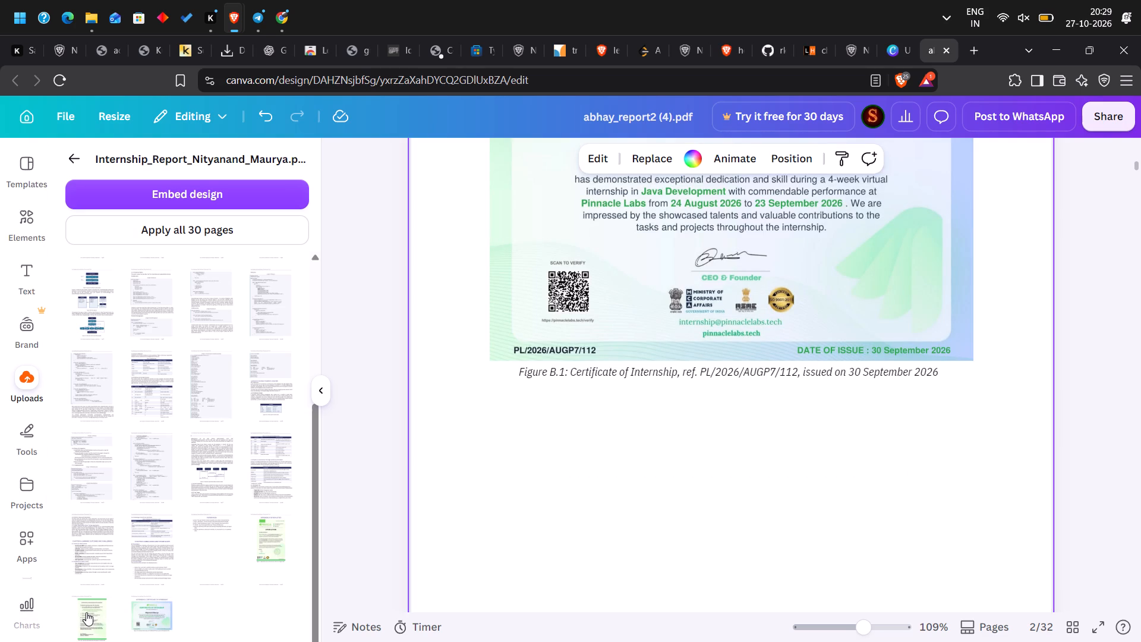
Read the internship schedule on the added onboarding page for the dates needed in the certificate paragraph.
{"action": "scroll", "coordinate": [672, 426], "scroll_direction": "up", "scroll_amount": 2}
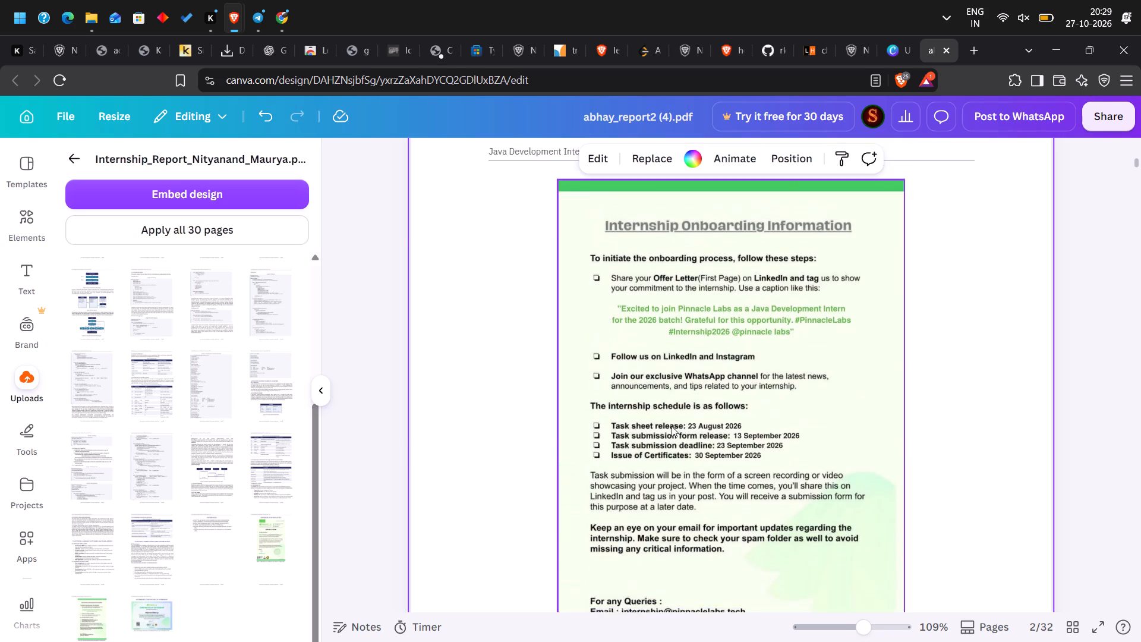
{"action": "scroll", "coordinate": [672, 426], "scroll_direction": "up", "scroll_amount": 7}
{"action": "scroll", "coordinate": [672, 426], "scroll_direction": "down", "scroll_amount": 5}
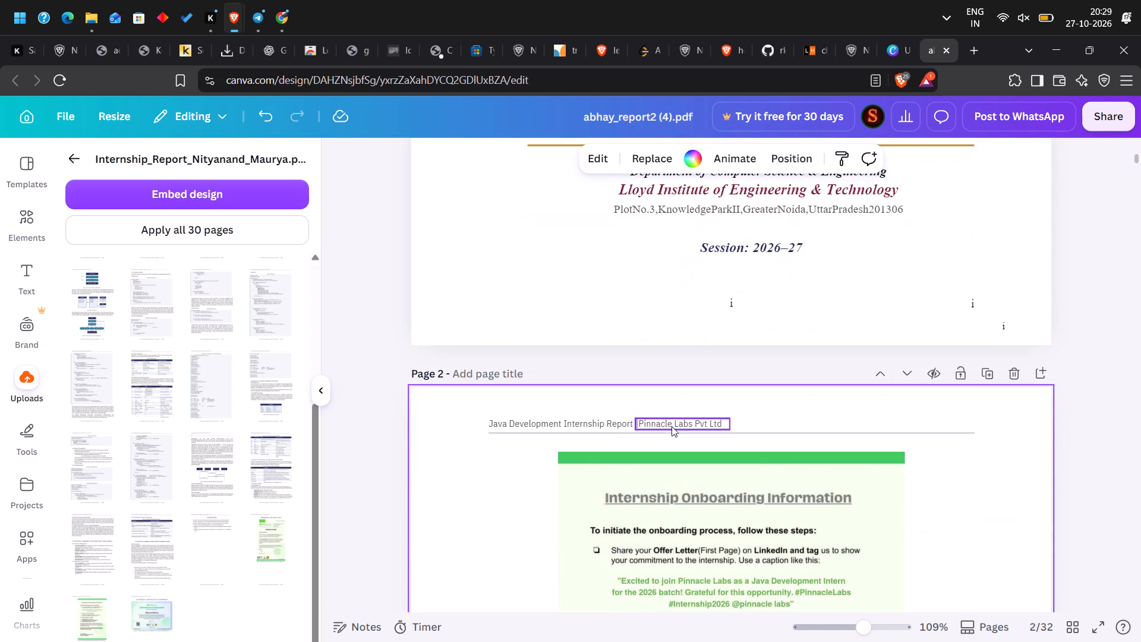
{"action": "scroll", "coordinate": [672, 426], "scroll_direction": "down", "scroll_amount": 7}
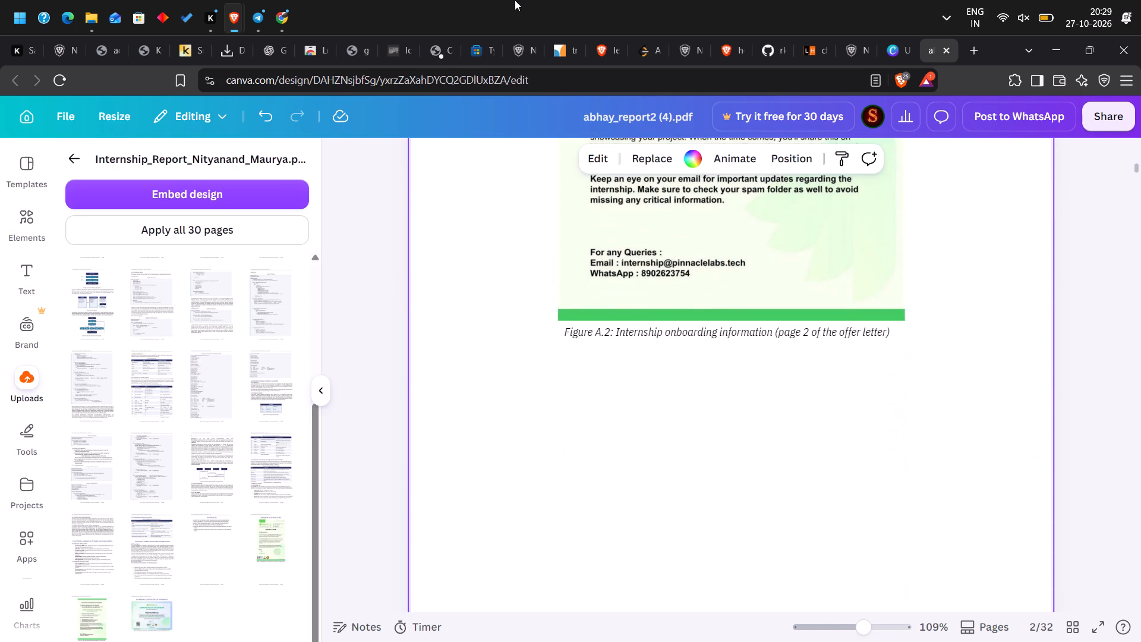
{"action": "scroll", "coordinate": [514, 0], "scroll_direction": "down", "scroll_amount": 1}
{"action": "scroll", "coordinate": [663, 381], "scroll_direction": "up", "scroll_amount": 5}
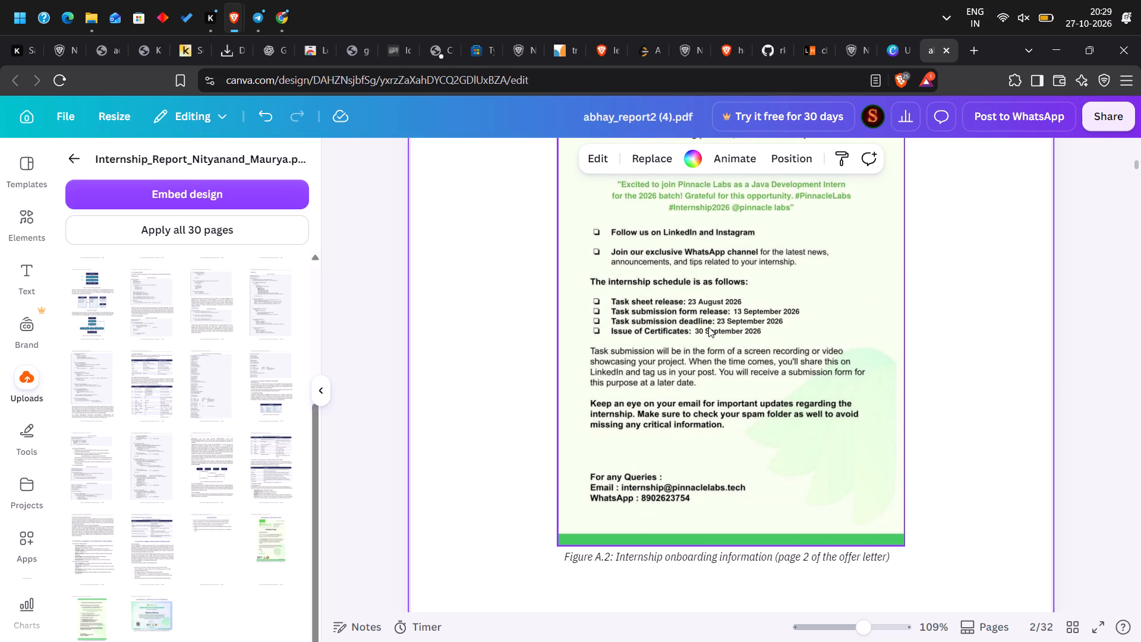
{"action": "scroll", "coordinate": [708, 327], "scroll_direction": "down", "scroll_amount": 9}
{"action": "scroll", "coordinate": [708, 327], "scroll_direction": "up", "scroll_amount": 5}
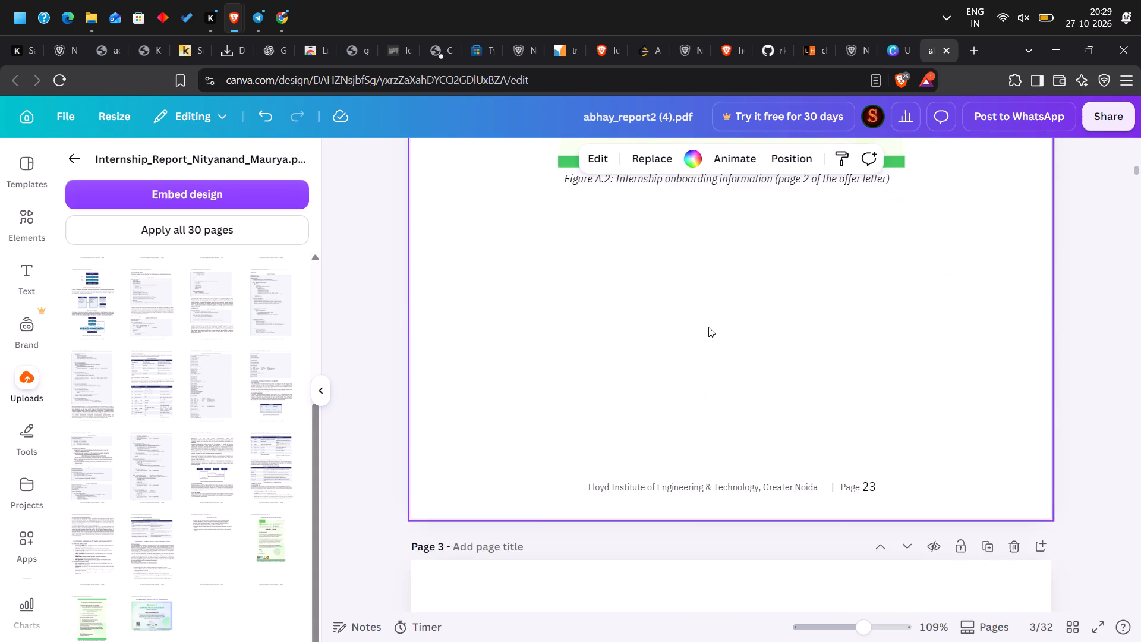
Enter the internship start date "24 August 2026" after "PINNACLE Labs Pvt Ltd from" in the certificate paragraph.
{"action": "scroll", "coordinate": [708, 327], "scroll_direction": "down", "scroll_amount": 6}
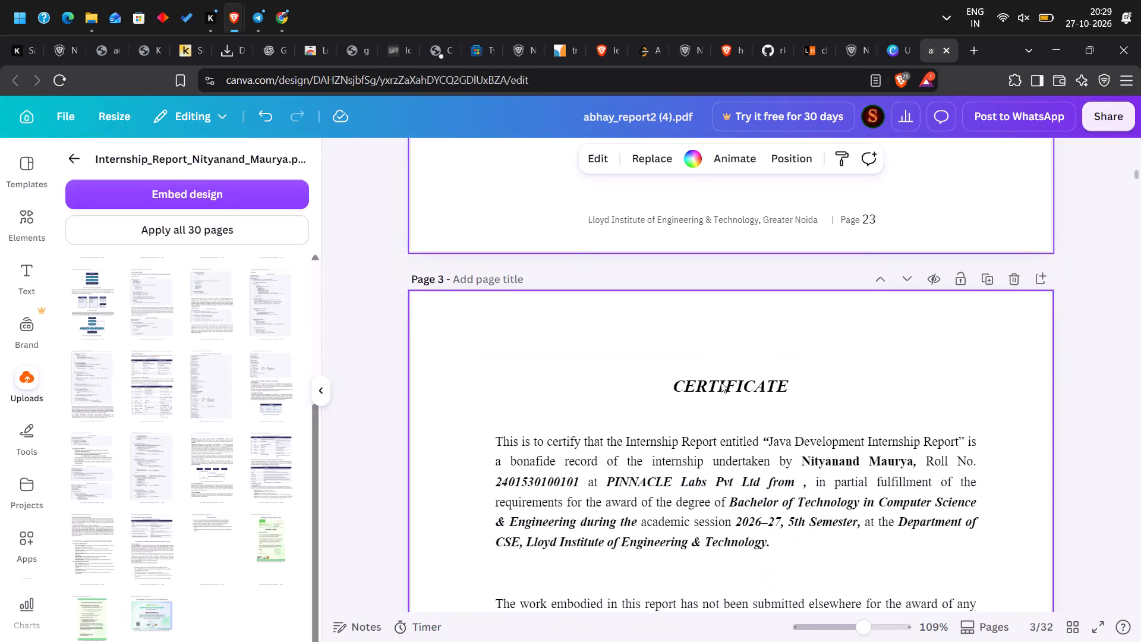
{"action": "left_click", "coordinate": [793, 477]}
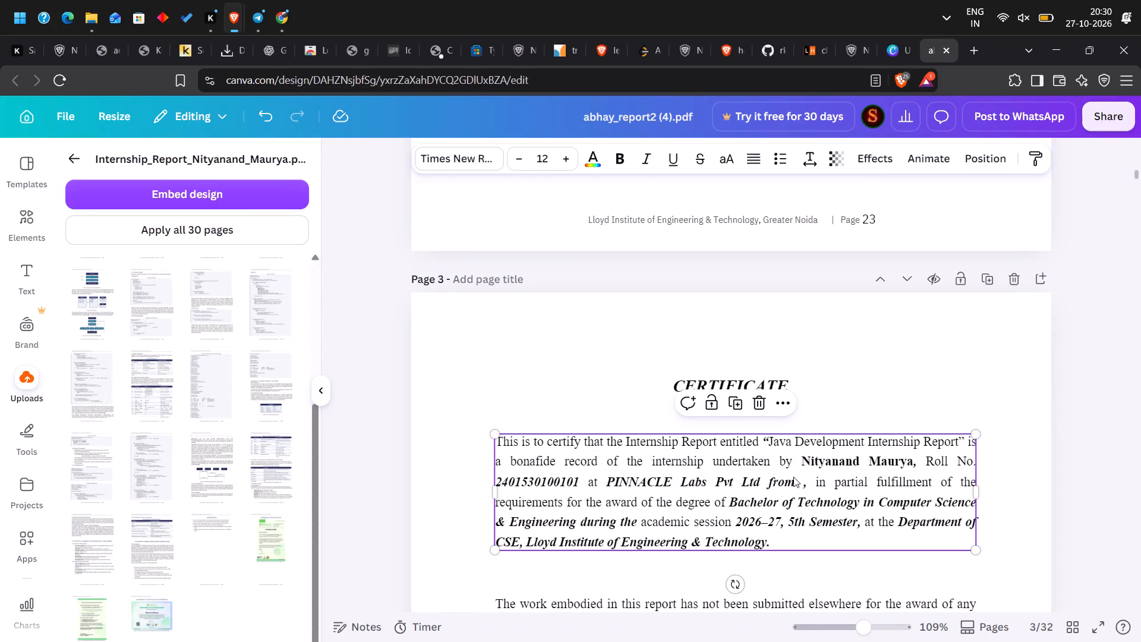
{"action": "left_click", "coordinate": [793, 479]}
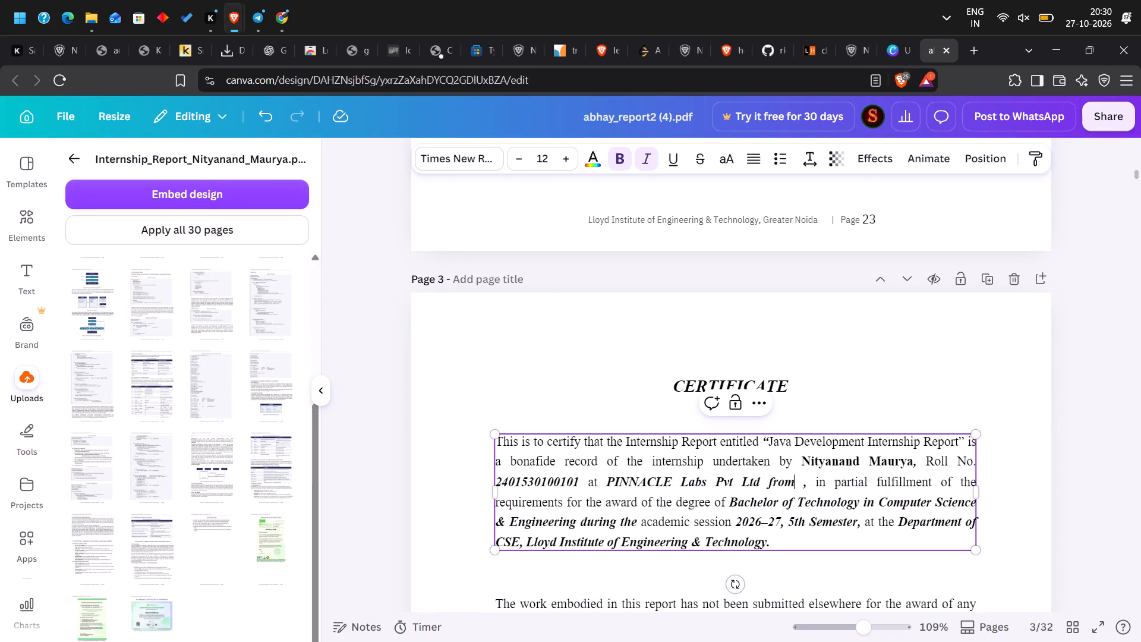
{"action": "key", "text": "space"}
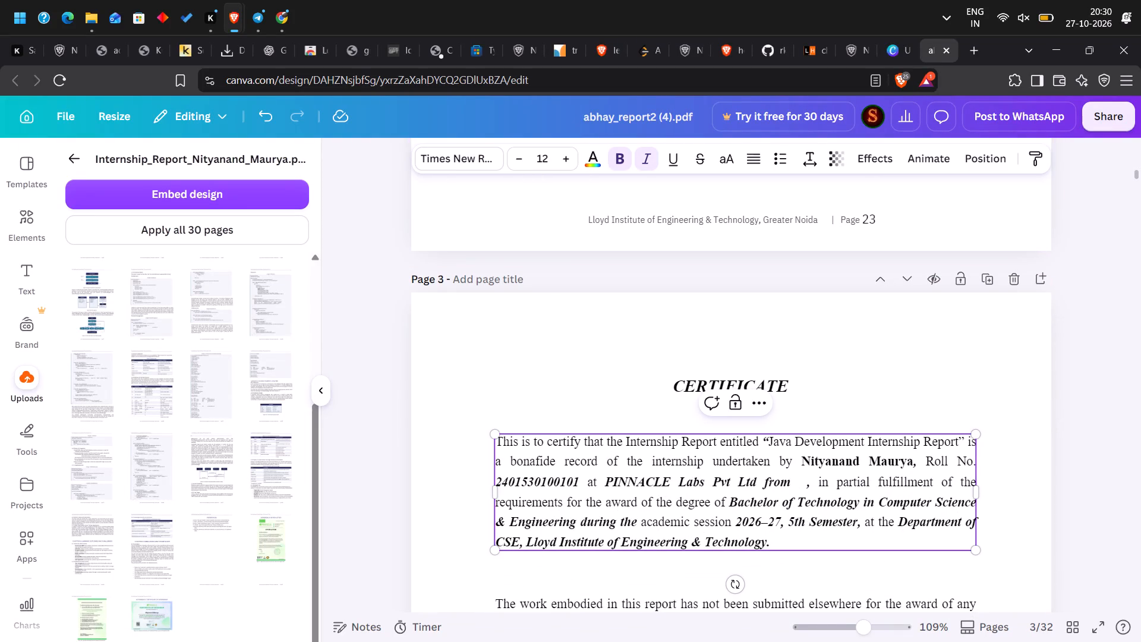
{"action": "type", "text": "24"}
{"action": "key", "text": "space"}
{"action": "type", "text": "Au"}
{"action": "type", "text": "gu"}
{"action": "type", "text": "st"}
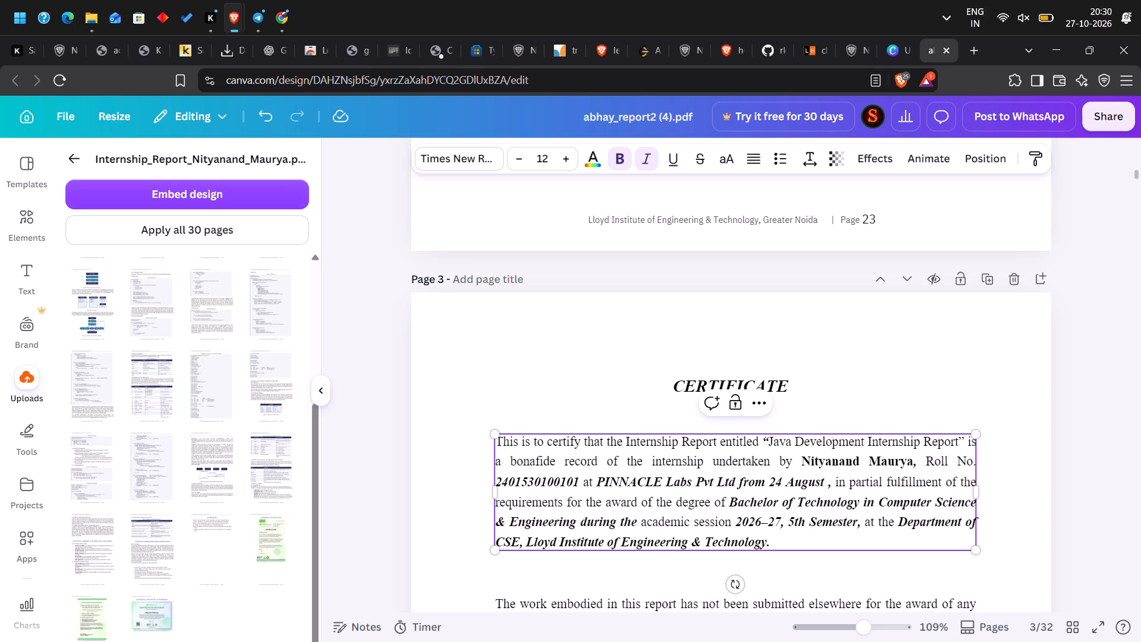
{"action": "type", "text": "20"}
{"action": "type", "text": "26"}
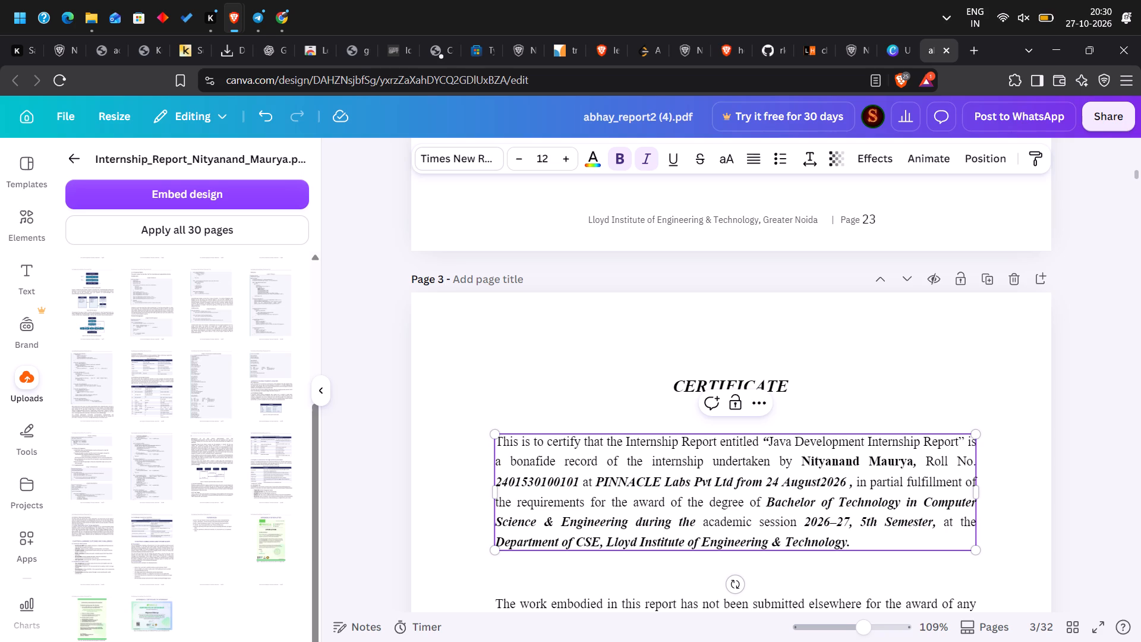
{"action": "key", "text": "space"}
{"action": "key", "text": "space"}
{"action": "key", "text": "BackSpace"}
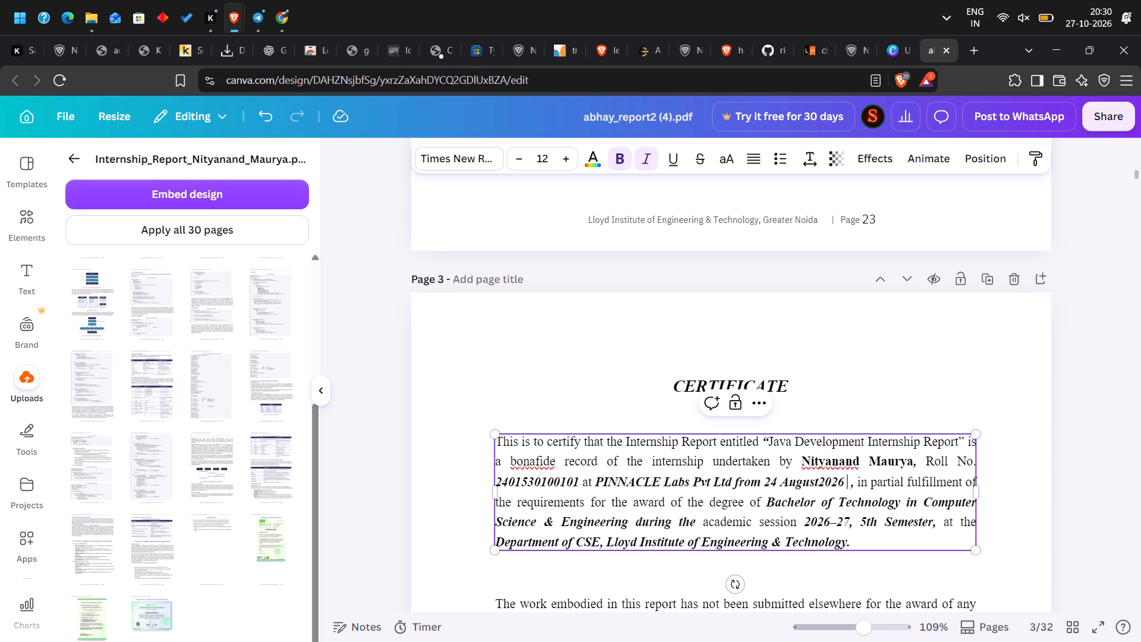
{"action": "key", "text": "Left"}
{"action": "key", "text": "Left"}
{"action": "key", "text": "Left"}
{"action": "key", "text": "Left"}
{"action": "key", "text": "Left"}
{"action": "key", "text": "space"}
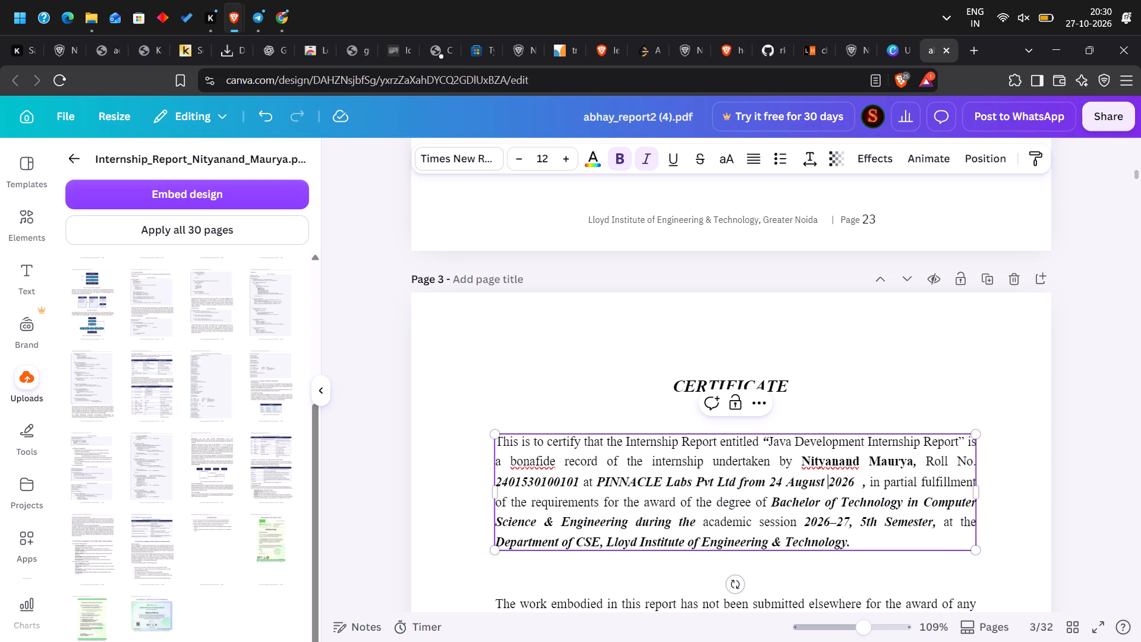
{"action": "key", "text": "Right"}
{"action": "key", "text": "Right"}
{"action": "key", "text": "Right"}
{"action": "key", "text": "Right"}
Add the internship end date "to 23 September 2026" after the start date in the certificate paragraph.
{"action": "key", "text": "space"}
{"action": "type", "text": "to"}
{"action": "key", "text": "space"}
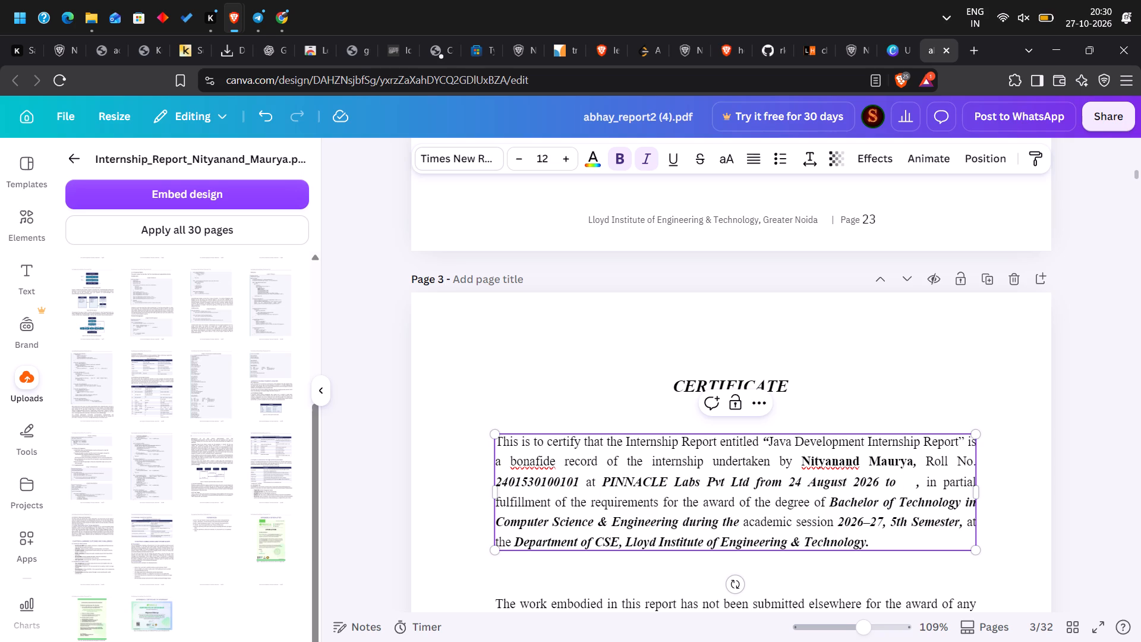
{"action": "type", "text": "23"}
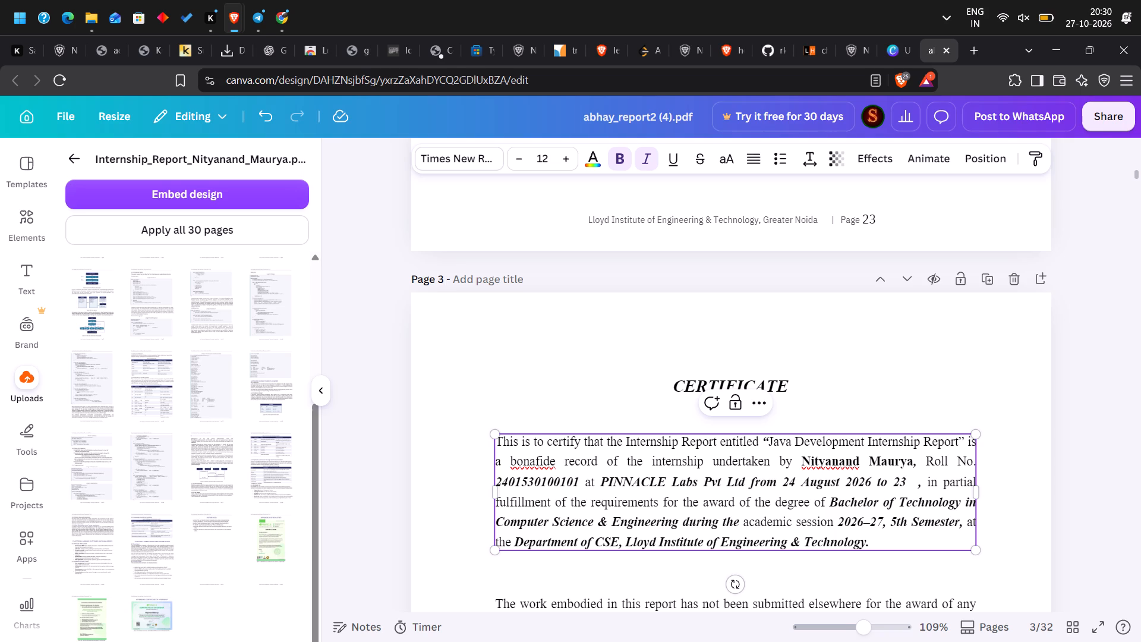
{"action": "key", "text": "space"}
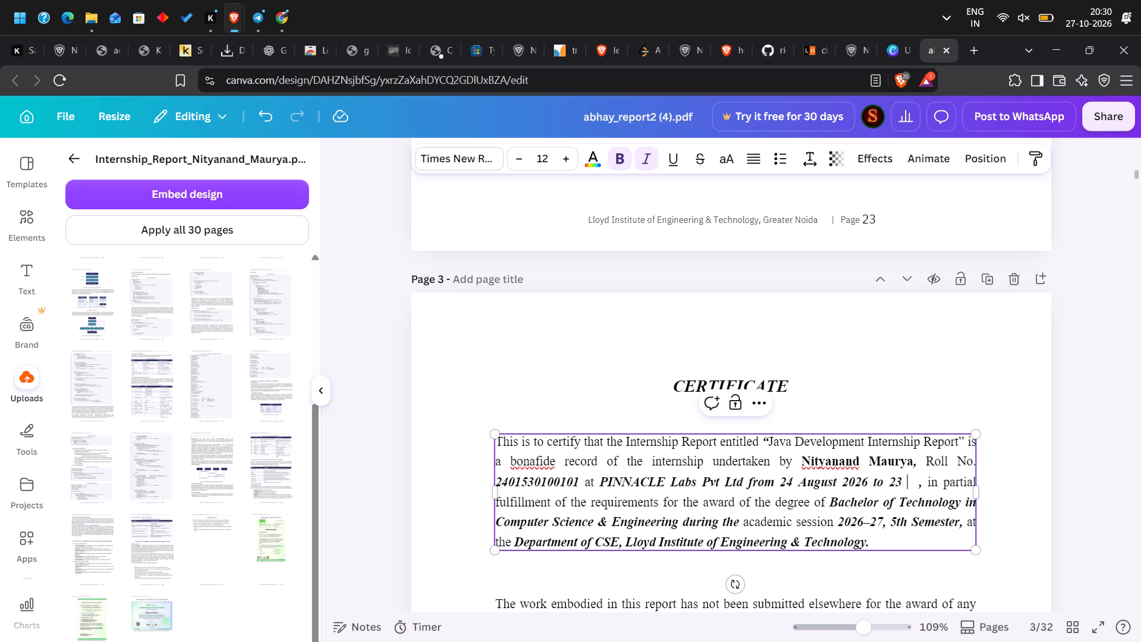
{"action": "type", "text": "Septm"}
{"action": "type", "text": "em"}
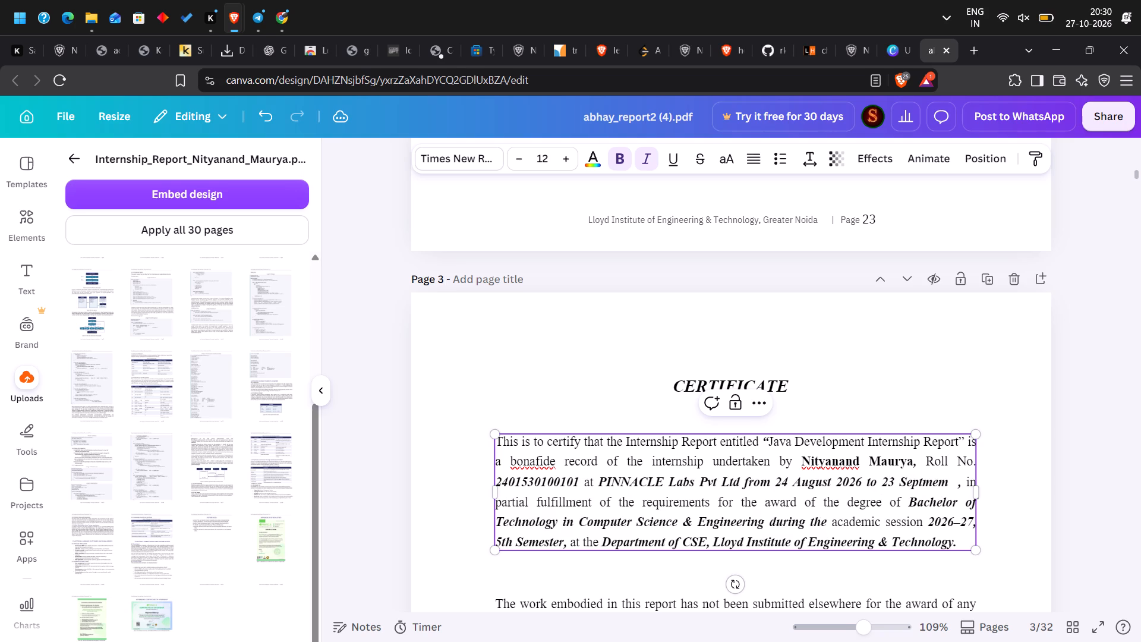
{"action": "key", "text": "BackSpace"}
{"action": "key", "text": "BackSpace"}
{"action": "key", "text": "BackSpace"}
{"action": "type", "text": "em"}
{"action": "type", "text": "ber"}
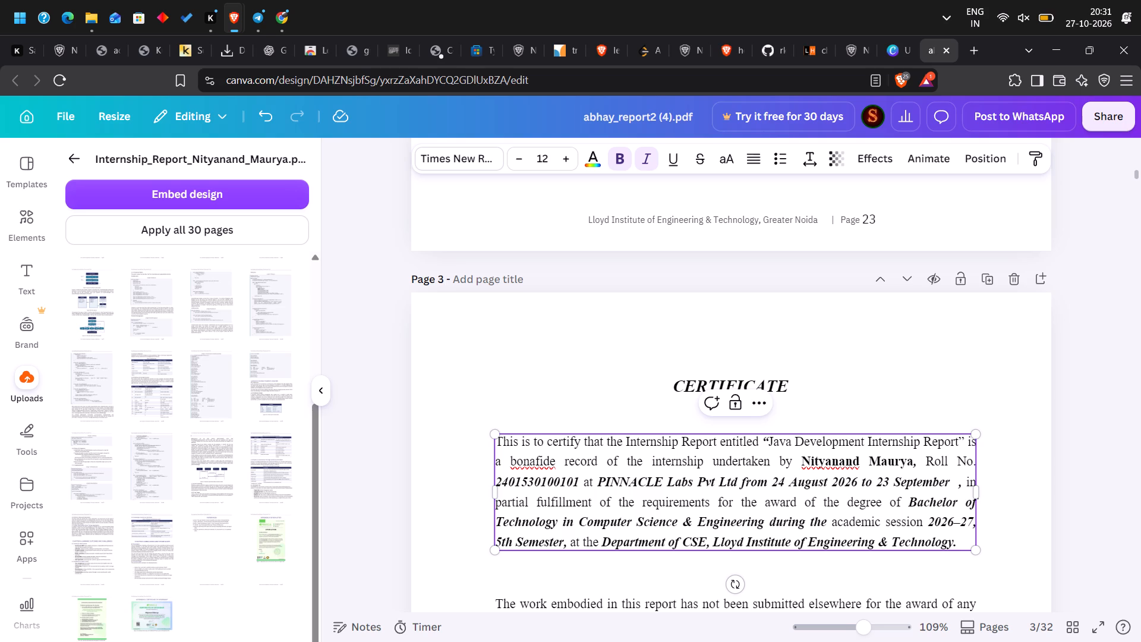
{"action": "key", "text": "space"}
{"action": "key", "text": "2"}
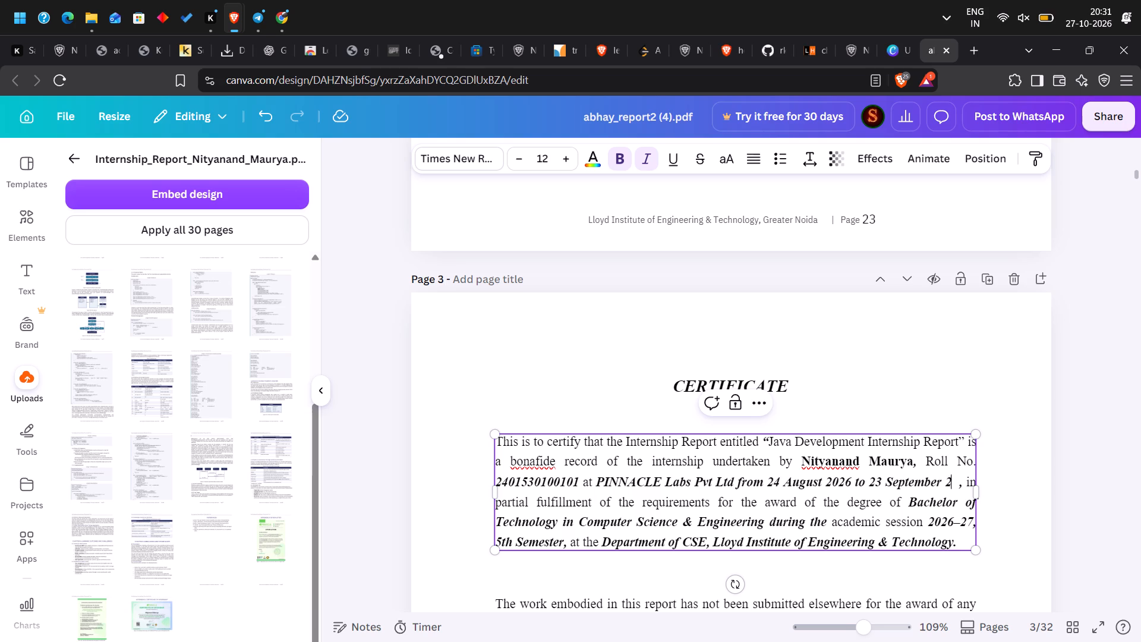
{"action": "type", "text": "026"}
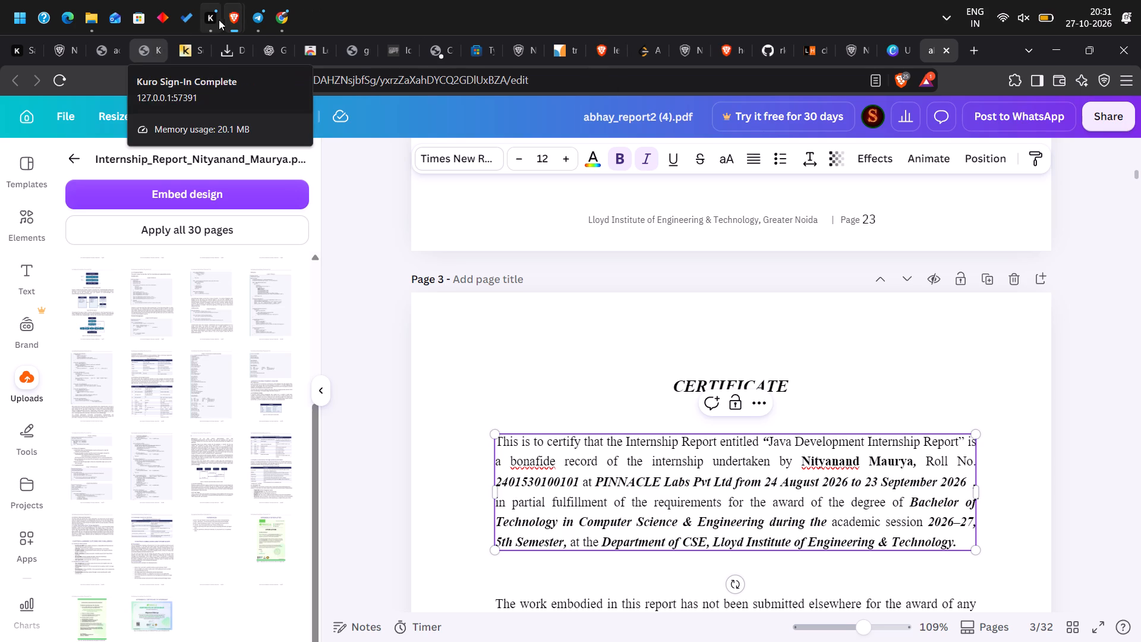
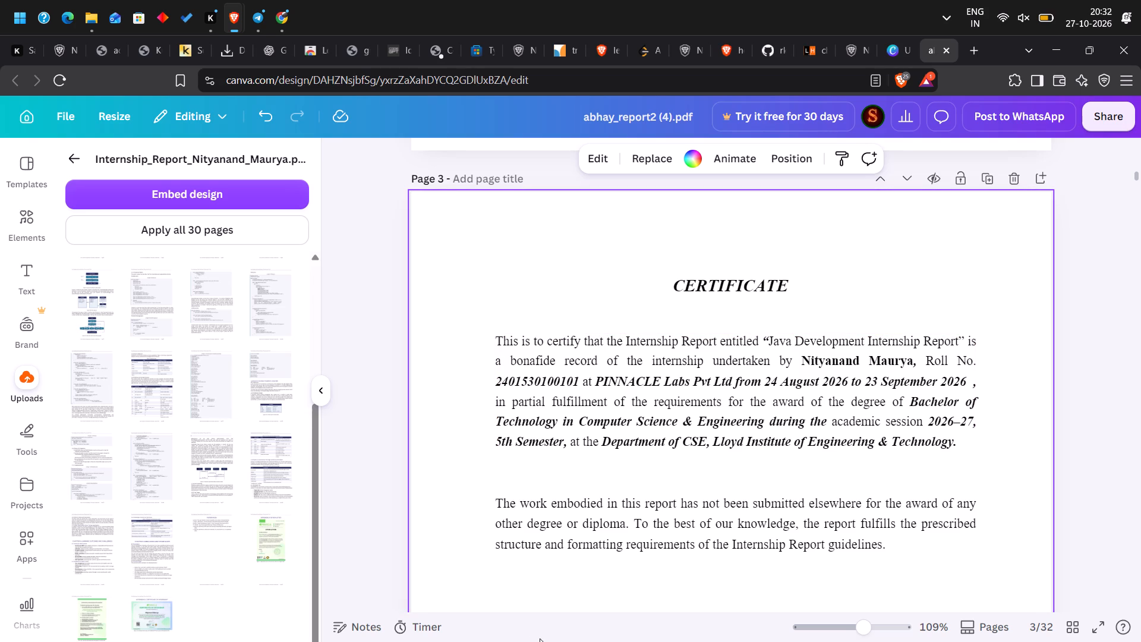
Review the certificate page from the certifying paragraph down to the signature, date and place blocks.
{"action": "scroll", "coordinate": [623, 532], "scroll_direction": "down", "scroll_amount": 2}
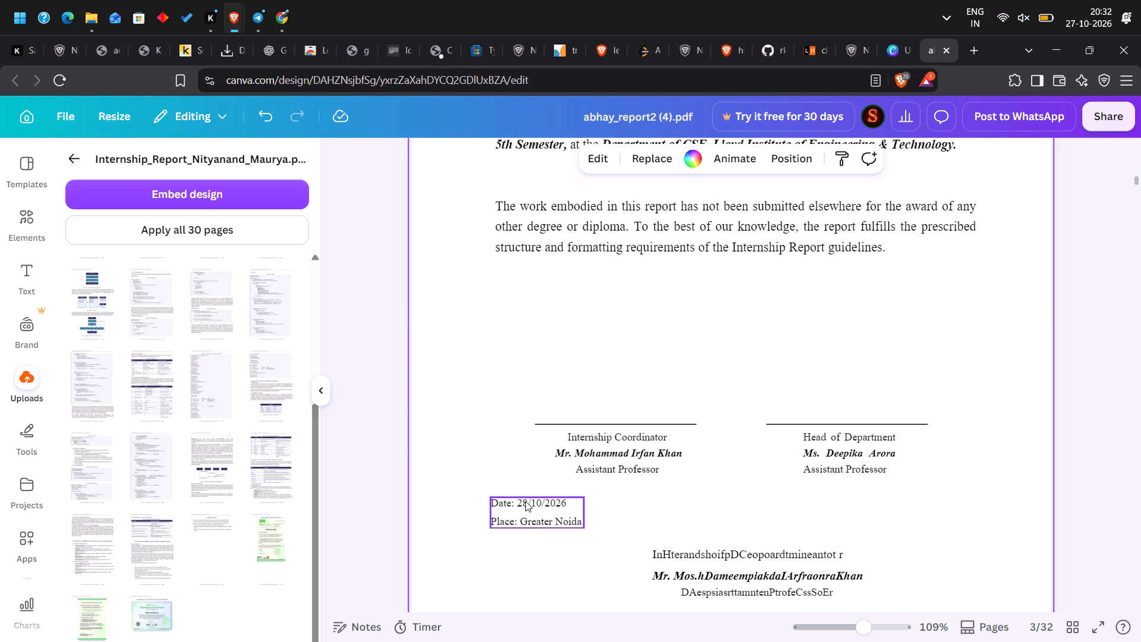
{"action": "scroll", "coordinate": [564, 522], "scroll_direction": "down", "scroll_amount": 1}
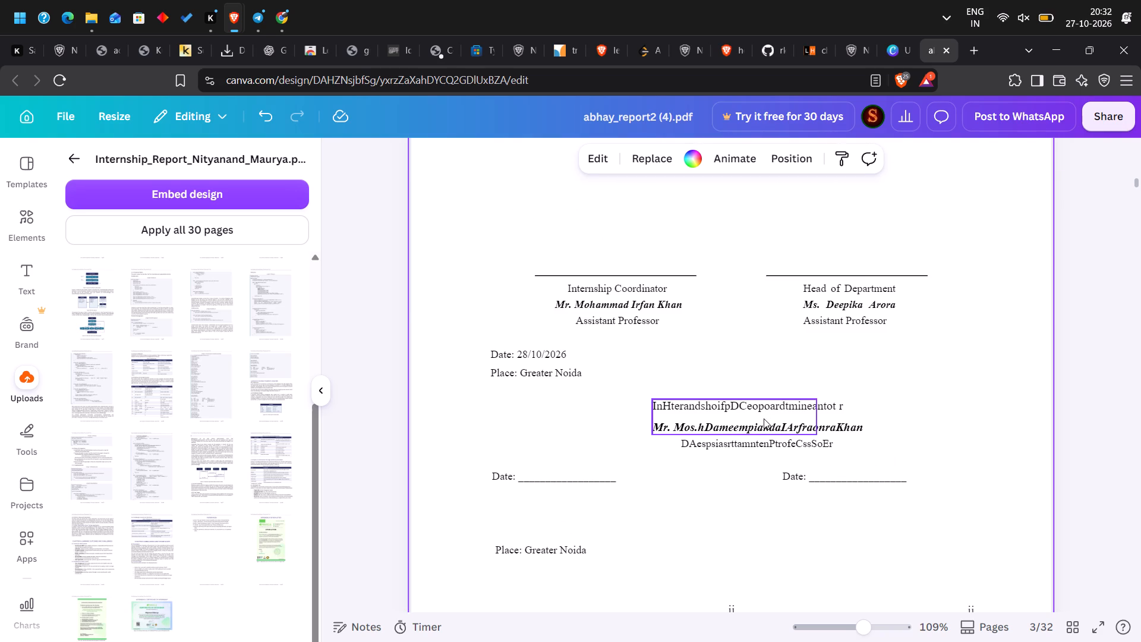
{"action": "scroll", "coordinate": [755, 429], "scroll_direction": "down", "scroll_amount": 3}
{"action": "scroll", "coordinate": [749, 432], "scroll_direction": "up", "scroll_amount": 9}
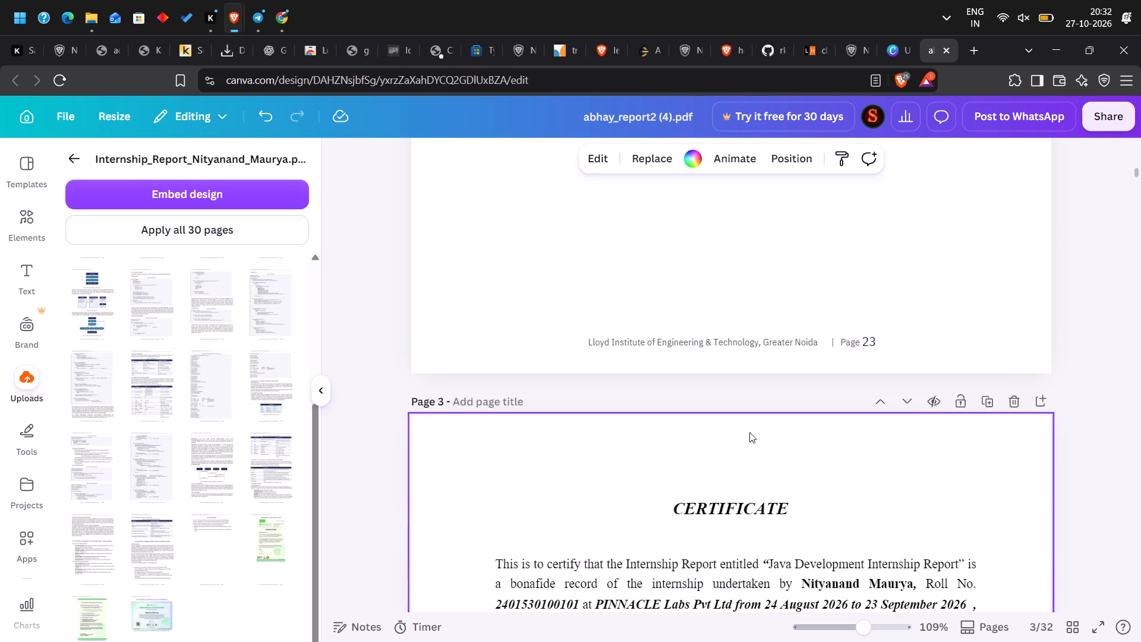
{"action": "scroll", "coordinate": [749, 432], "scroll_direction": "down", "scroll_amount": 7}
{"action": "scroll", "coordinate": [749, 432], "scroll_direction": "up", "scroll_amount": 1}
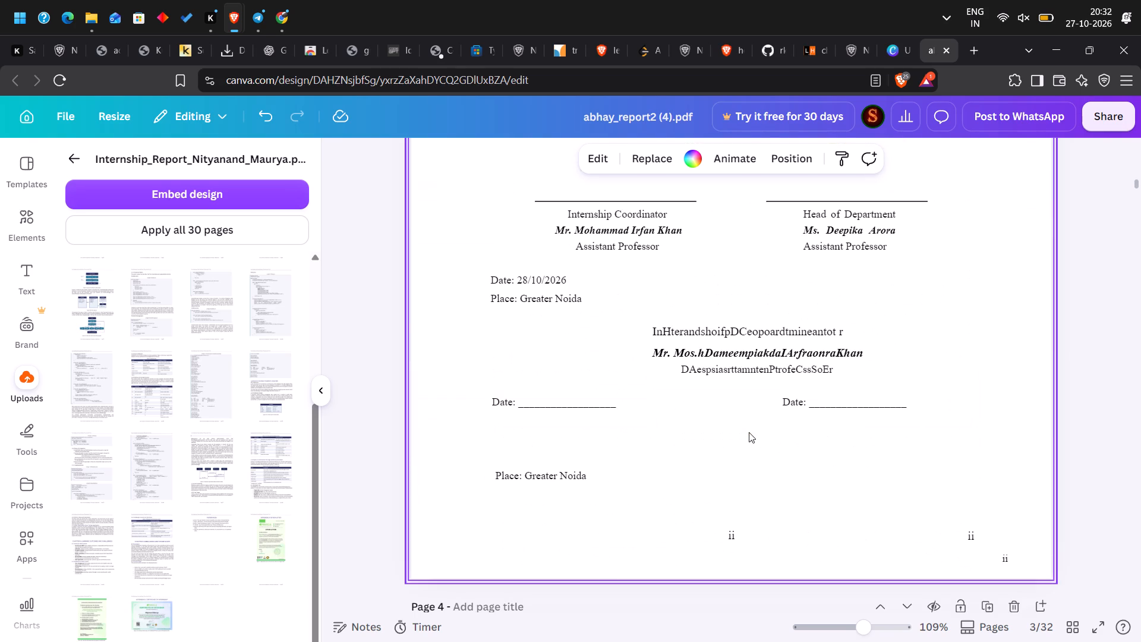
{"action": "scroll", "coordinate": [749, 432], "scroll_direction": "up", "scroll_amount": 2}
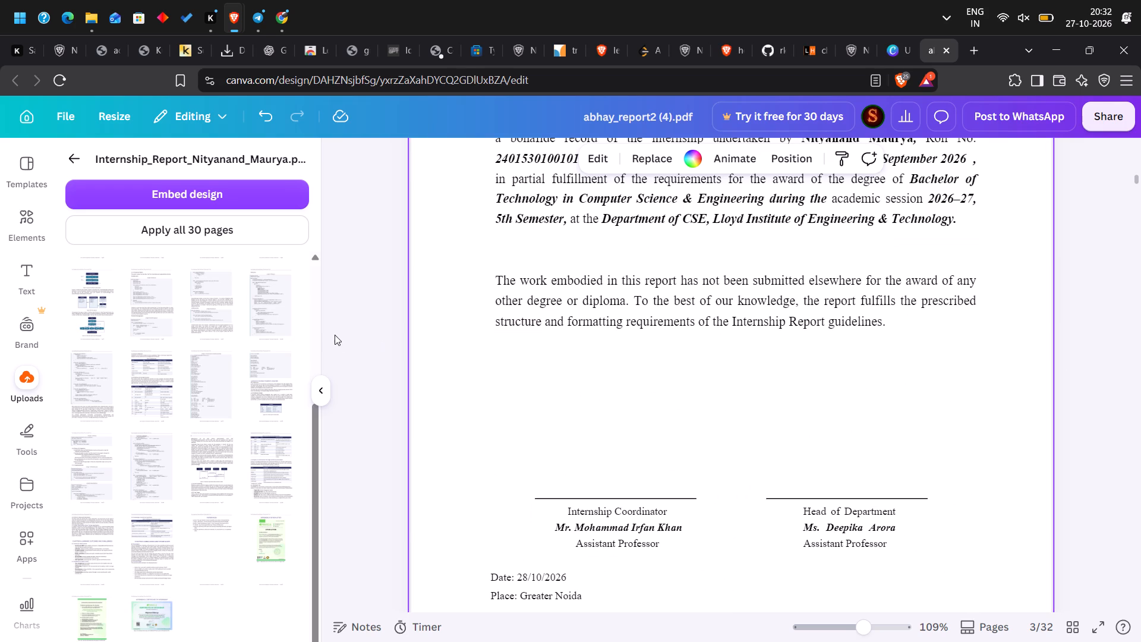
{"action": "left_click", "coordinate": [370, 331]}
{"action": "scroll", "coordinate": [628, 404], "scroll_direction": "up", "scroll_amount": 2}
{"action": "scroll", "coordinate": [628, 404], "scroll_direction": "down", "scroll_amount": 2}
{"action": "scroll", "coordinate": [354, 370], "scroll_direction": "down", "scroll_amount": 1}
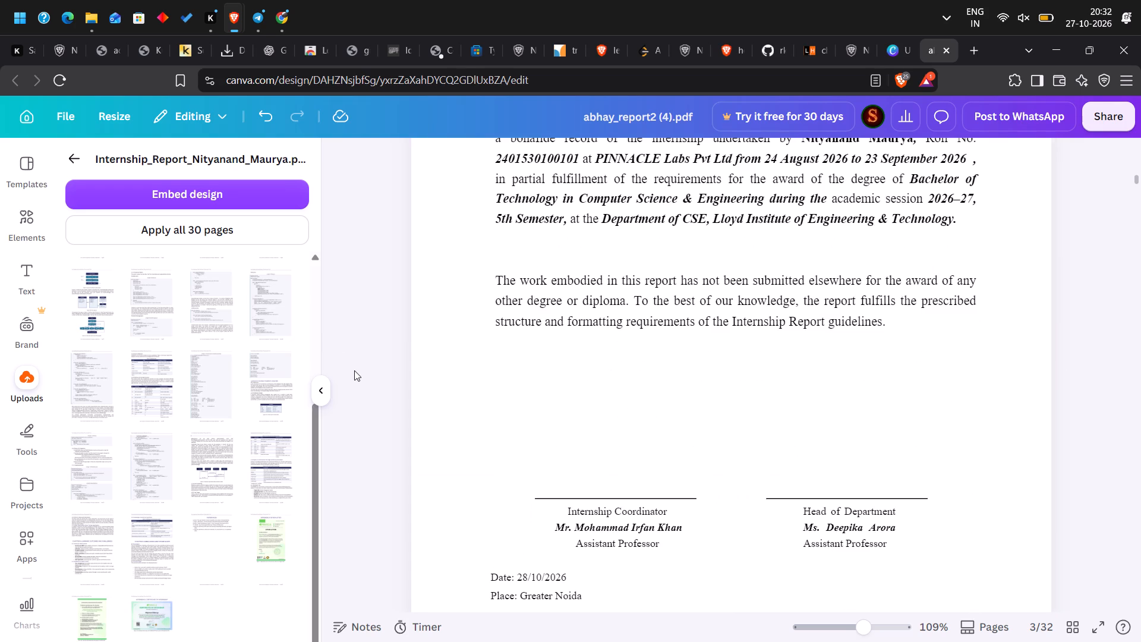
{"action": "scroll", "coordinate": [354, 370], "scroll_direction": "down", "scroll_amount": 1}
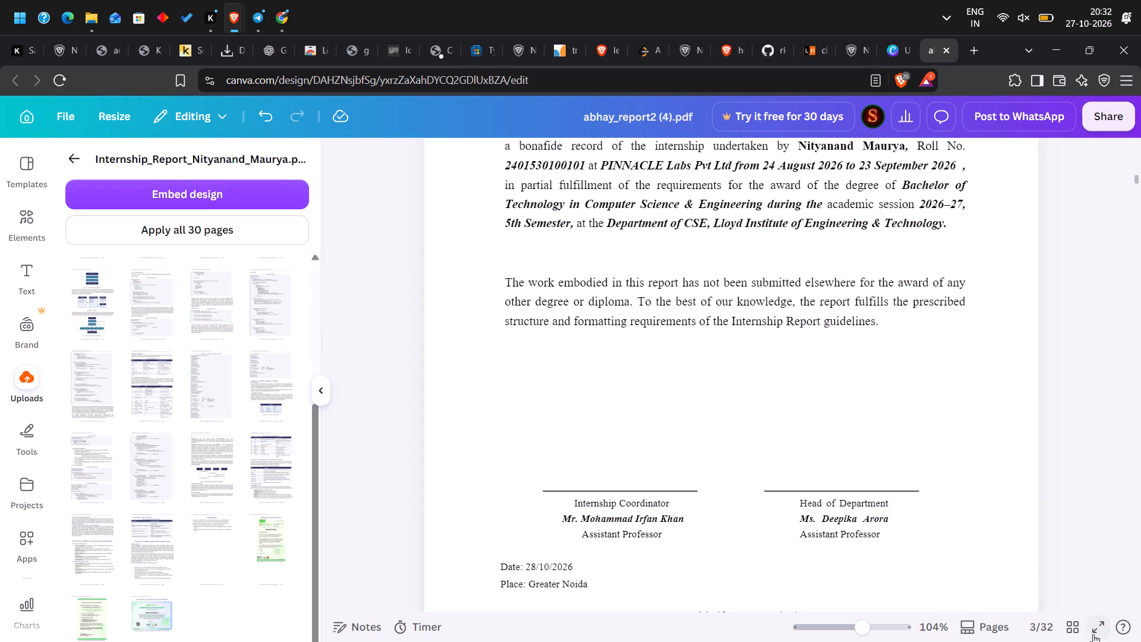
View the report full screen from the certificate page back to the cover page, and return to editing.
{"action": "left_click", "coordinate": [1094, 634]}
{"action": "key", "text": "Left"}
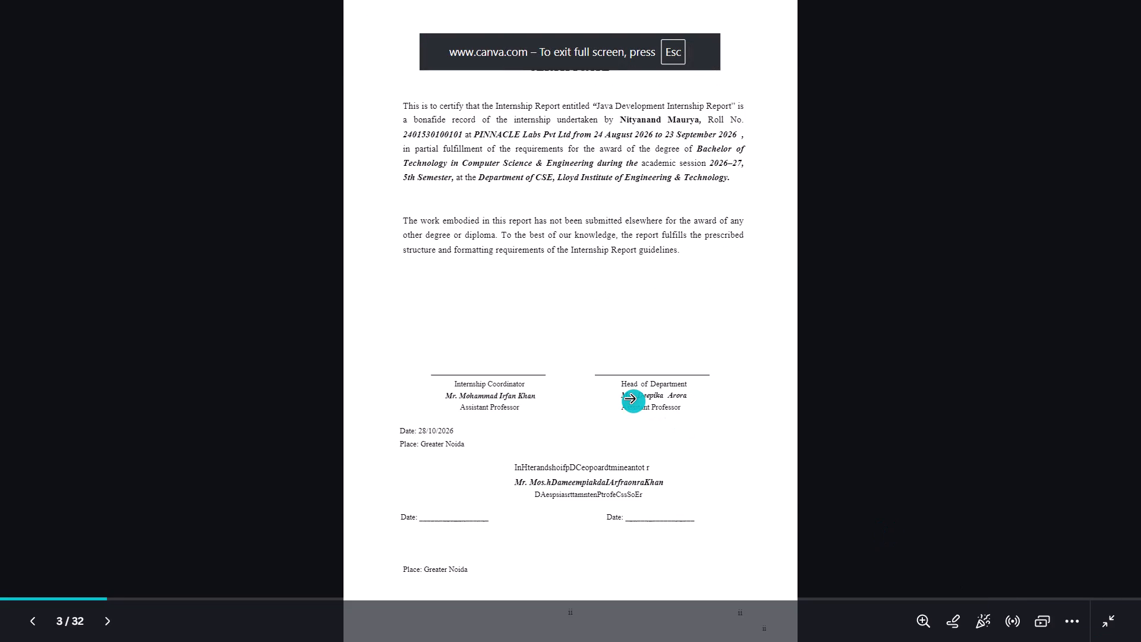
{"action": "key", "text": "Left"}
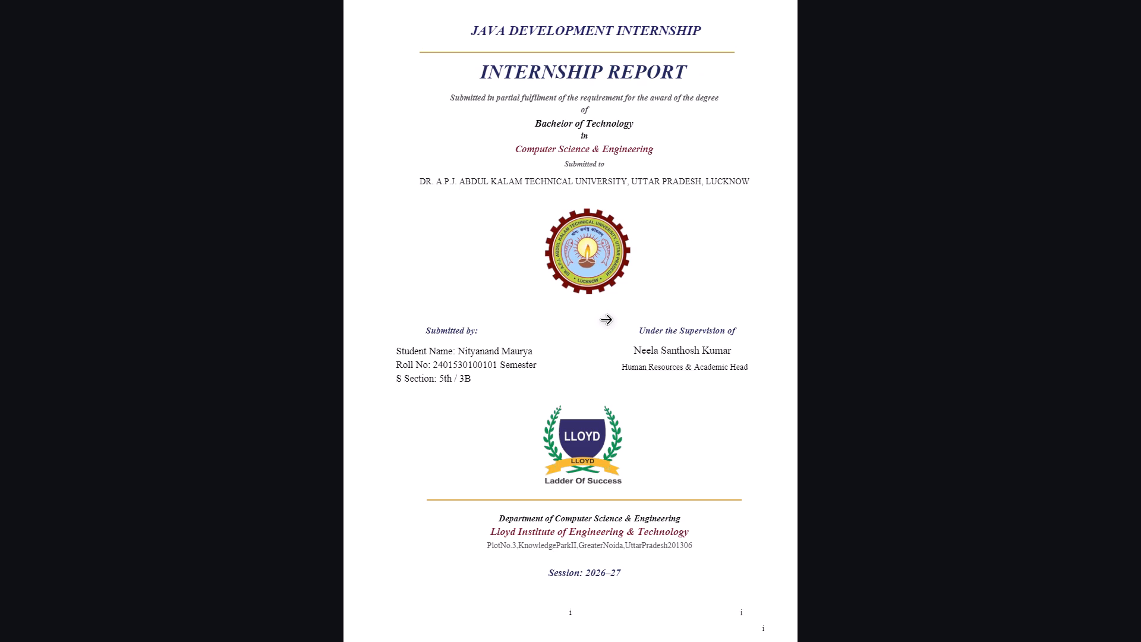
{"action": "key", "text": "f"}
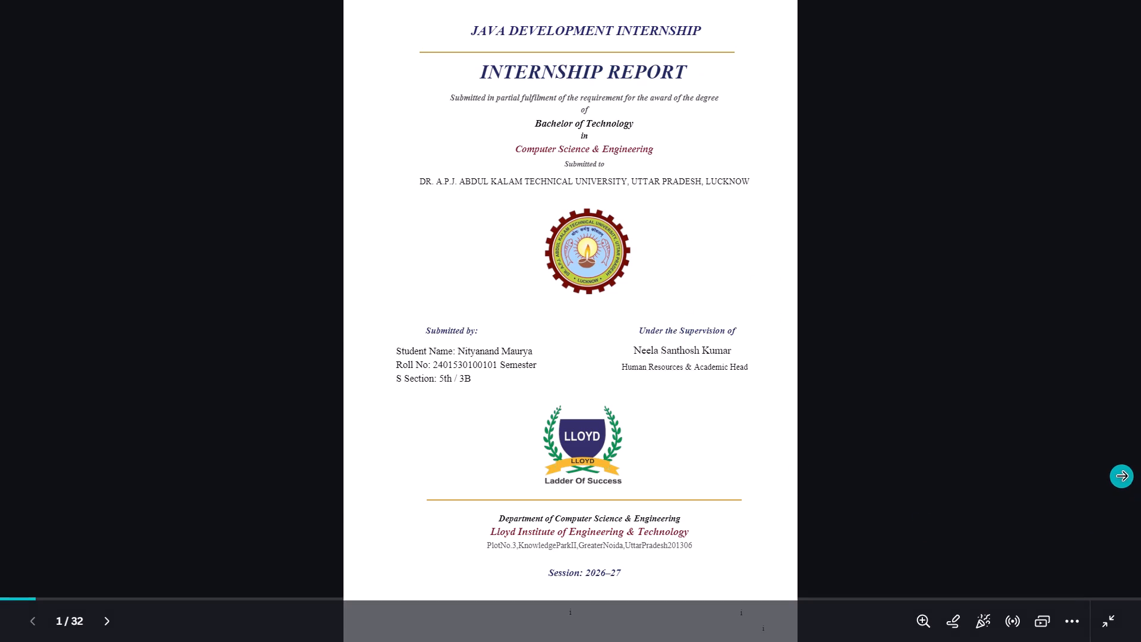
{"action": "key", "text": "Escape"}
Delete the added Internship Onboarding Information page between the cover and the certificate.
{"action": "scroll", "coordinate": [1041, 407], "scroll_direction": "up", "scroll_amount": 3}
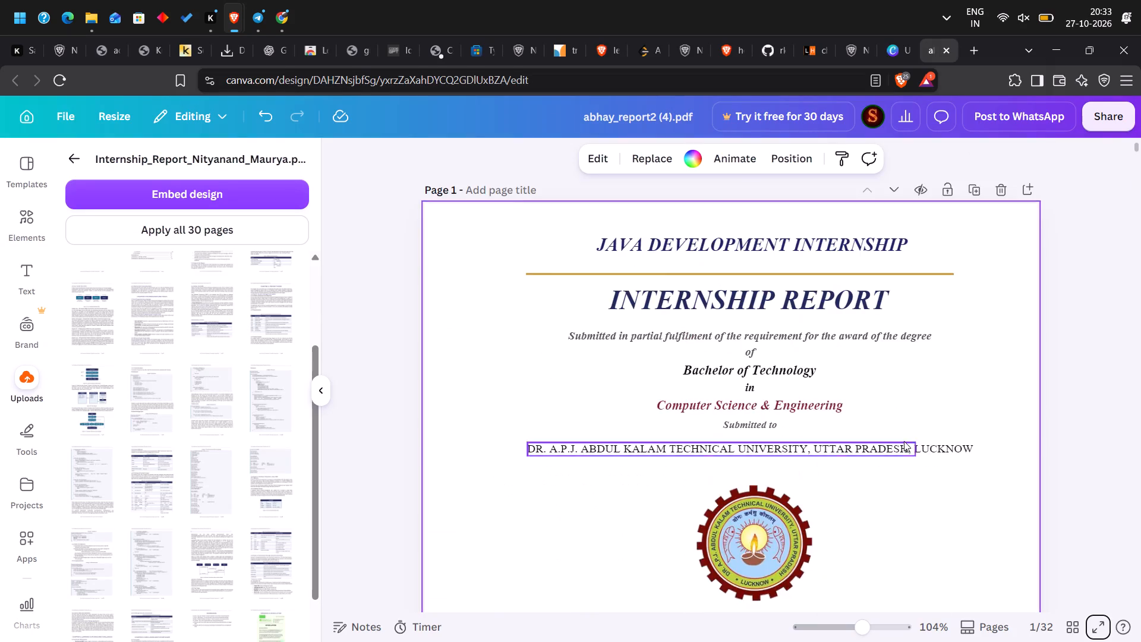
{"action": "scroll", "coordinate": [904, 441], "scroll_direction": "down", "scroll_amount": 6}
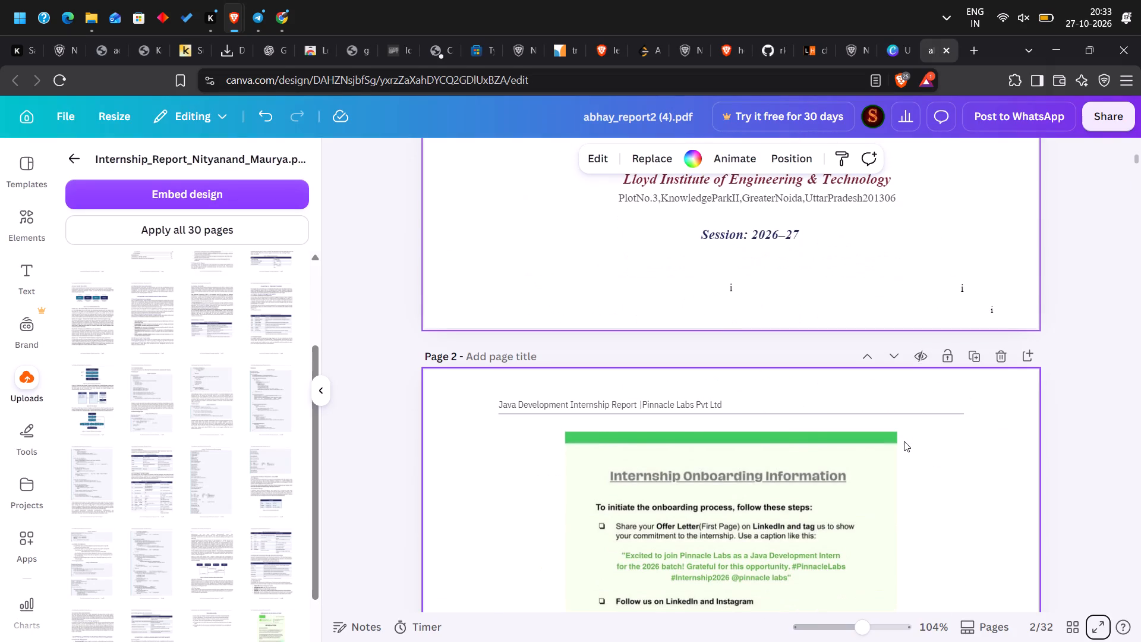
{"action": "scroll", "coordinate": [904, 441], "scroll_direction": "down", "scroll_amount": 3}
{"action": "scroll", "coordinate": [904, 441], "scroll_direction": "up", "scroll_amount": 6}
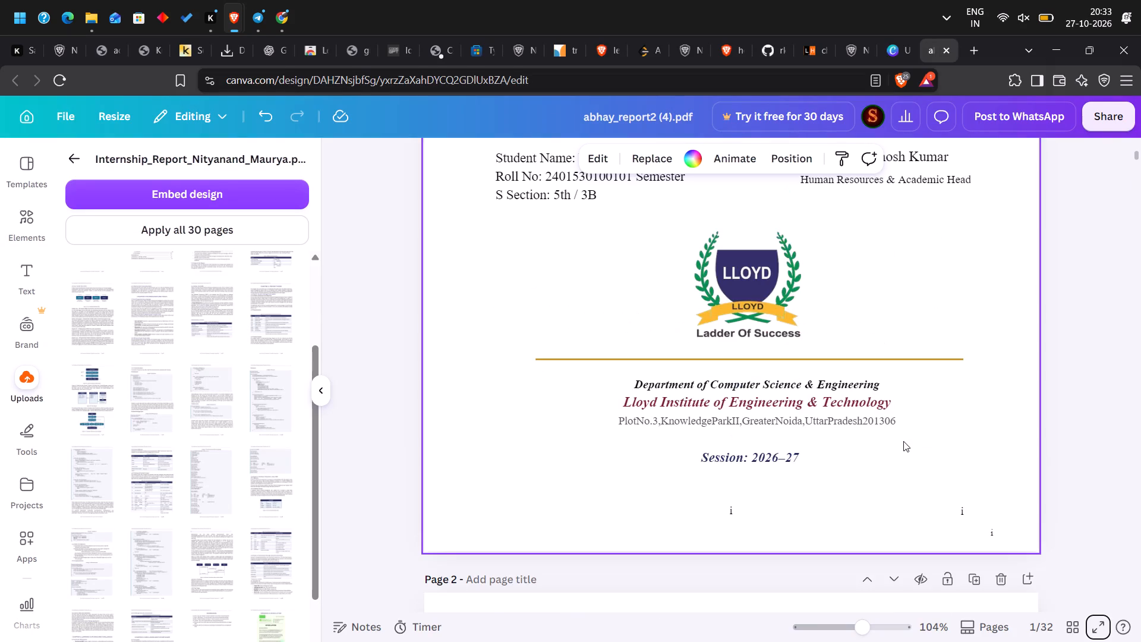
{"action": "scroll", "coordinate": [903, 441], "scroll_direction": "down", "scroll_amount": 6}
{"action": "scroll", "coordinate": [774, 391], "scroll_direction": "up", "scroll_amount": 2}
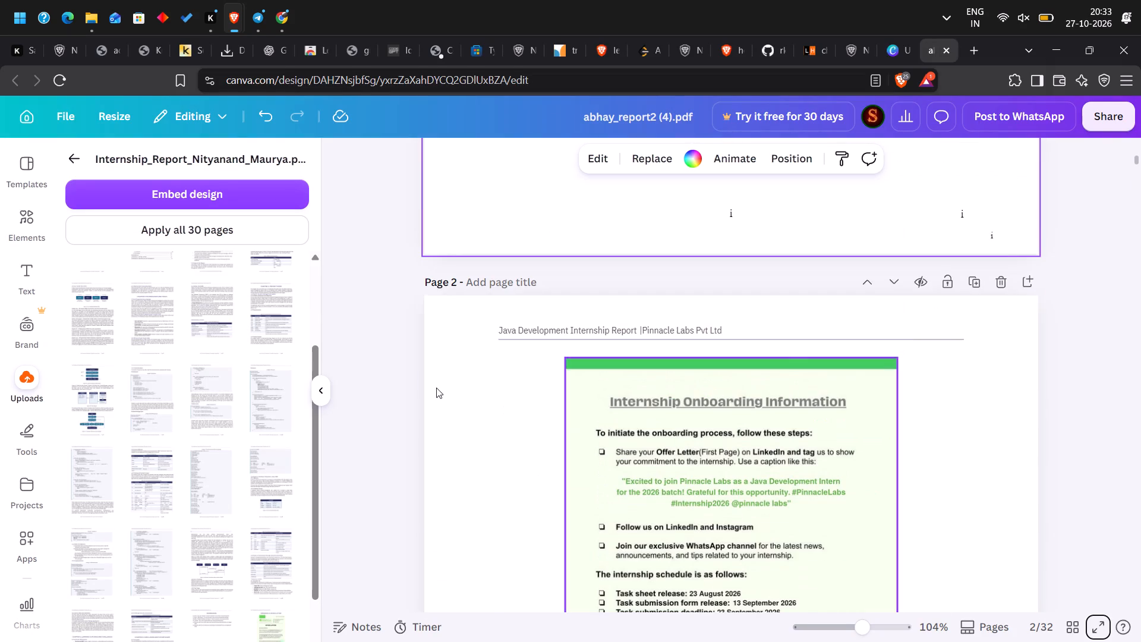
{"action": "left_click", "coordinate": [499, 397]}
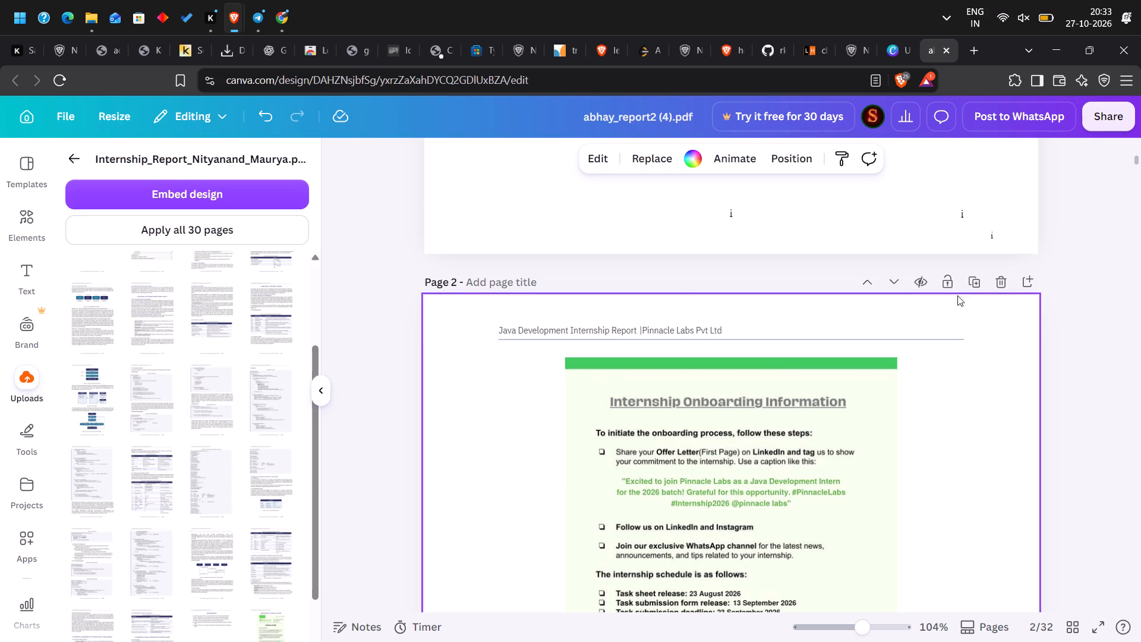
{"action": "left_click", "coordinate": [997, 281]}
Delete the added "Appendix A: Offer Letter" page that follows the certificate page.
{"action": "scroll", "coordinate": [773, 411], "scroll_direction": "down", "scroll_amount": 1}
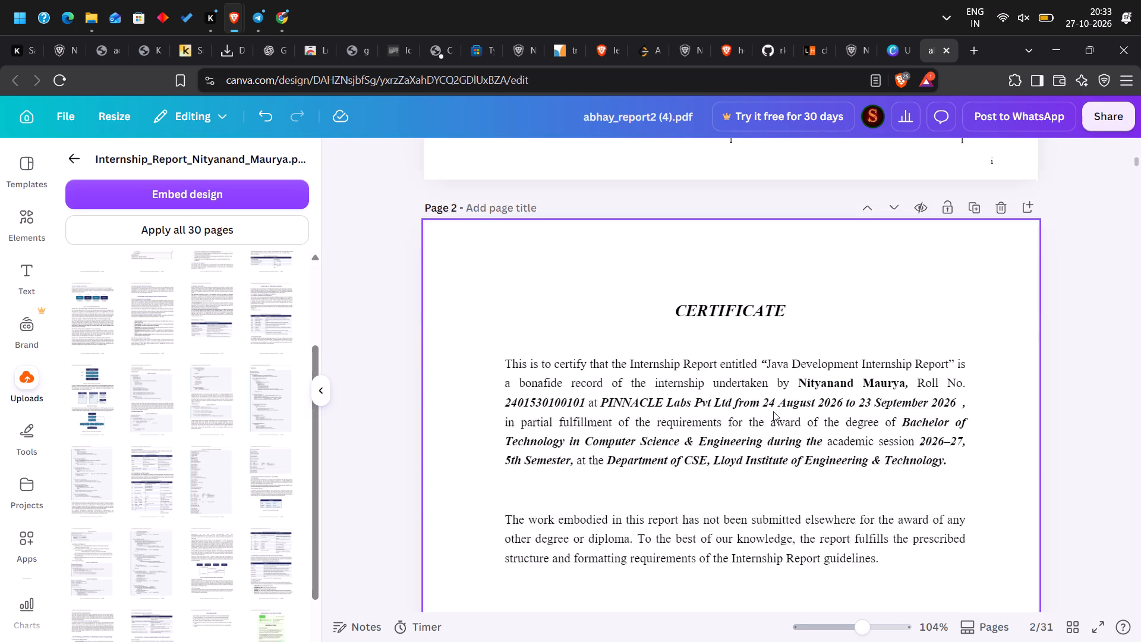
{"action": "scroll", "coordinate": [773, 411], "scroll_direction": "down", "scroll_amount": 3}
{"action": "scroll", "coordinate": [743, 286], "scroll_direction": "up", "scroll_amount": 1}
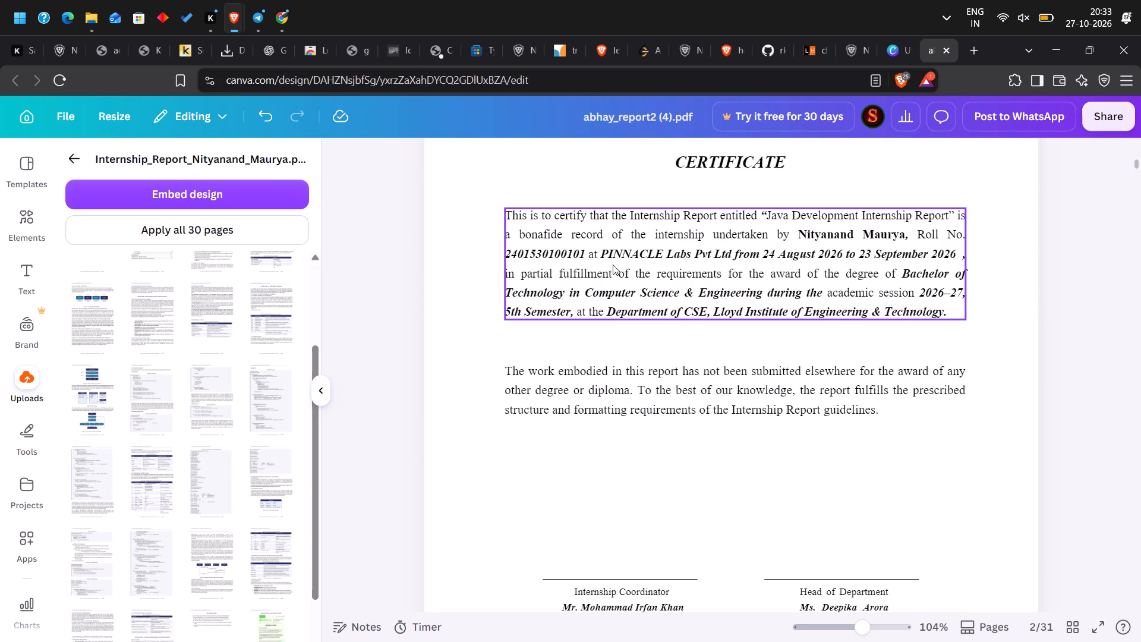
{"action": "scroll", "coordinate": [775, 425], "scroll_direction": "down", "scroll_amount": 2}
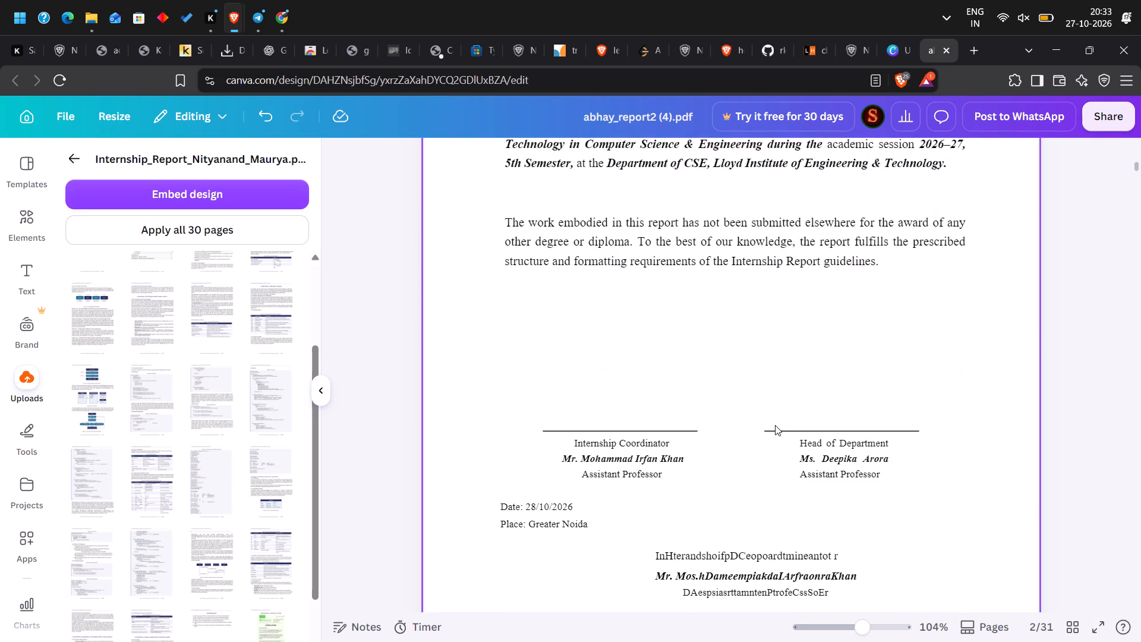
{"action": "scroll", "coordinate": [832, 438], "scroll_direction": "down", "scroll_amount": 5}
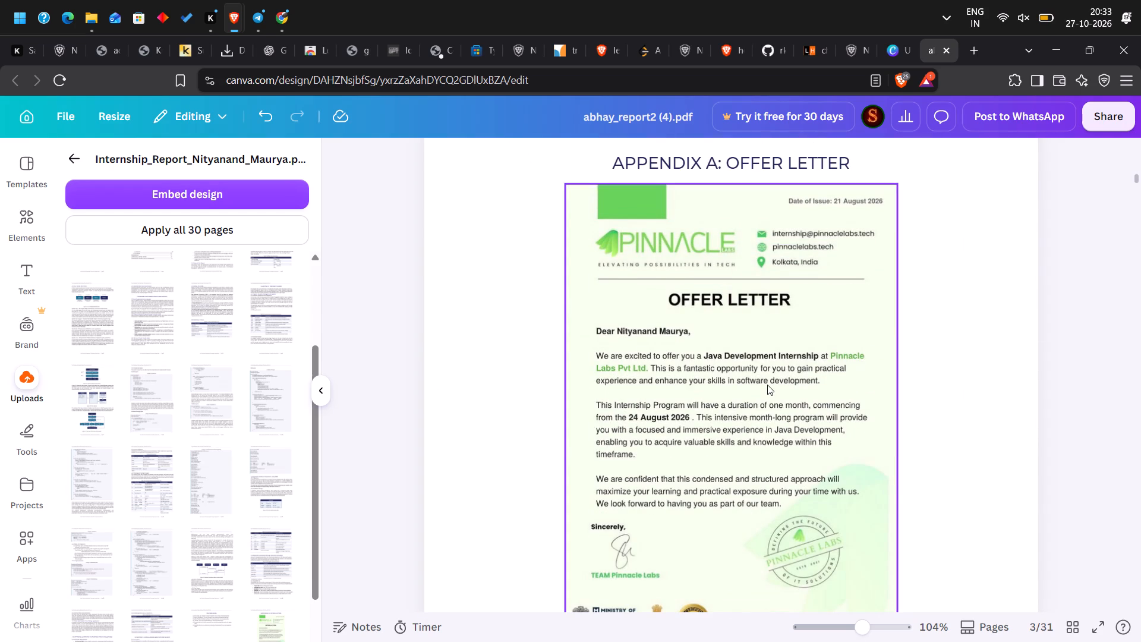
{"action": "scroll", "coordinate": [764, 310], "scroll_direction": "down", "scroll_amount": 2}
{"action": "scroll", "coordinate": [765, 310], "scroll_direction": "up", "scroll_amount": 3}
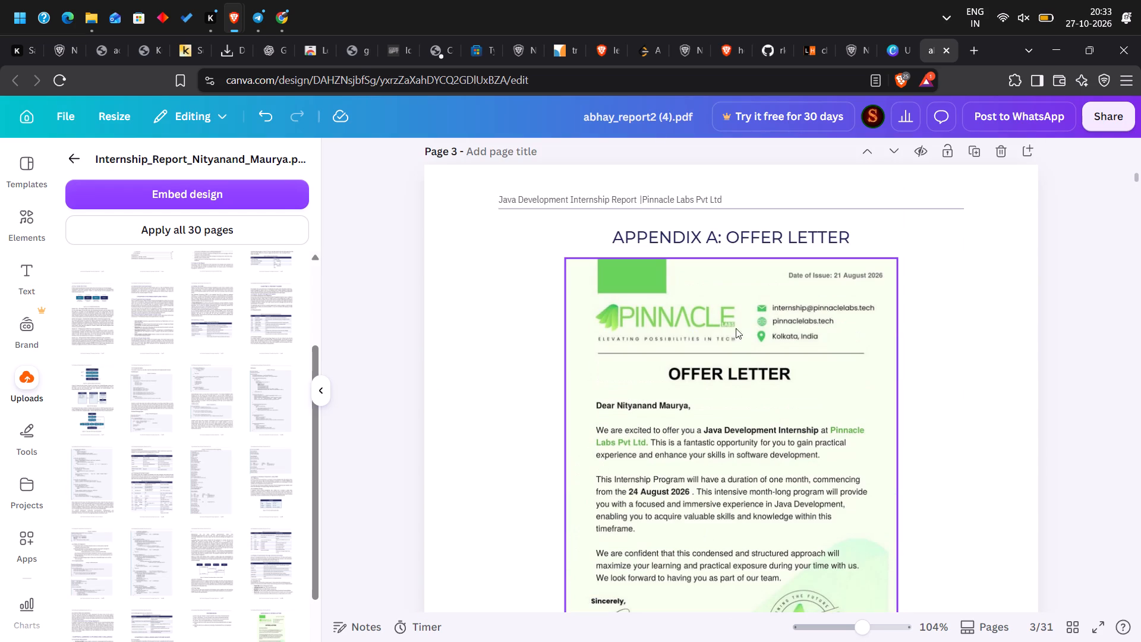
{"action": "left_click", "coordinate": [480, 338]}
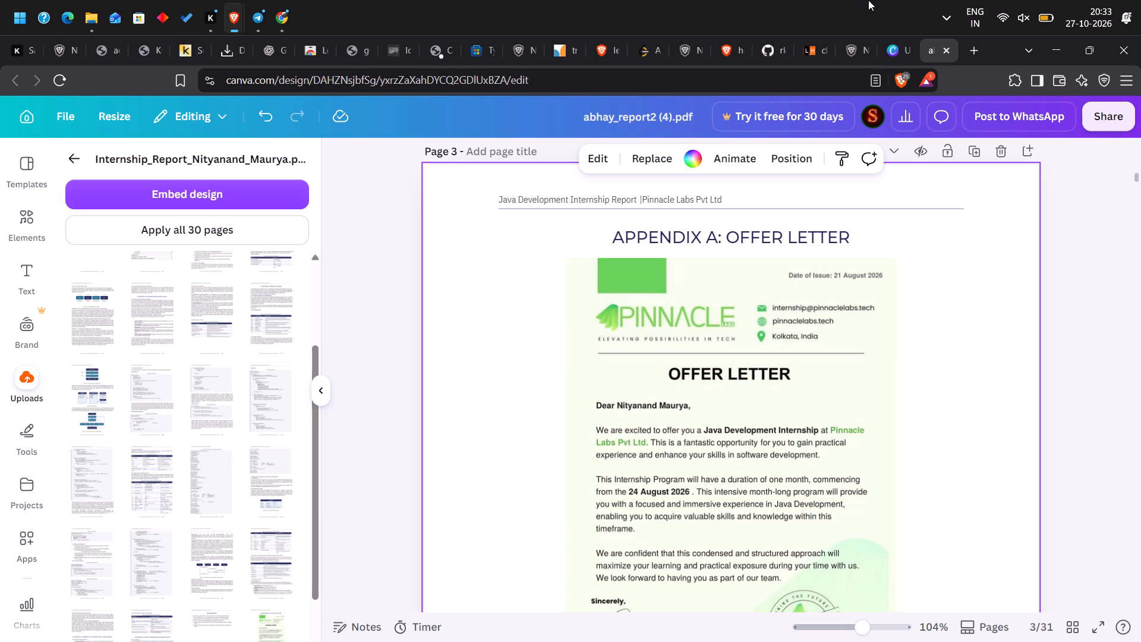
{"action": "scroll", "coordinate": [911, 220], "scroll_direction": "down", "scroll_amount": 5}
{"action": "scroll", "coordinate": [902, 271], "scroll_direction": "down", "scroll_amount": 2}
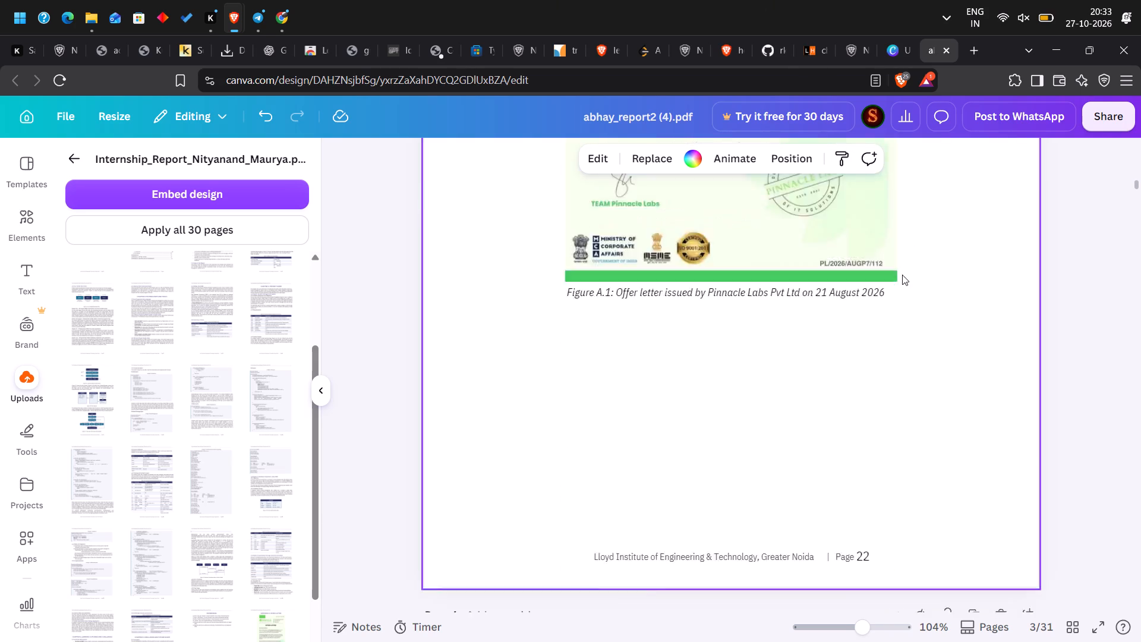
{"action": "scroll", "coordinate": [902, 275], "scroll_direction": "down", "scroll_amount": 5}
{"action": "scroll", "coordinate": [902, 275], "scroll_direction": "up", "scroll_amount": 10}
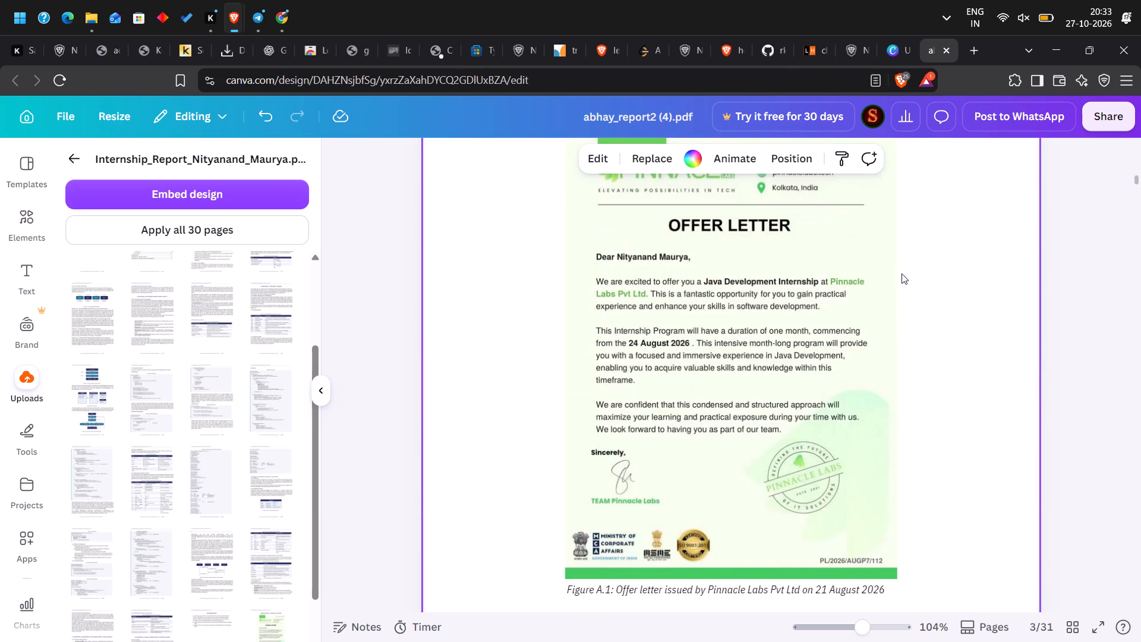
{"action": "scroll", "coordinate": [902, 273], "scroll_direction": "up", "scroll_amount": 3}
{"action": "left_click", "coordinate": [1003, 228]}
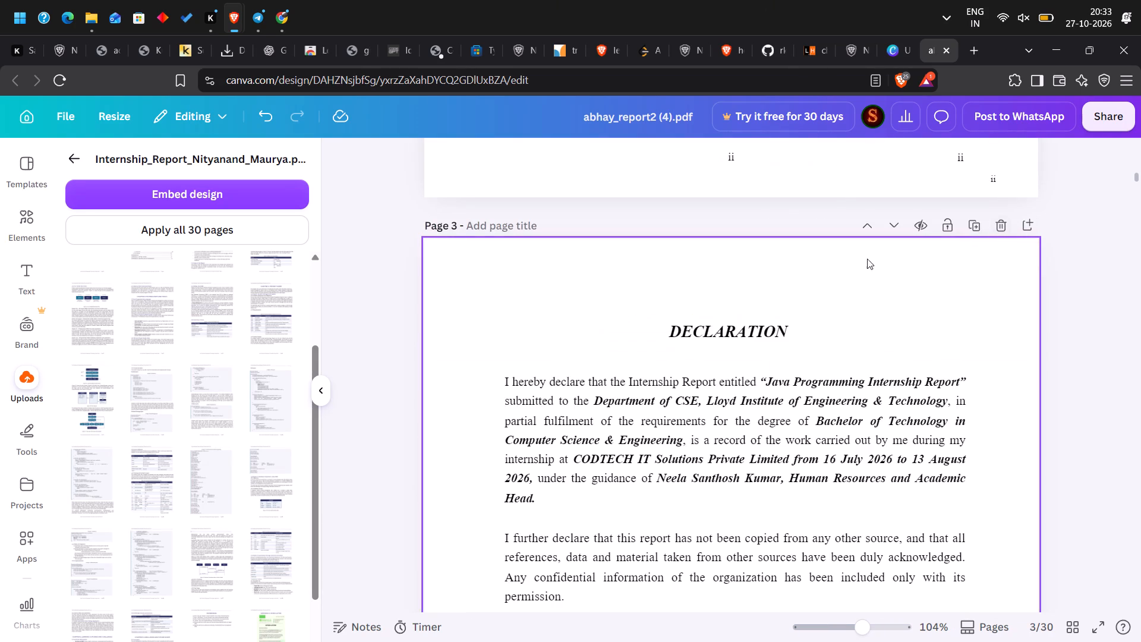
Replace "Programming" with "Development" in the report title in the declaration's first paragraph.
{"action": "scroll", "coordinate": [849, 301], "scroll_direction": "down", "scroll_amount": 3}
{"action": "scroll", "coordinate": [849, 307], "scroll_direction": "up", "scroll_amount": 1}
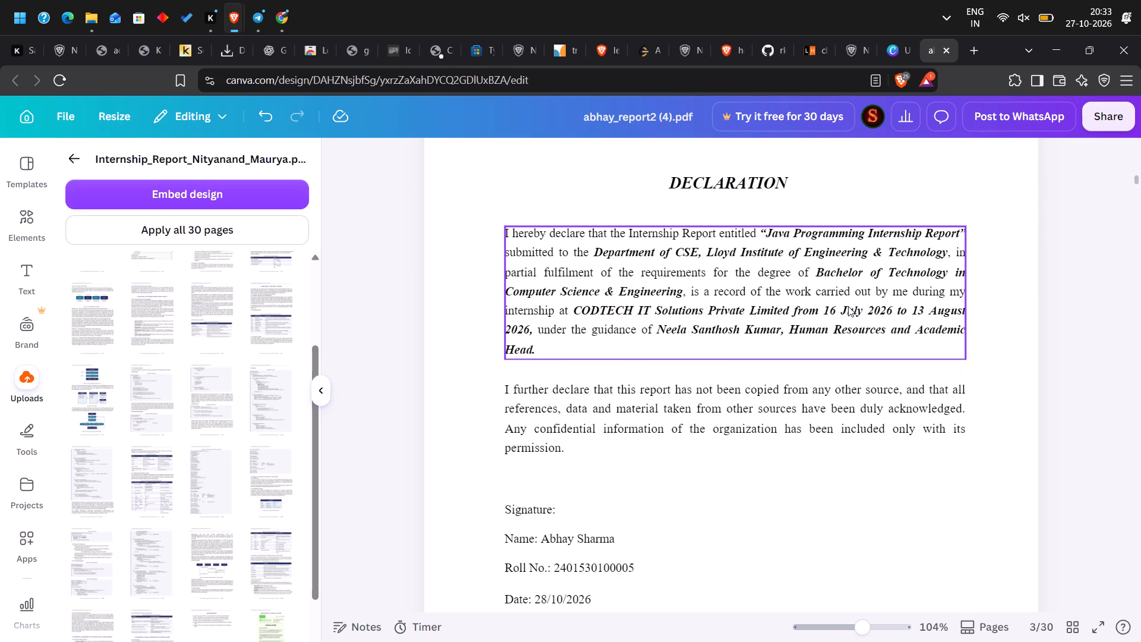
{"action": "scroll", "coordinate": [891, 203], "scroll_direction": "down", "scroll_amount": 2}
{"action": "scroll", "coordinate": [891, 204], "scroll_direction": "up", "scroll_amount": 3}
{"action": "scroll", "coordinate": [893, 222], "scroll_direction": "down", "scroll_amount": 1}
{"action": "left_click", "coordinate": [850, 231]}
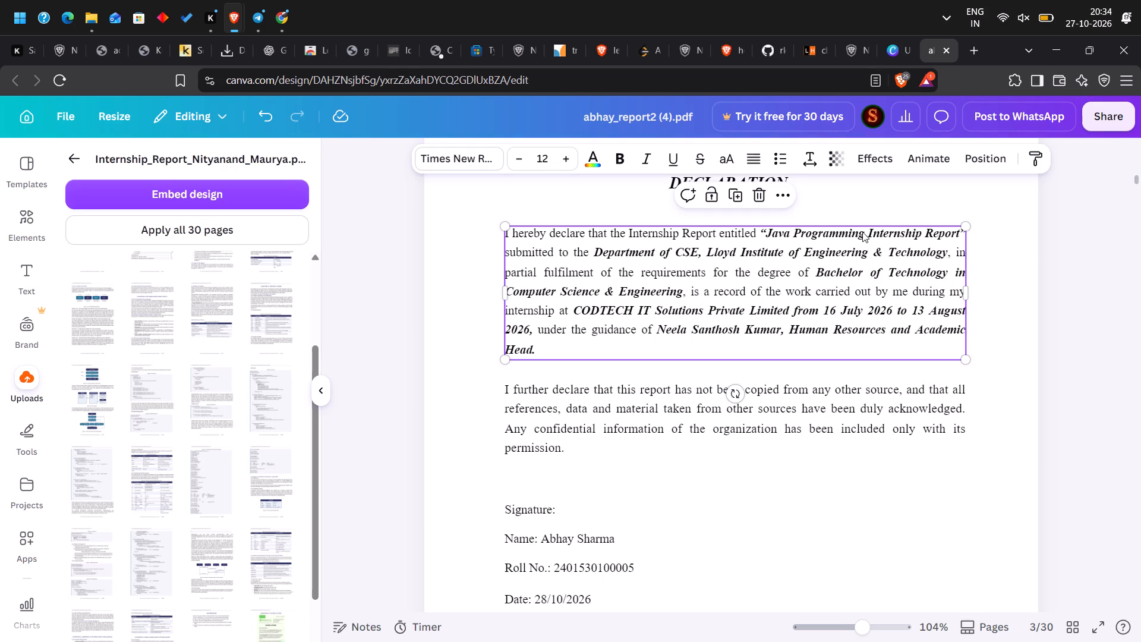
{"action": "left_click", "coordinate": [865, 232]}
{"action": "left_click", "coordinate": [865, 227]}
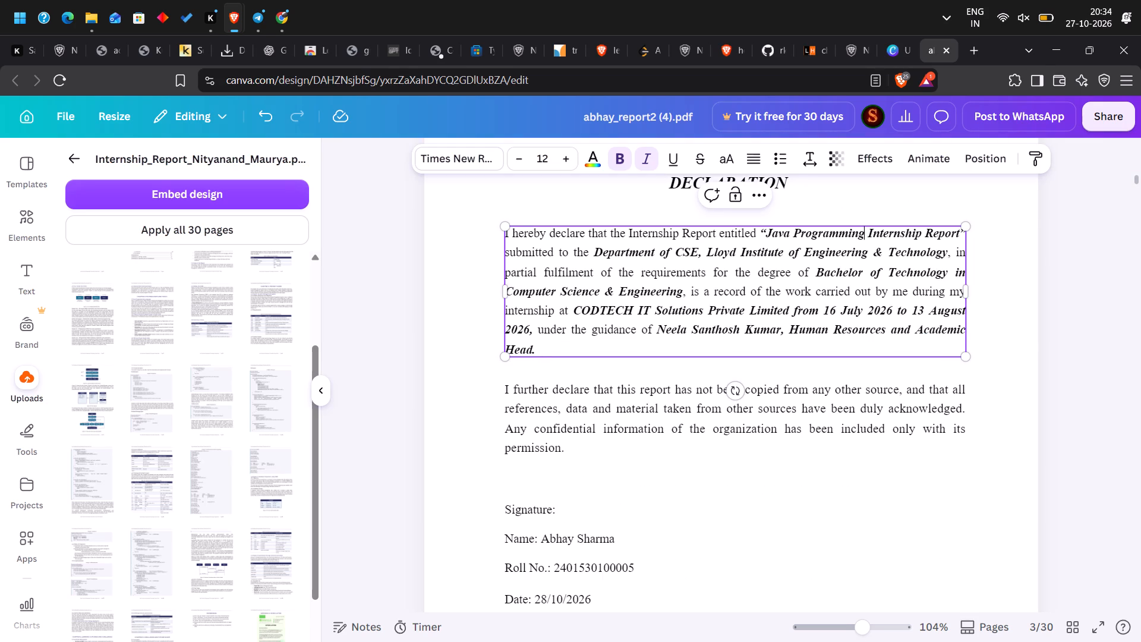
{"action": "key", "text": "BackSpace"}
{"action": "key", "text": "BackSpace"}
{"action": "key", "text": "BackSpace"}
{"action": "key", "text": "BackSpace"}
{"action": "key", "text": "BackSpace"}
{"action": "key", "text": "BackSpace"}
{"action": "key", "text": "BackSpace"}
{"action": "key", "text": "BackSpace"}
{"action": "key", "text": "BackSpace"}
{"action": "key", "text": "BackSpace"}
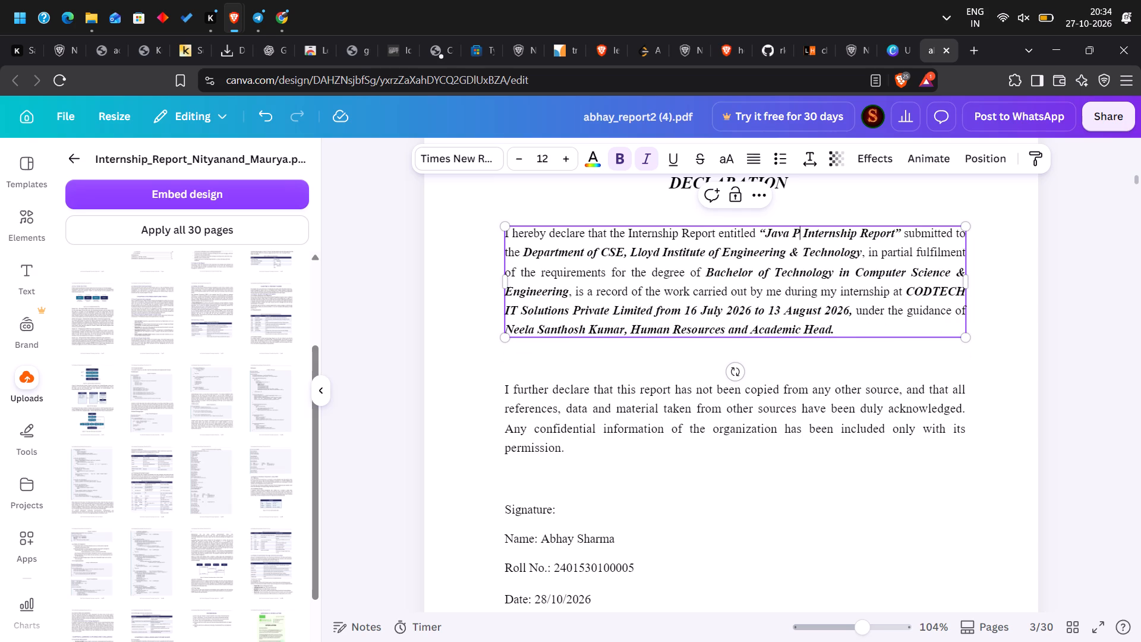
{"action": "key", "text": "BackSpace"}
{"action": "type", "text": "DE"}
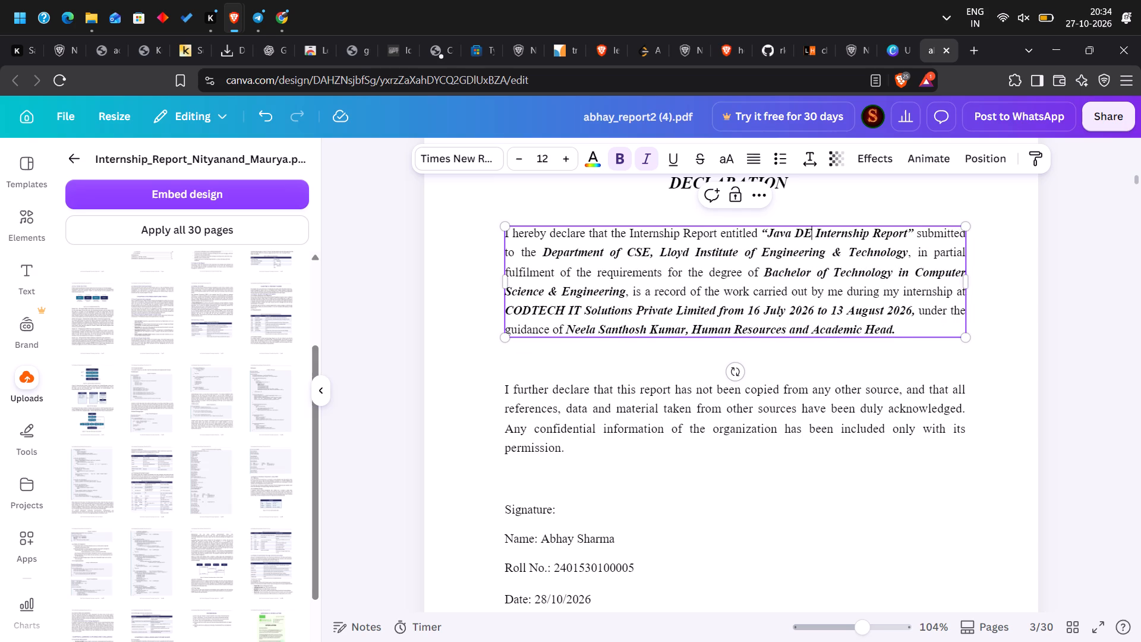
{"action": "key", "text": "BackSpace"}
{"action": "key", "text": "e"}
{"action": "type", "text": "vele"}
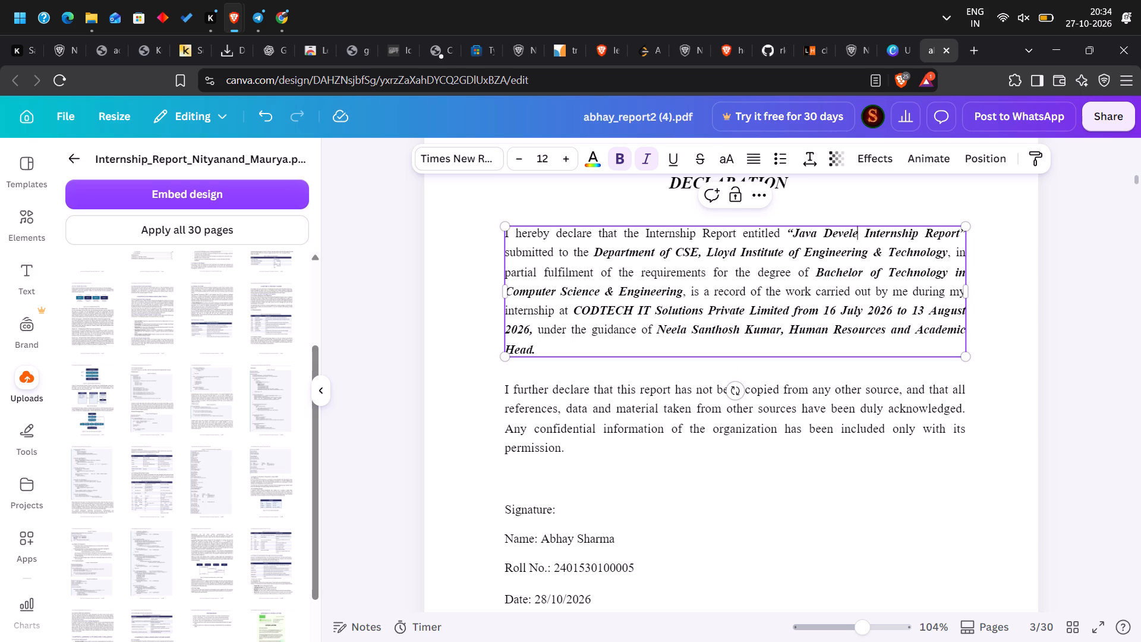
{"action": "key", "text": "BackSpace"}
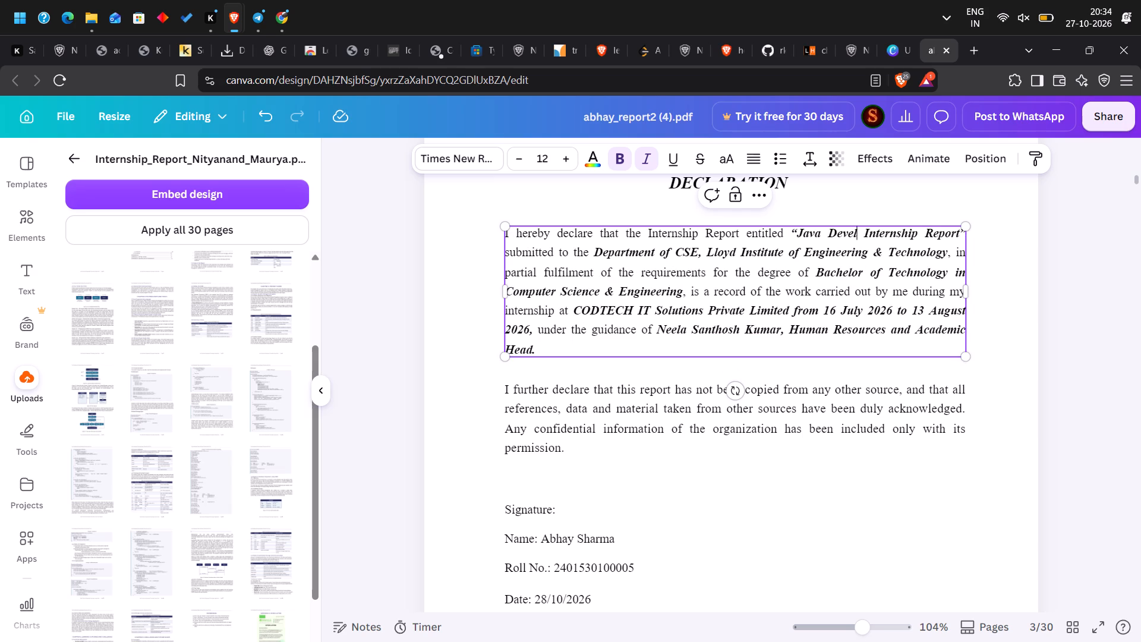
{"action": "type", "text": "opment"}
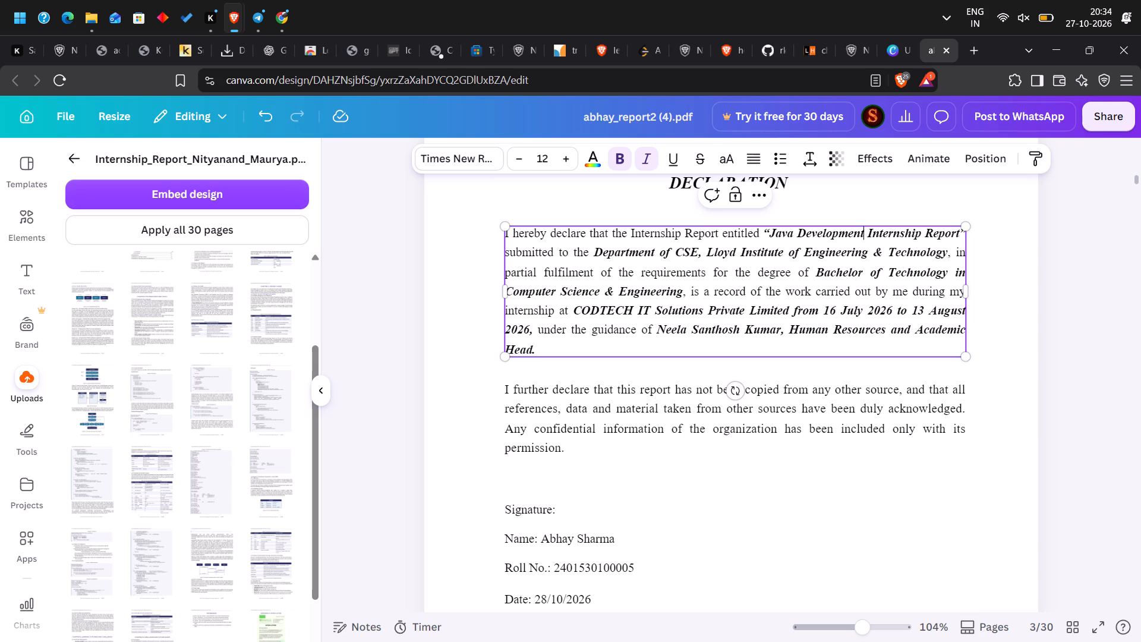
Copy "PINNACLE Labs Pvt Ltd from 24 August 2026 to 23 September 2026" from the first paragraph of the certificate page.
{"action": "scroll", "coordinate": [833, 315], "scroll_direction": "up", "scroll_amount": 5}
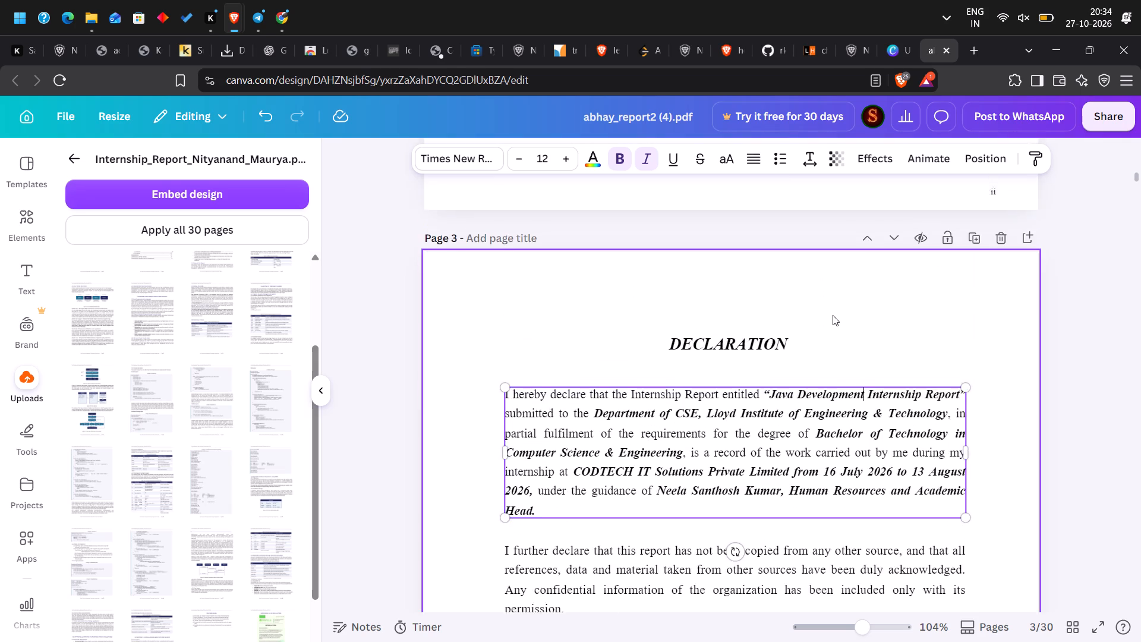
{"action": "scroll", "coordinate": [833, 315], "scroll_direction": "up", "scroll_amount": 4}
{"action": "scroll", "coordinate": [833, 316], "scroll_direction": "down", "scroll_amount": 7}
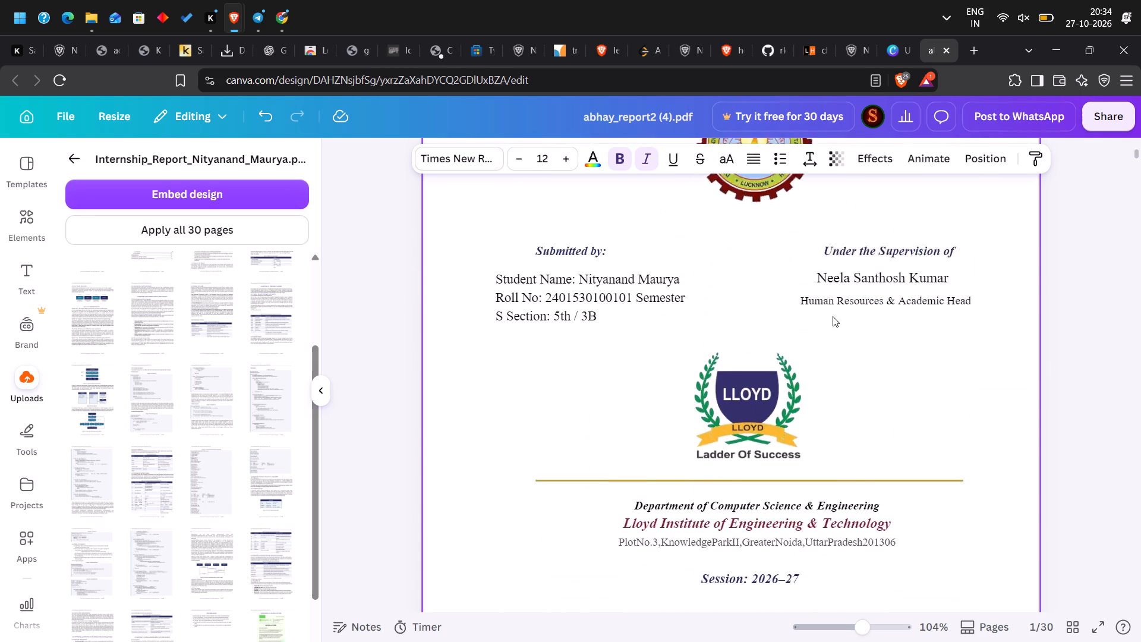
{"action": "scroll", "coordinate": [833, 316], "scroll_direction": "down", "scroll_amount": 3}
{"action": "scroll", "coordinate": [833, 316], "scroll_direction": "up", "scroll_amount": 1}
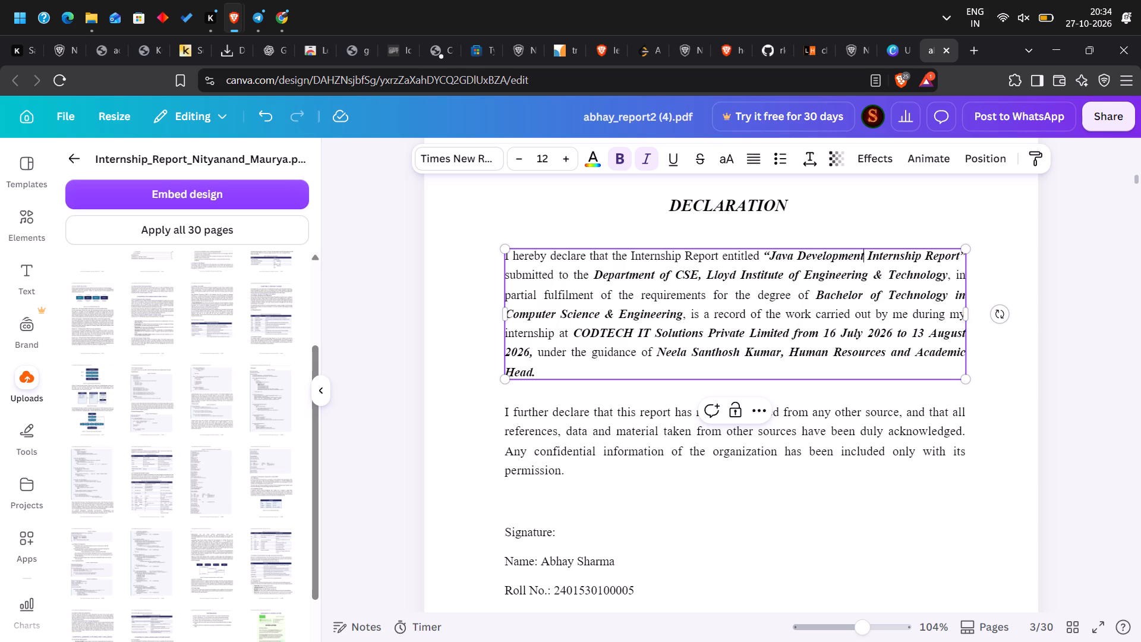
{"action": "scroll", "coordinate": [714, 295], "scroll_direction": "up", "scroll_amount": 6}
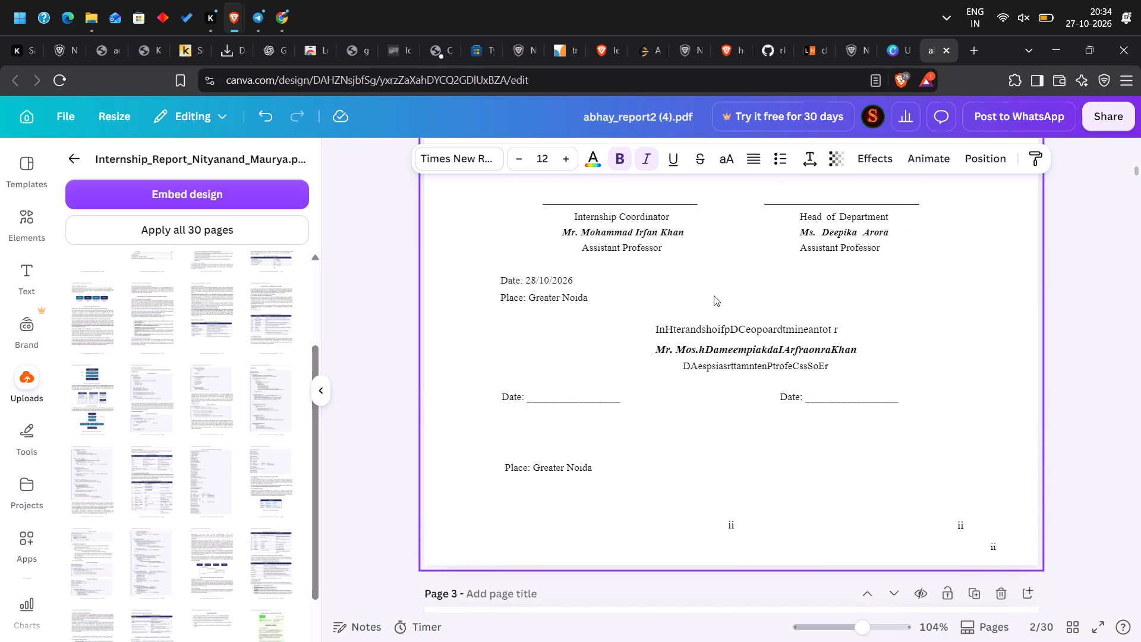
{"action": "scroll", "coordinate": [714, 295], "scroll_direction": "up", "scroll_amount": 5}
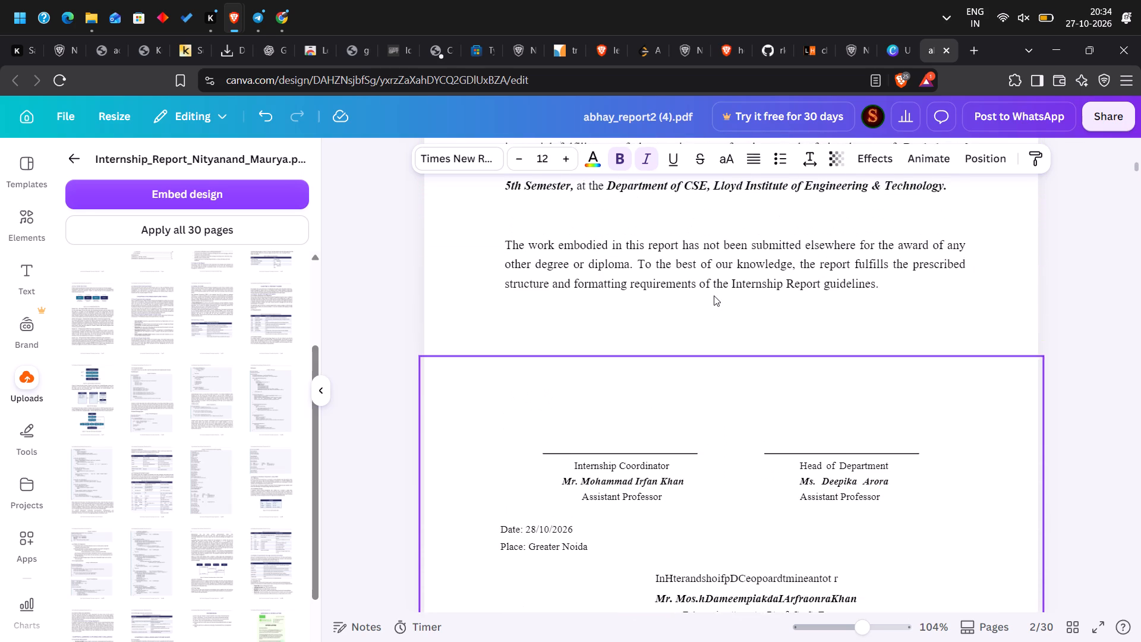
{"action": "scroll", "coordinate": [714, 295], "scroll_direction": "up", "scroll_amount": 4}
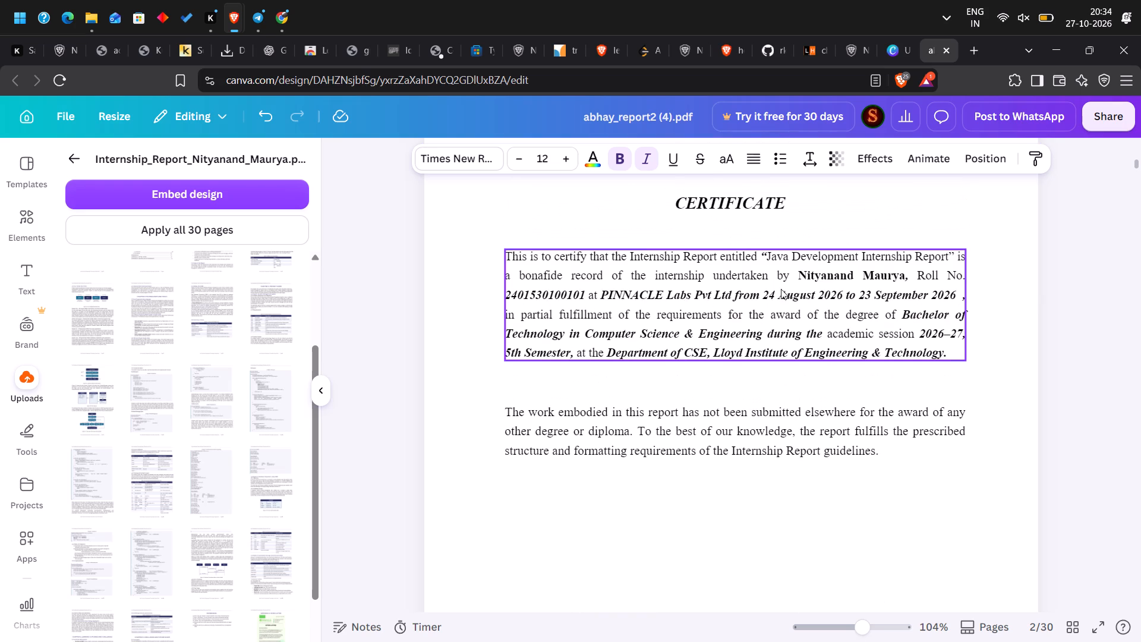
{"action": "left_click", "coordinate": [599, 287]}
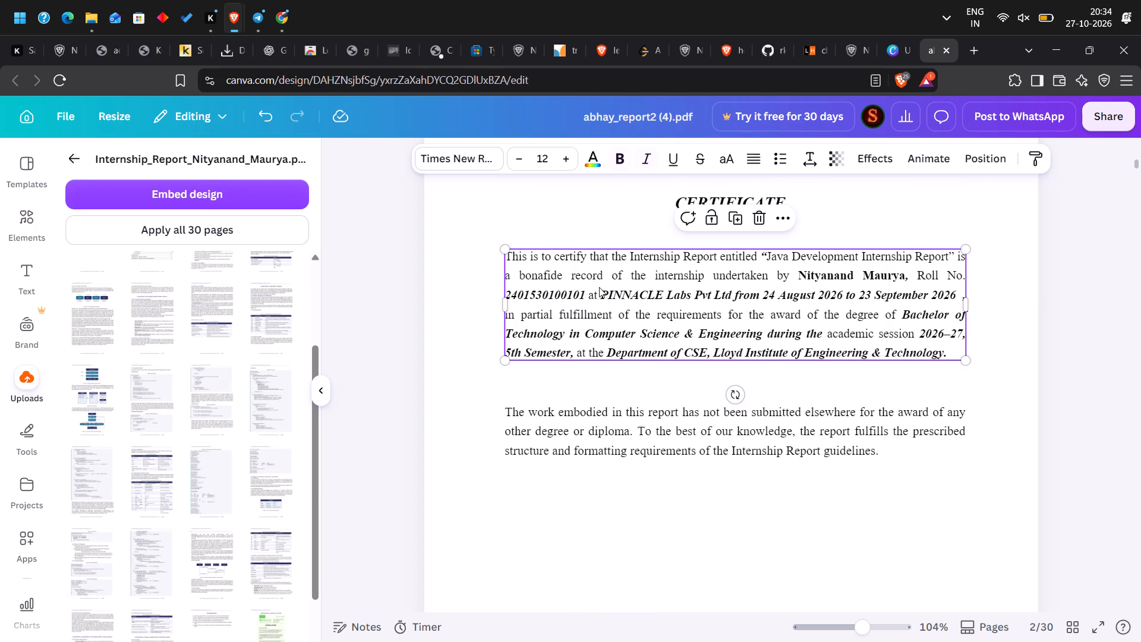
{"action": "left_click", "coordinate": [605, 293]}
{"action": "double_click", "coordinate": [601, 293]}
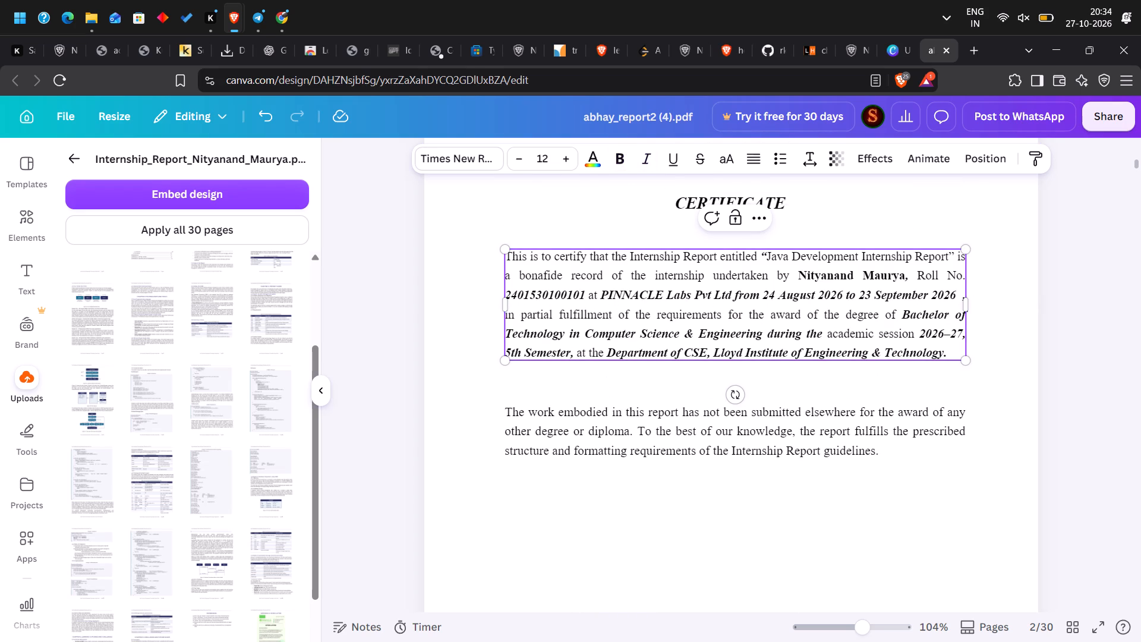
{"action": "left_click_drag", "start_coordinate": [601, 293], "coordinate": [881, 292]}
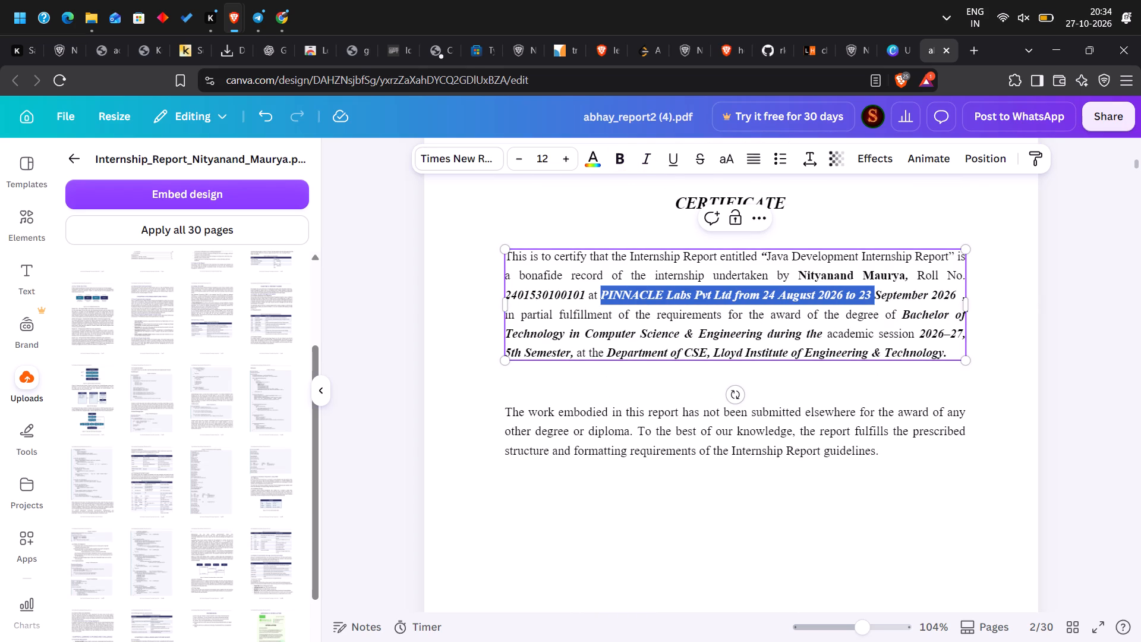
{"action": "left_click_drag", "start_coordinate": [881, 292], "coordinate": [963, 290]}
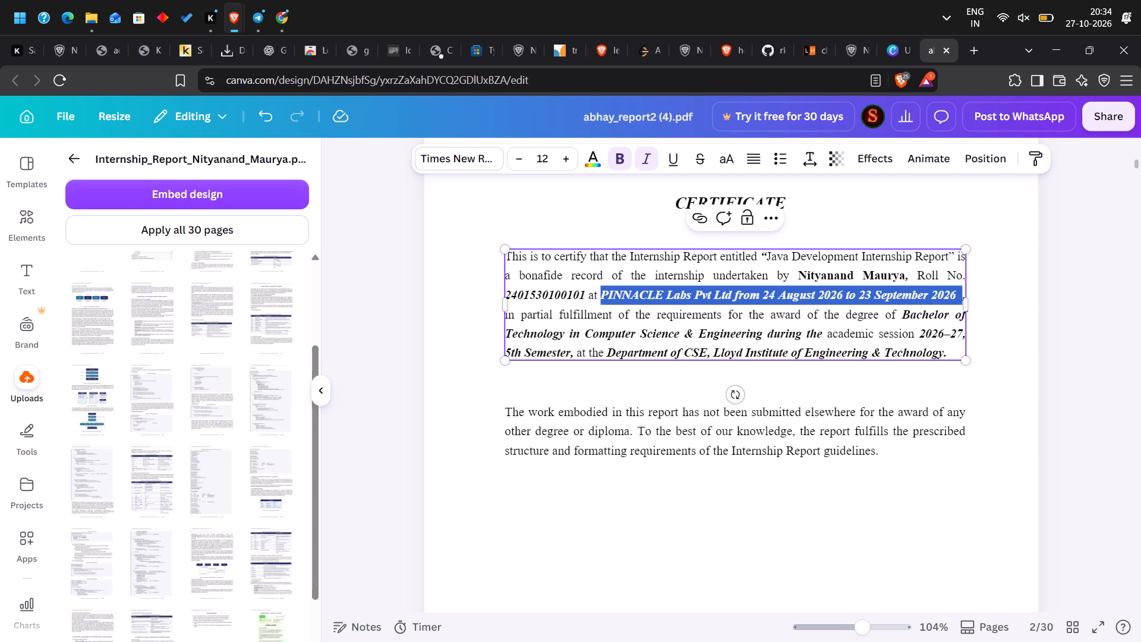
{"action": "key", "text": "ctrl+c"}
Replace the CODTECH company name and internship dates in the declaration's first paragraph with the copied PINNACLE Labs text.
{"action": "scroll", "coordinate": [822, 492], "scroll_direction": "down", "scroll_amount": 7}
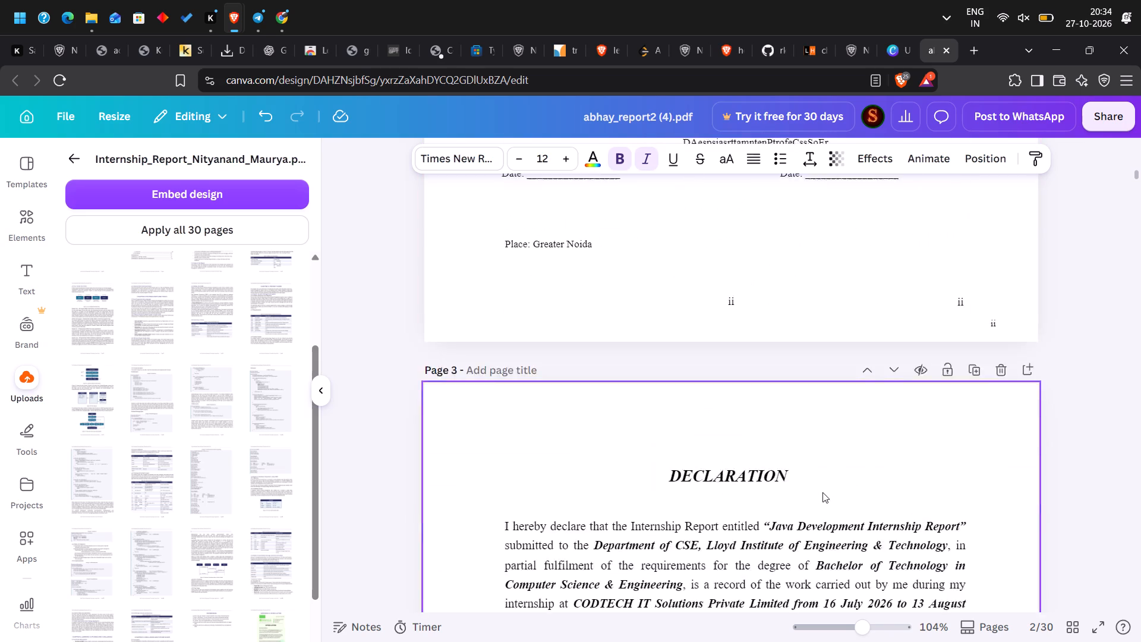
{"action": "scroll", "coordinate": [822, 492], "scroll_direction": "down", "scroll_amount": 2}
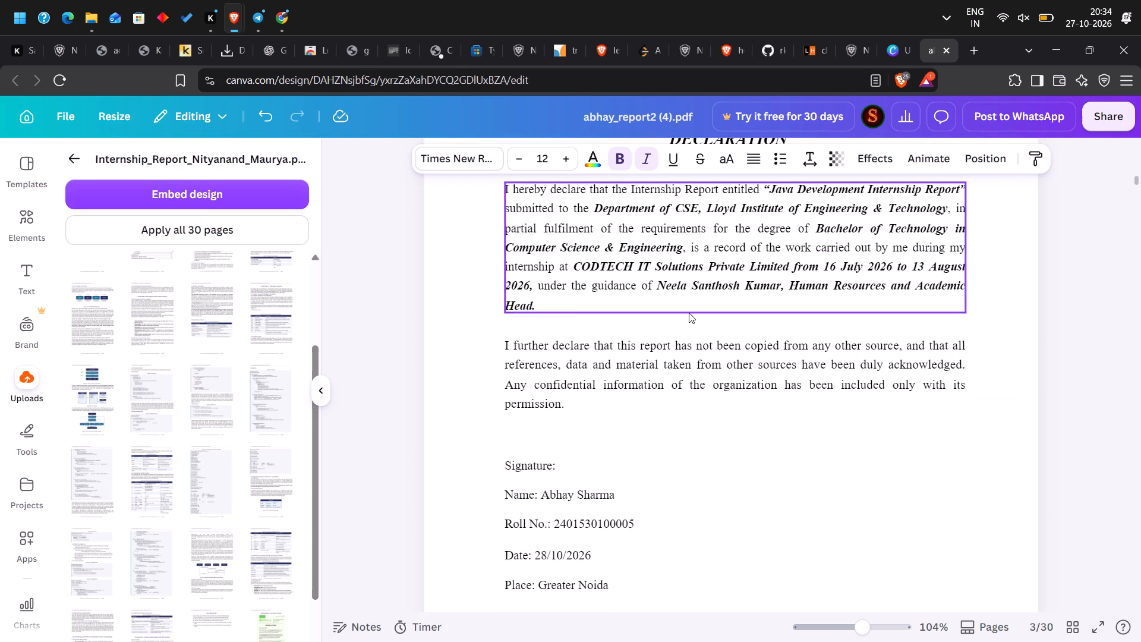
{"action": "left_click", "coordinate": [578, 265]}
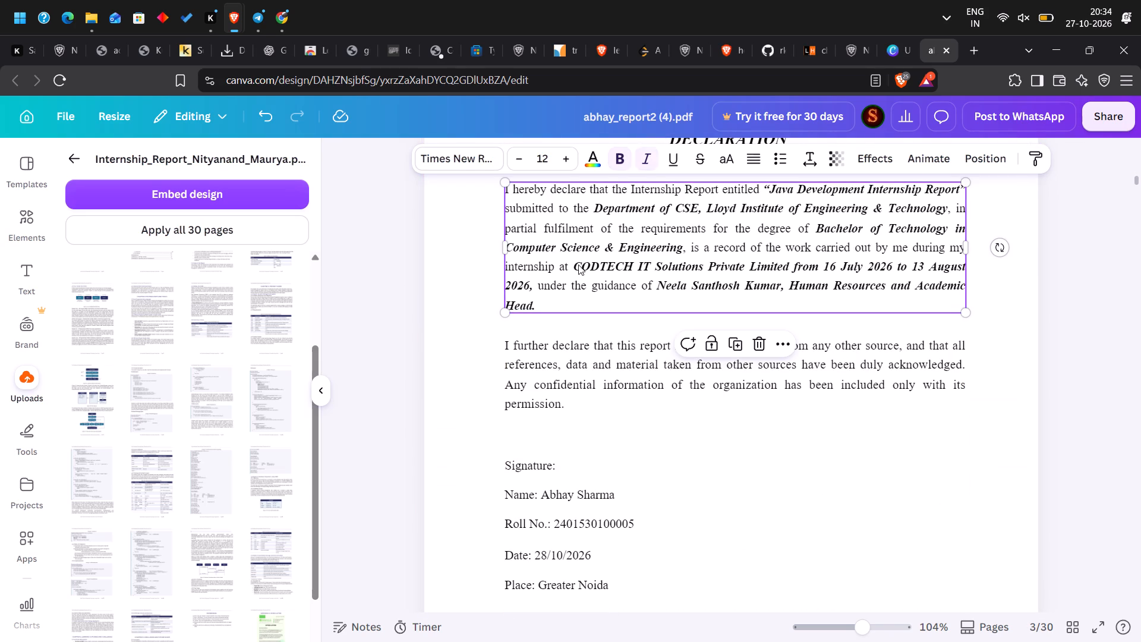
{"action": "left_click", "coordinate": [573, 263]}
{"action": "left_click_drag", "start_coordinate": [573, 263], "coordinate": [755, 263]}
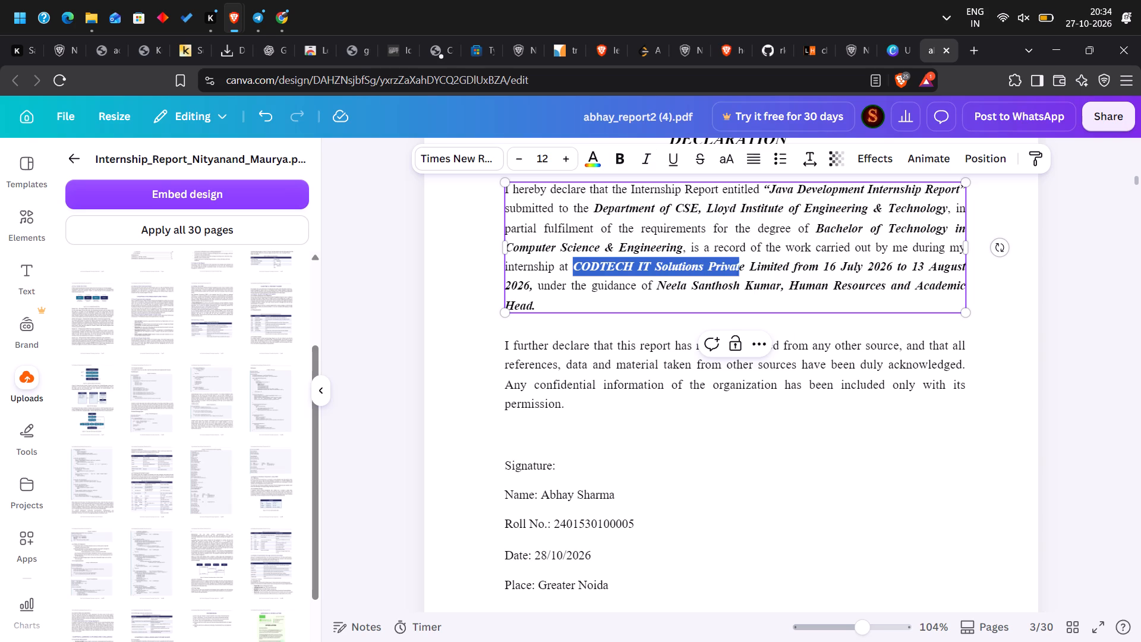
{"action": "left_click_drag", "start_coordinate": [755, 263], "coordinate": [959, 264]}
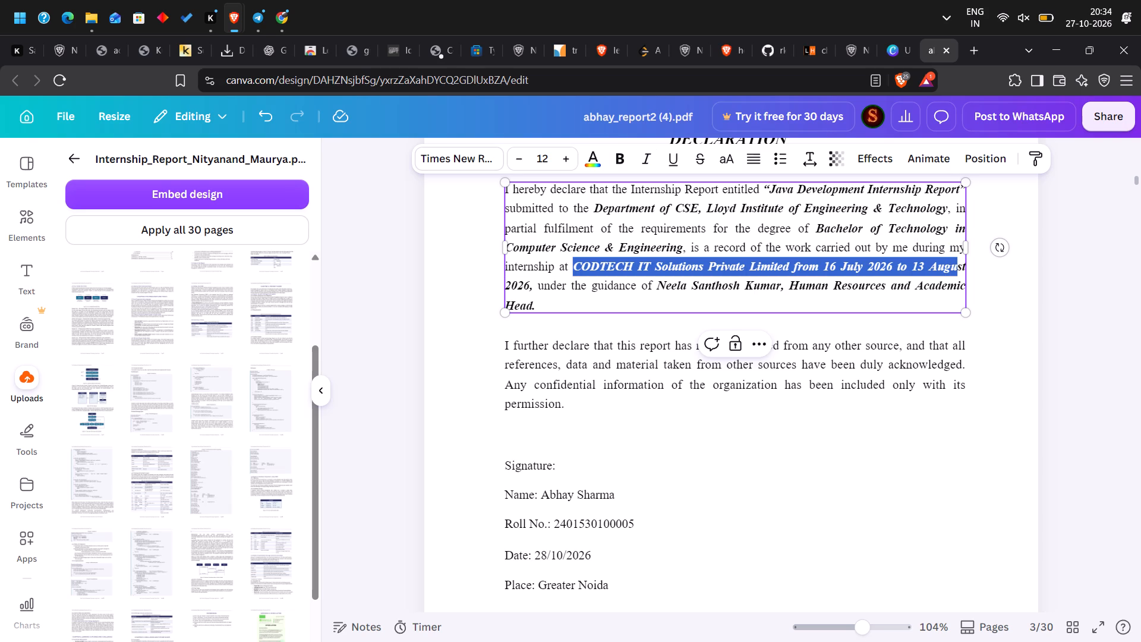
{"action": "left_click_drag", "start_coordinate": [959, 264], "coordinate": [962, 270]}
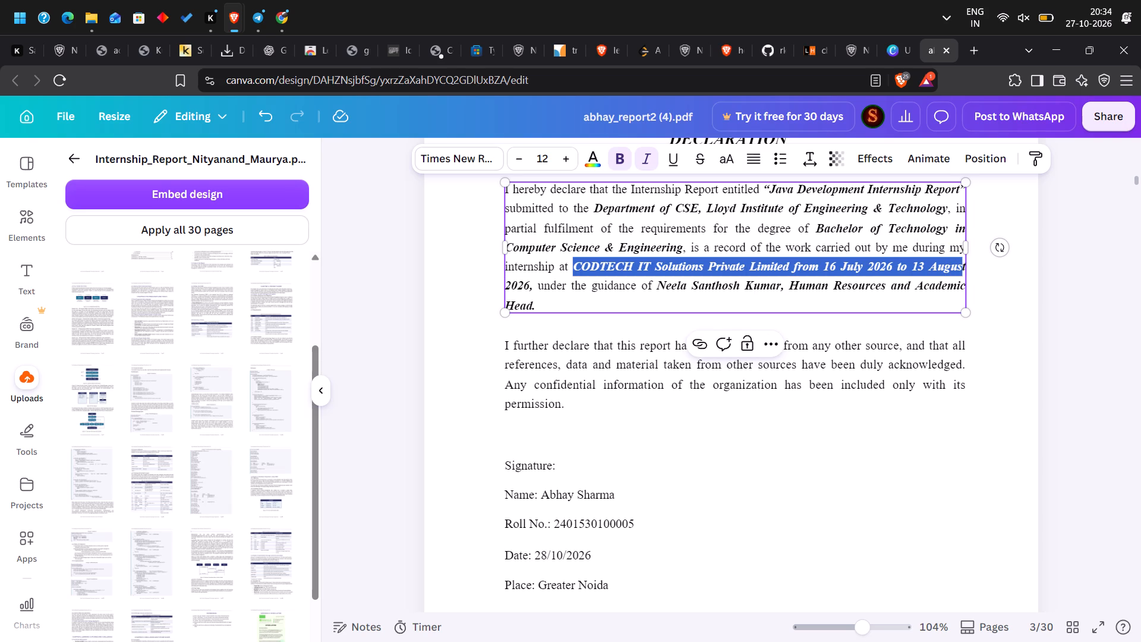
{"action": "key", "text": "ctrl+v"}
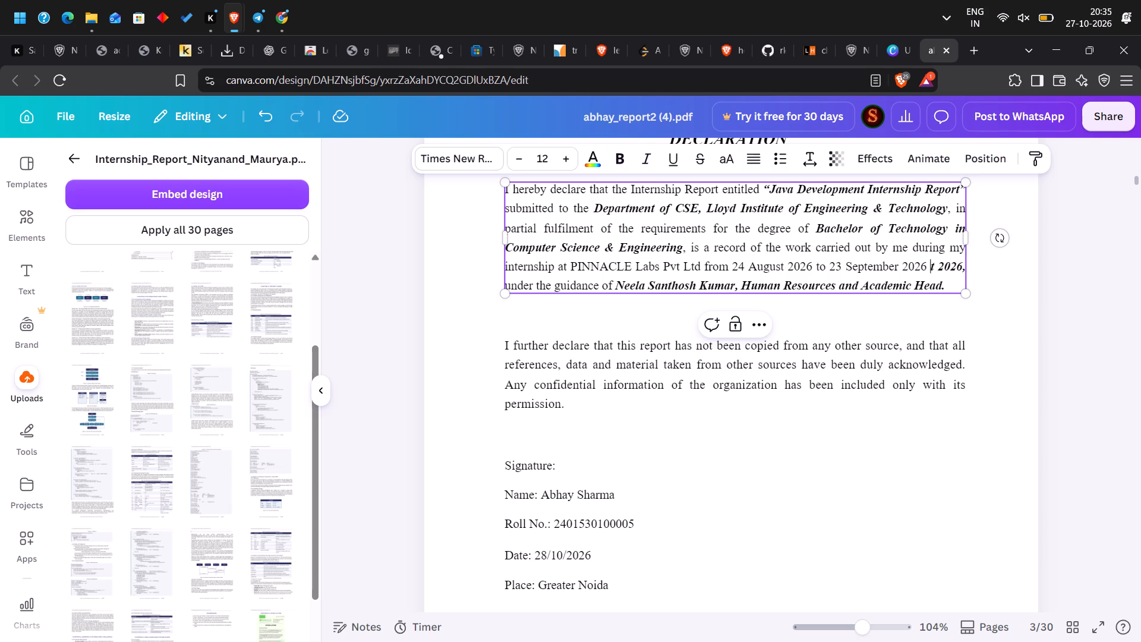
Make the pasted company name and internship dates in the declaration bold.
{"action": "left_click_drag", "start_coordinate": [569, 265], "coordinate": [944, 272]}
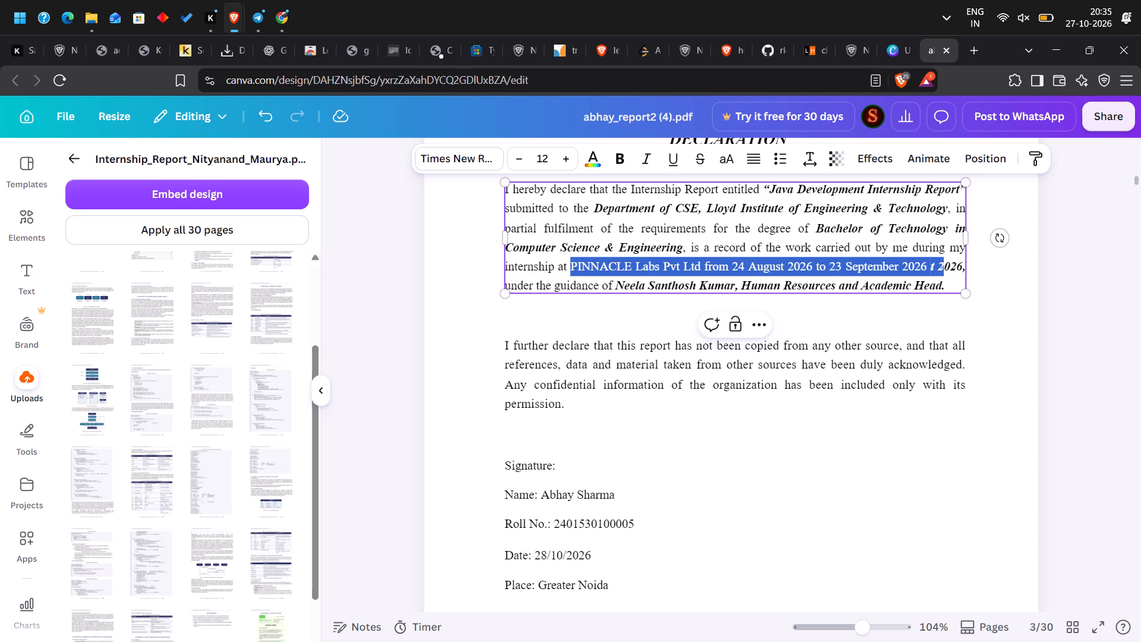
{"action": "left_click_drag", "start_coordinate": [944, 272], "coordinate": [965, 272]}
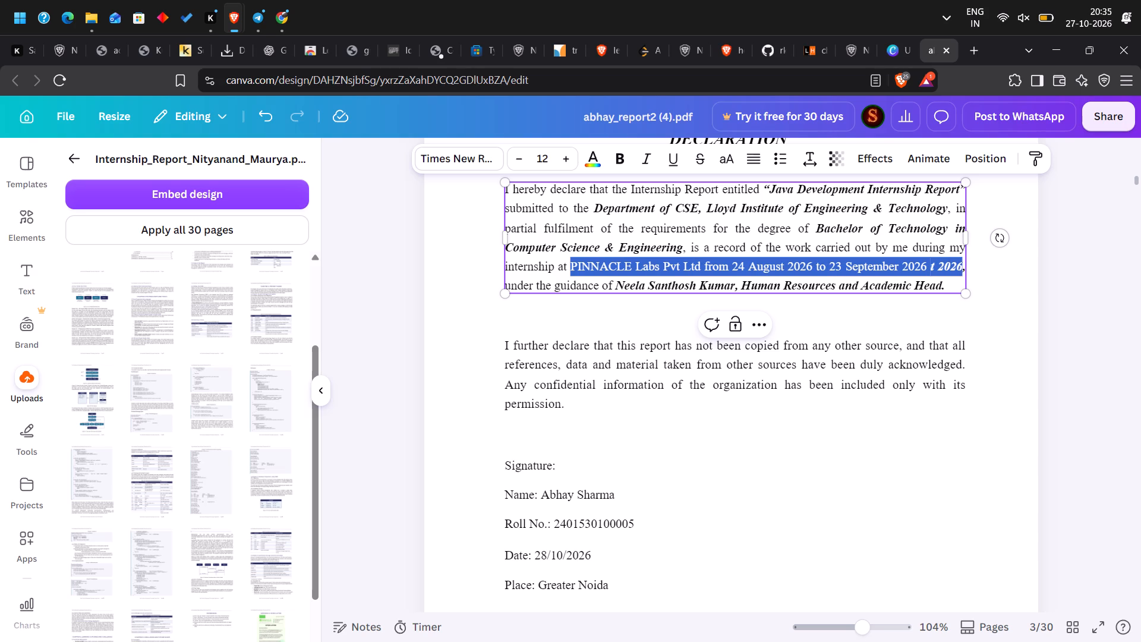
{"action": "left_click_drag", "start_coordinate": [965, 272], "coordinate": [965, 273]}
{"action": "left_click", "coordinate": [965, 273]}
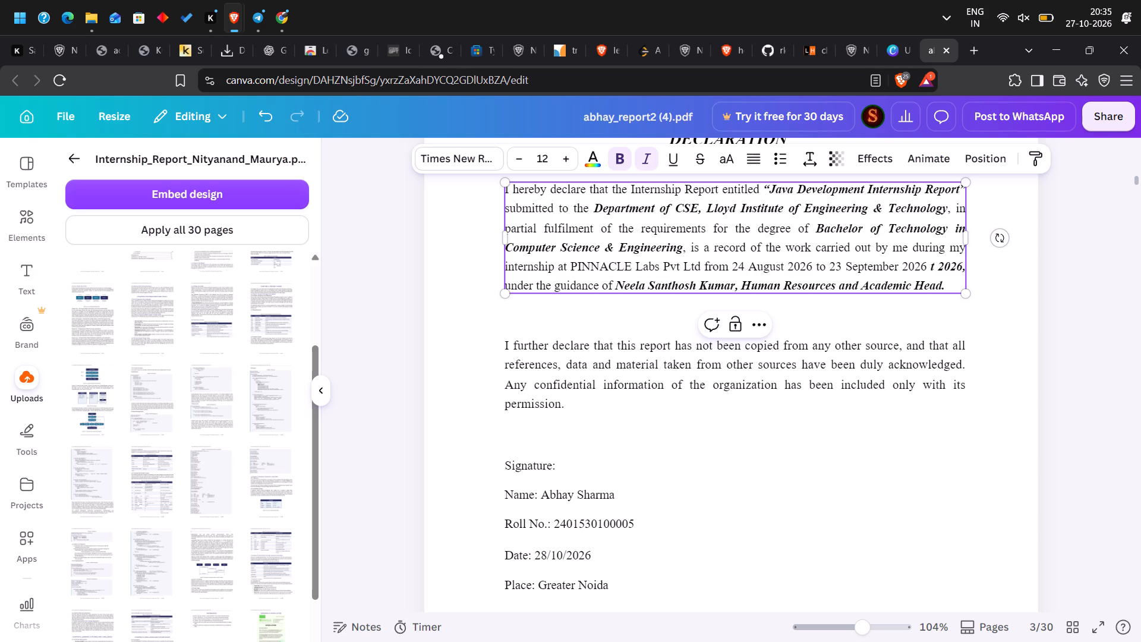
{"action": "left_click_drag", "start_coordinate": [566, 265], "coordinate": [759, 271]}
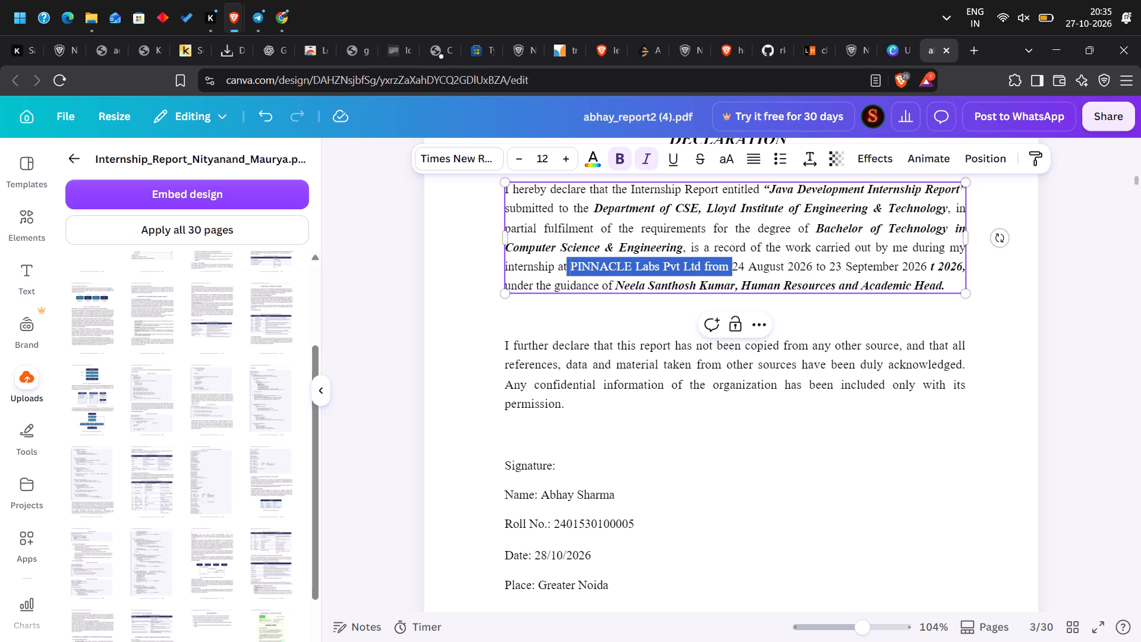
{"action": "left_click_drag", "start_coordinate": [759, 271], "coordinate": [934, 261]}
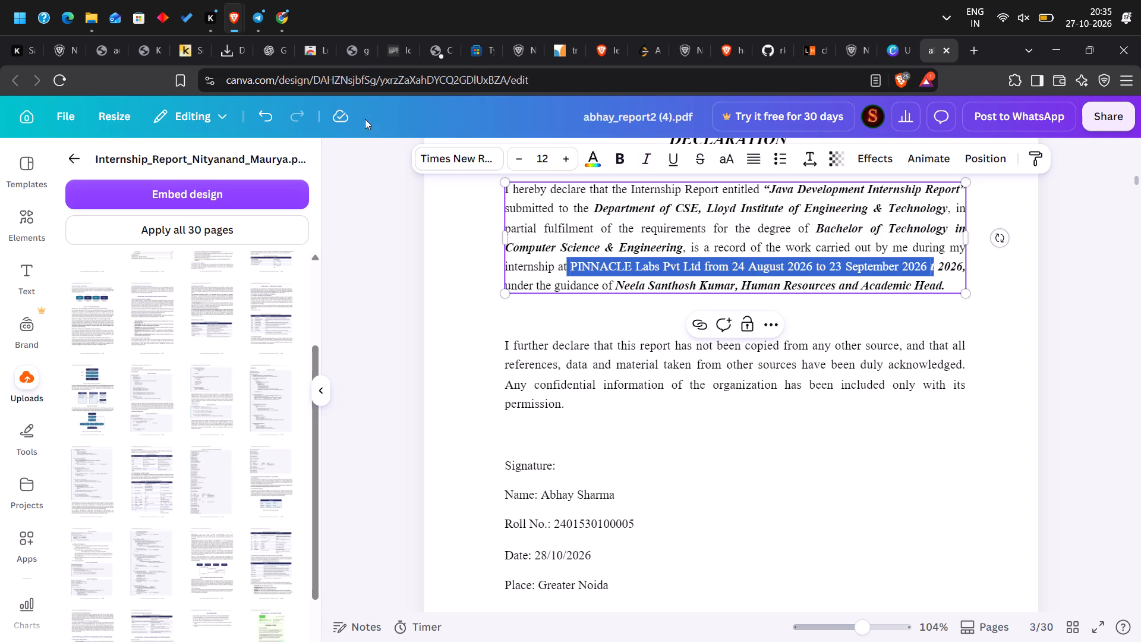
{"action": "left_click", "coordinate": [620, 162]}
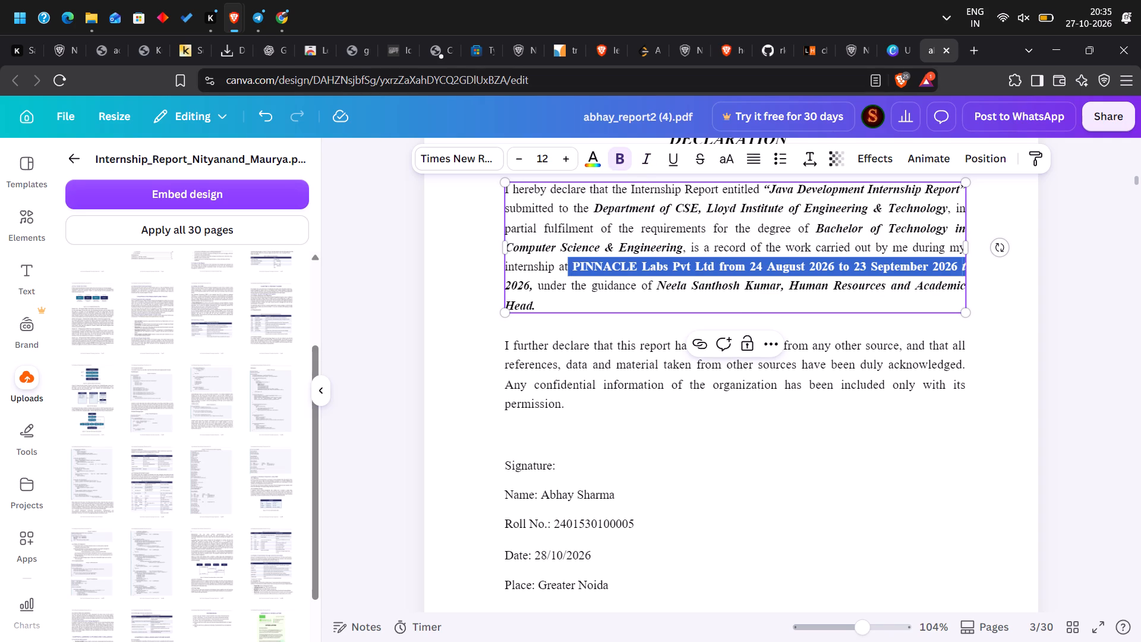
Delete the leftover "t 2026" and the extra space before the comma following "23 September 2026" in the declaration.
{"action": "left_click", "coordinate": [530, 288]}
{"action": "key", "text": "BackSpace"}
{"action": "key", "text": "BackSpace"}
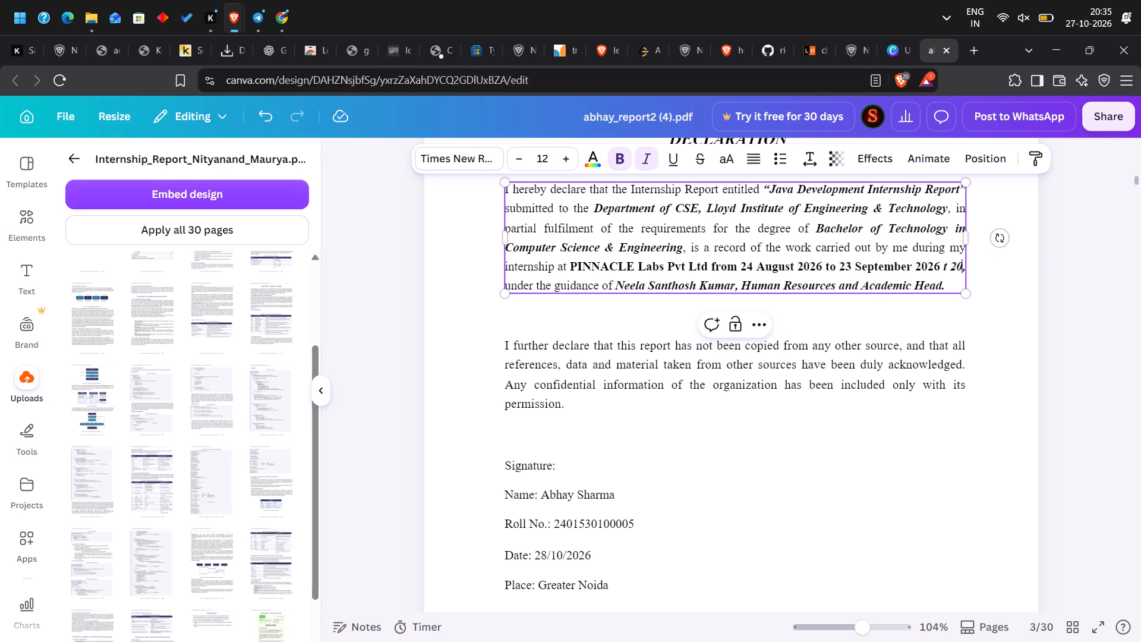
{"action": "key", "text": "BackSpace"}
{"action": "key", "text": "BackSpace"}
{"action": "key", "text": "BackSpace"}
{"action": "key", "text": "BackSpace"}
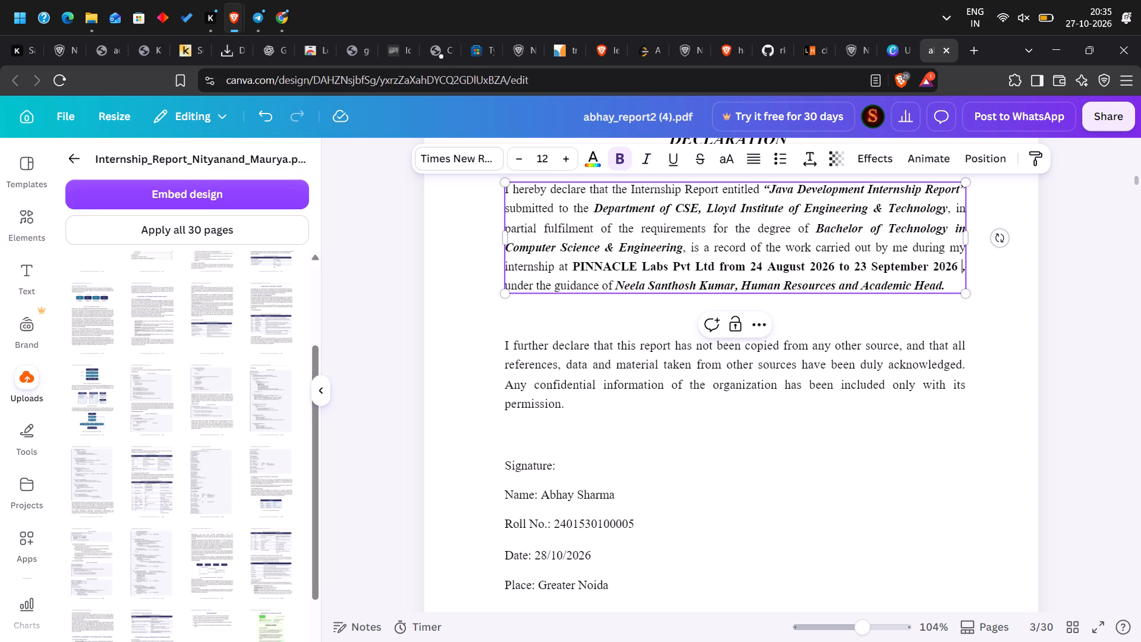
{"action": "key", "text": "BackSpace"}
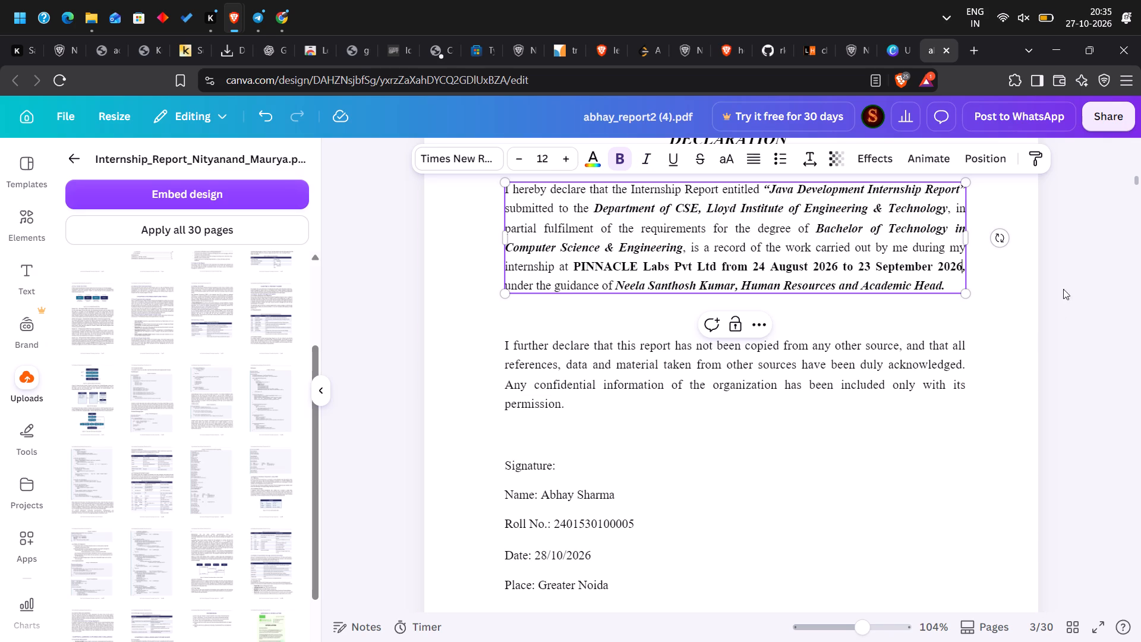
{"action": "left_click", "coordinate": [989, 293]}
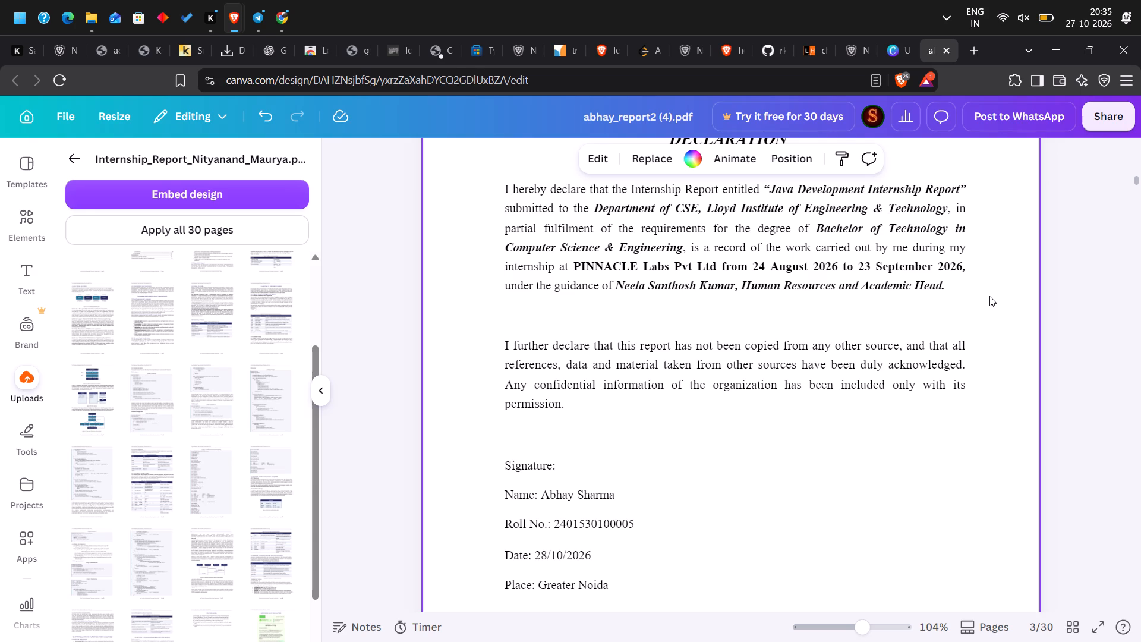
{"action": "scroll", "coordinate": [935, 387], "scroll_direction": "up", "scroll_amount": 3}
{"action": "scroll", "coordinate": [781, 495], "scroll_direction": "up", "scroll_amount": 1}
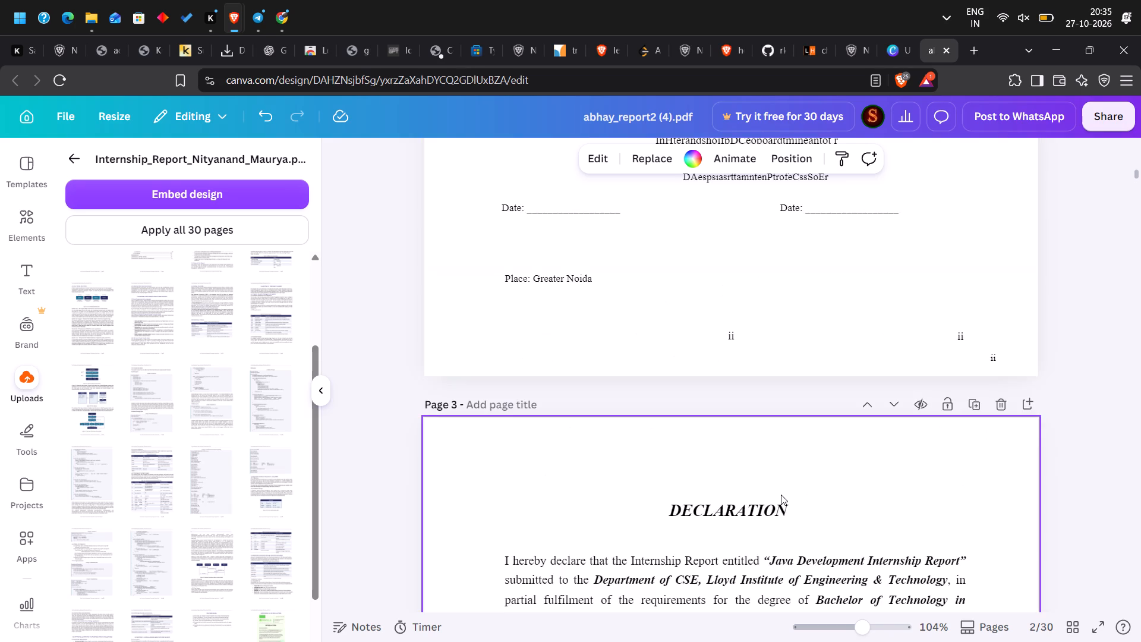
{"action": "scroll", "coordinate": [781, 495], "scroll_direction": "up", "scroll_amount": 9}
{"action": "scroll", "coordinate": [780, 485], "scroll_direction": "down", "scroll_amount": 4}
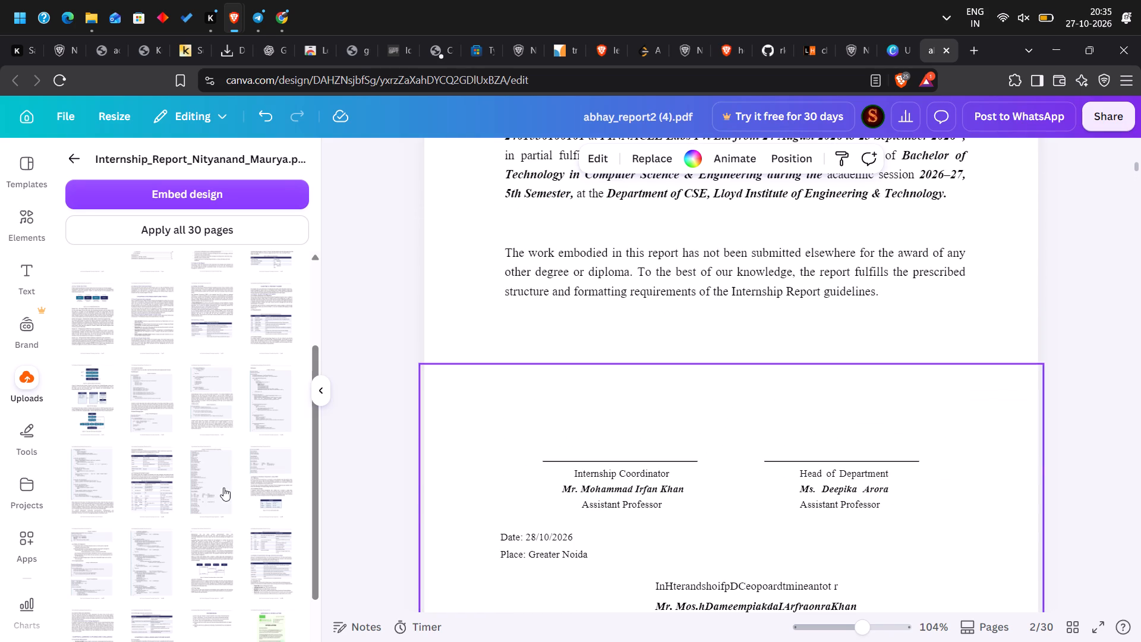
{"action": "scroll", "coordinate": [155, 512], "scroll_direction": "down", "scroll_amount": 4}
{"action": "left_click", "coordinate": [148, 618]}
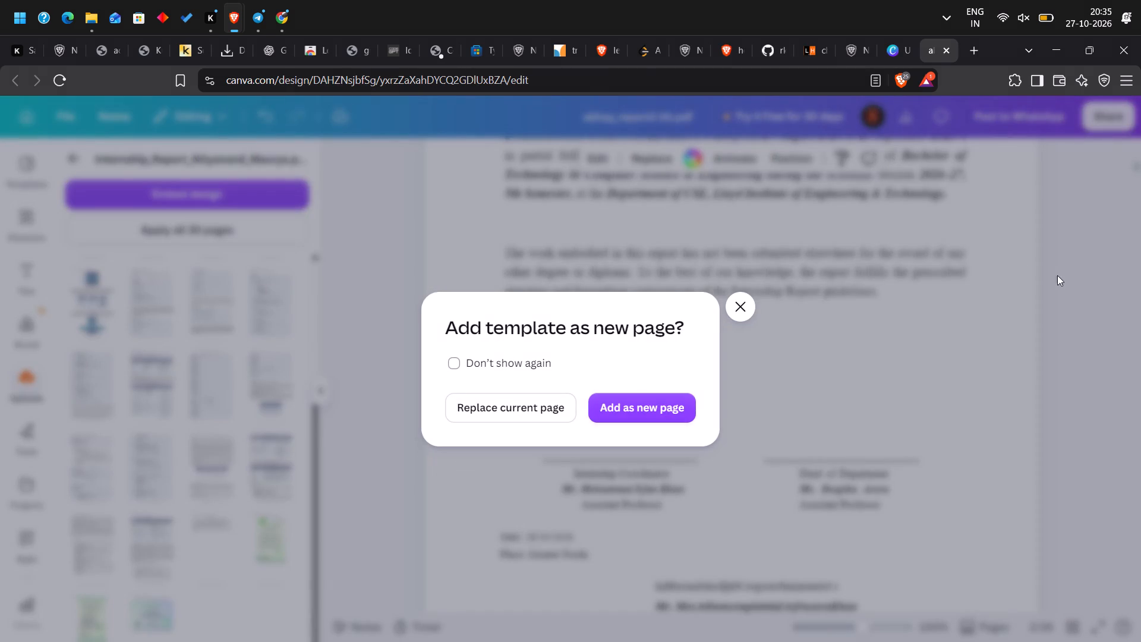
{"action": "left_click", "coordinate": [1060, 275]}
Add the "Appendix B: Certificate of Internship" page from the uploaded internship report as a new page after the declaration.
{"action": "scroll", "coordinate": [791, 396], "scroll_direction": "down", "scroll_amount": 6}
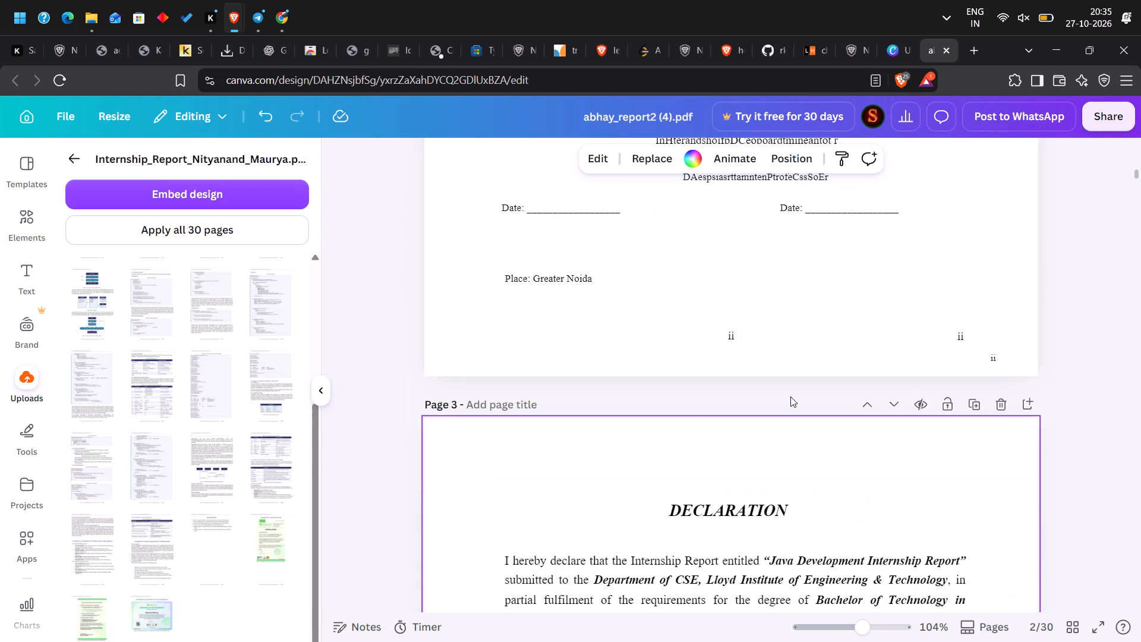
{"action": "scroll", "coordinate": [790, 396], "scroll_direction": "down", "scroll_amount": 3}
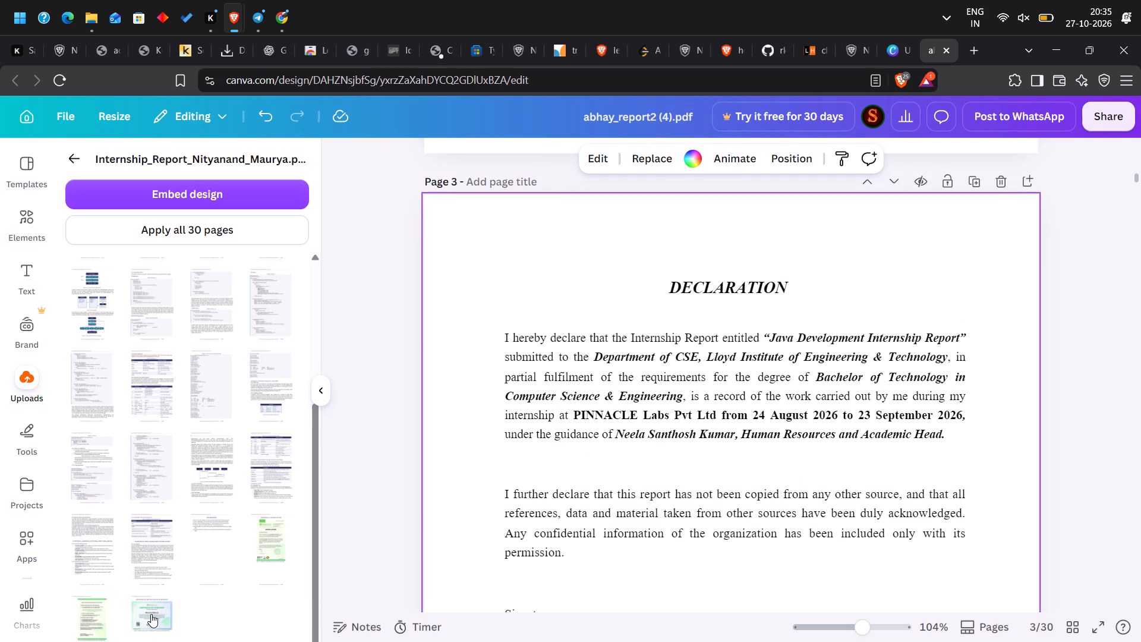
{"action": "left_click", "coordinate": [151, 612]}
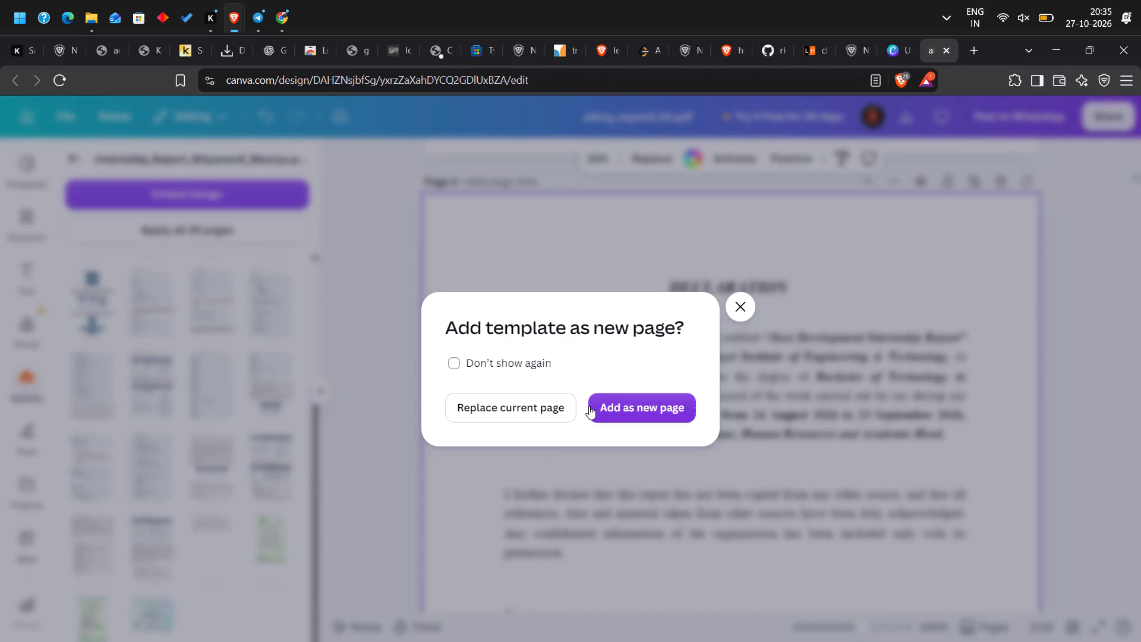
{"action": "left_click", "coordinate": [625, 407]}
{"action": "scroll", "coordinate": [638, 396], "scroll_direction": "up", "scroll_amount": 3}
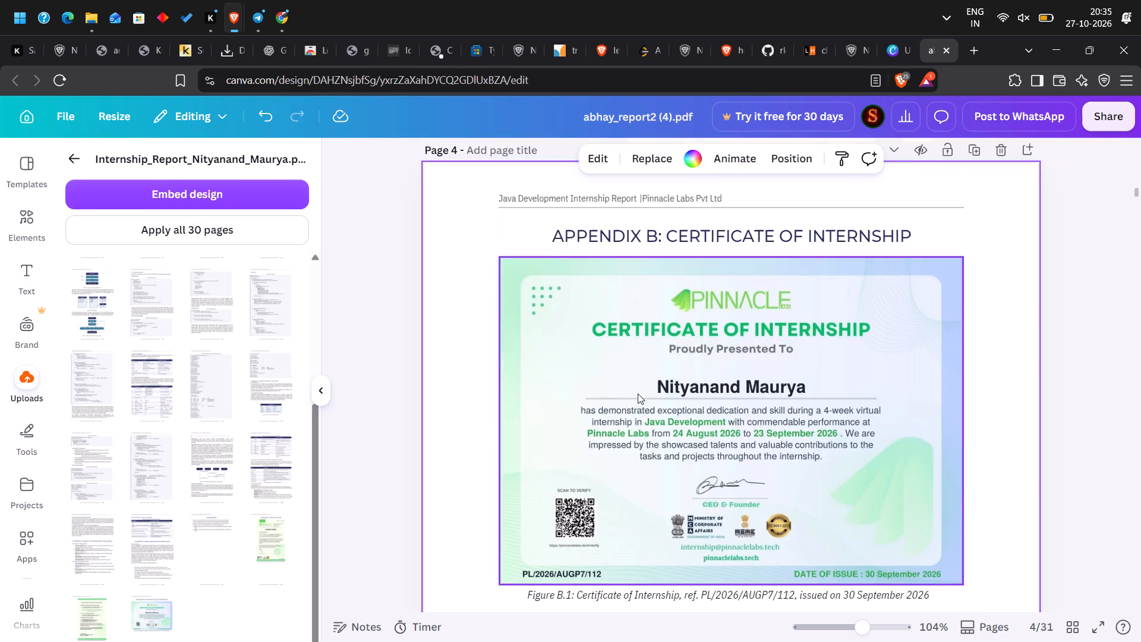
Review the cover, certificate and declaration pages in full-screen view for details that still need changing.
{"action": "scroll", "coordinate": [638, 394], "scroll_direction": "up", "scroll_amount": 14}
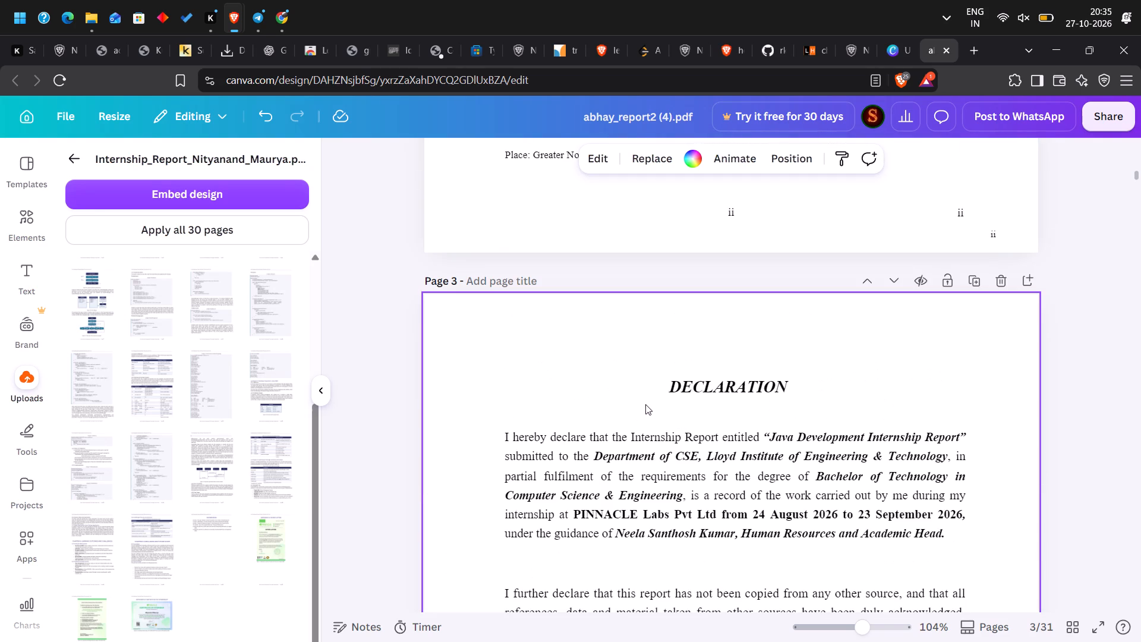
{"action": "scroll", "coordinate": [758, 531], "scroll_direction": "up", "scroll_amount": 2}
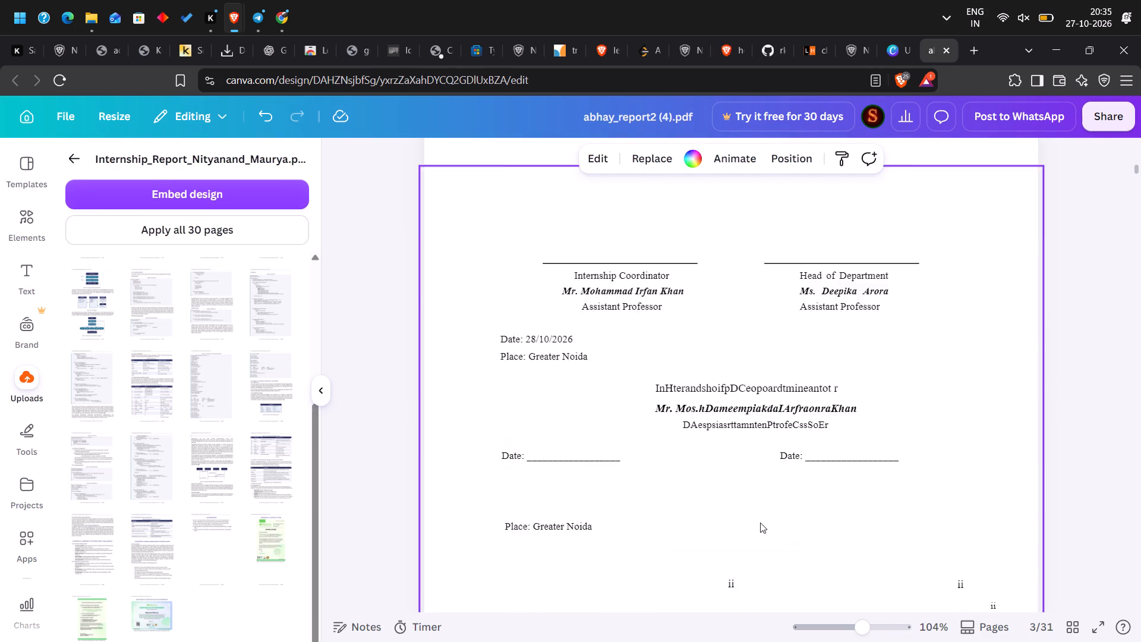
{"action": "scroll", "coordinate": [760, 523], "scroll_direction": "up", "scroll_amount": 12}
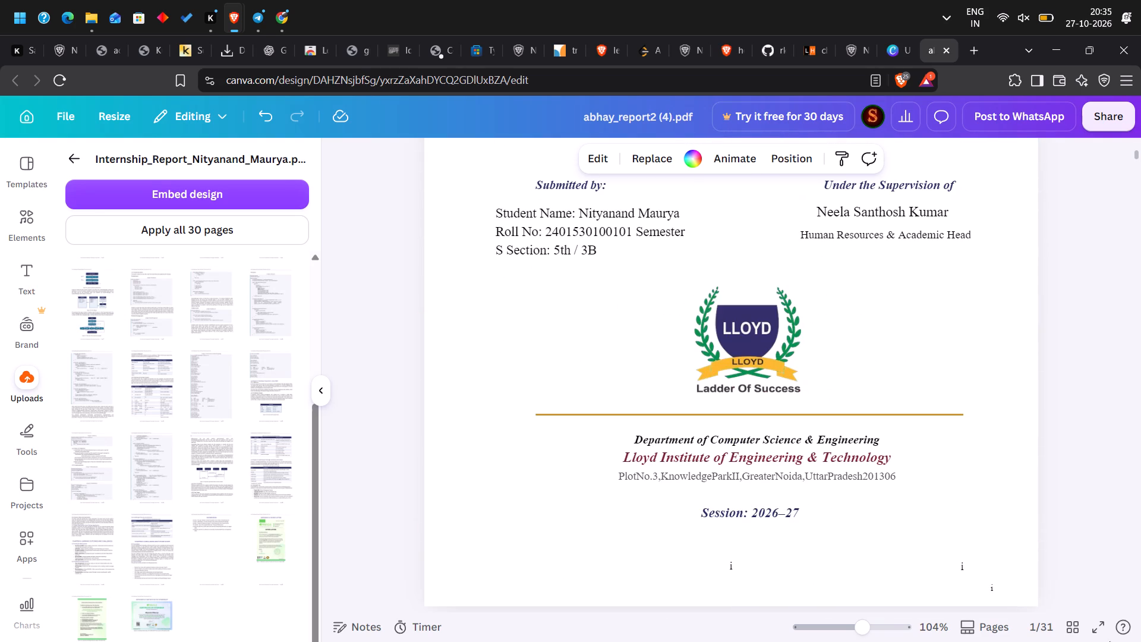
{"action": "left_click", "coordinate": [1101, 618]}
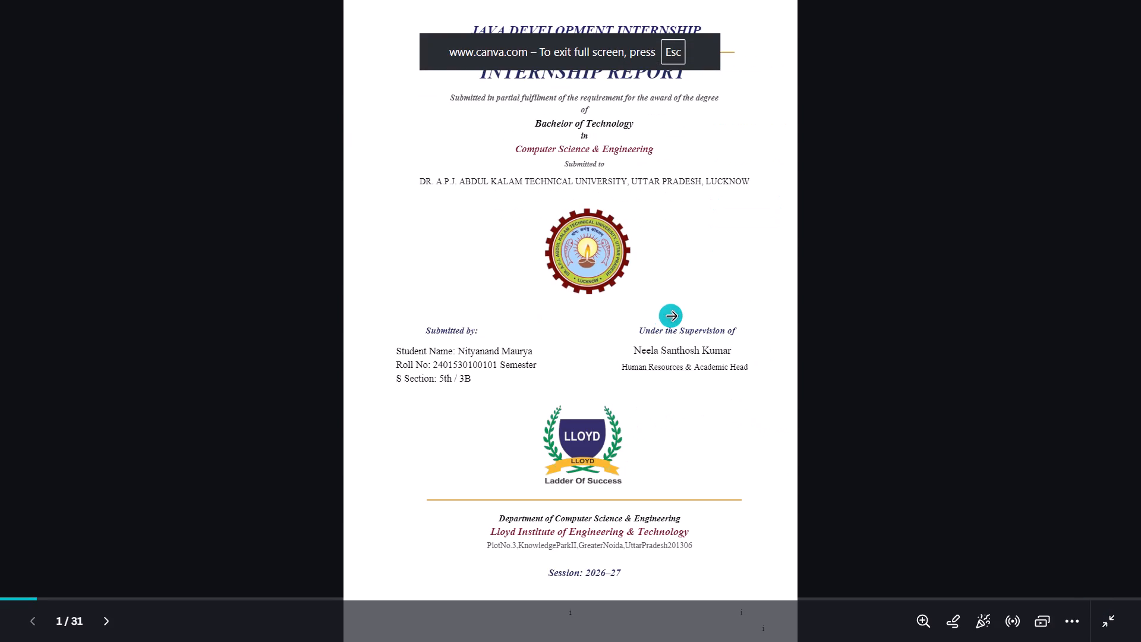
{"action": "key", "text": "Right"}
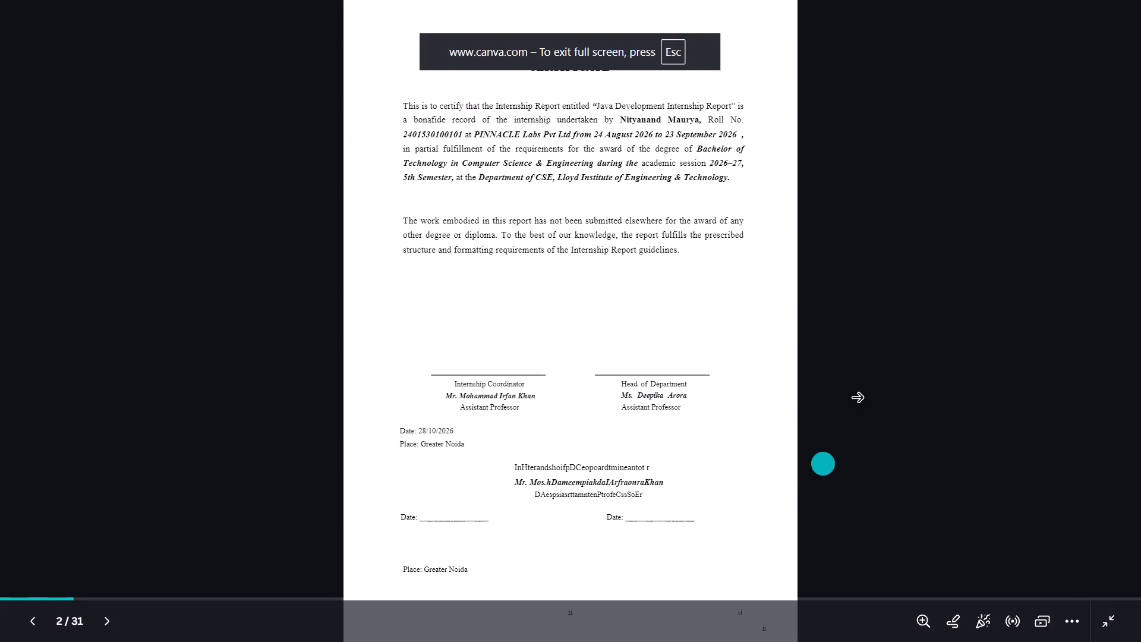
{"action": "key", "text": "Right"}
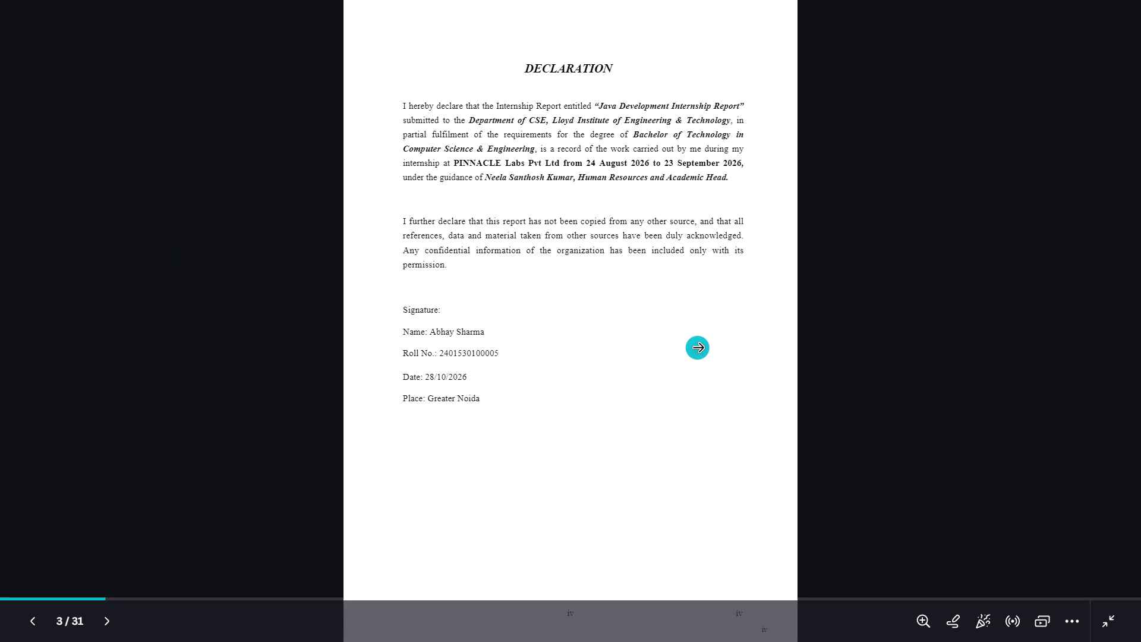
{"action": "key", "text": "Right"}
{"action": "key", "text": "Left"}
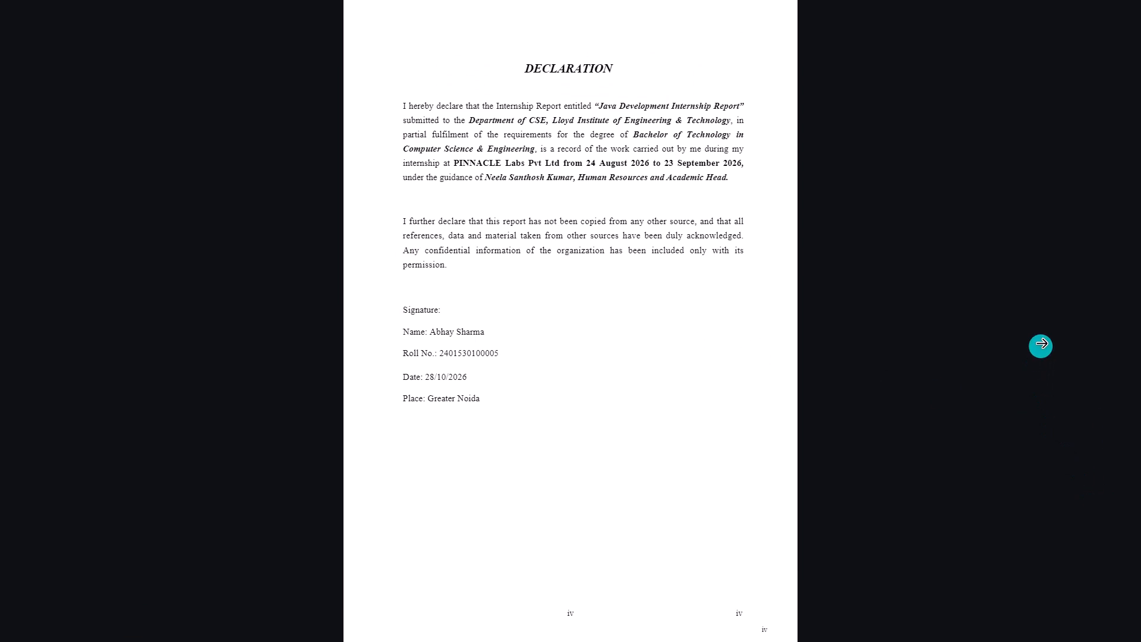
{"action": "left_click", "coordinate": [1083, 605]}
{"action": "left_click", "coordinate": [1104, 622]}
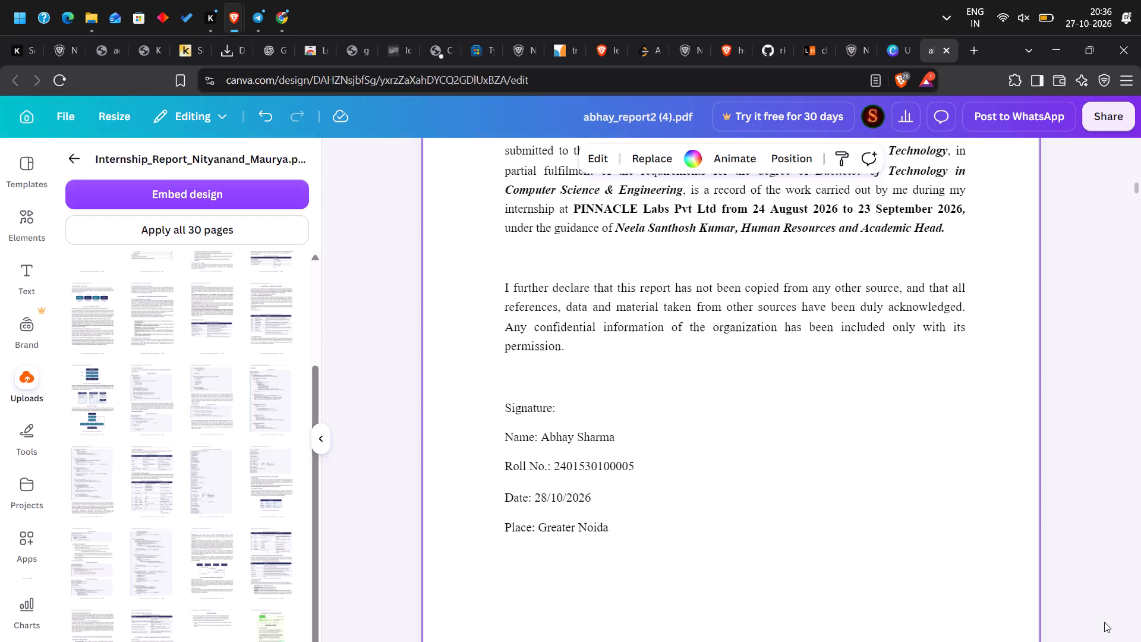
Move the "Appendix B: Certificate of Internship" page up one position, placing it before the declaration page.
{"action": "scroll", "coordinate": [737, 390], "scroll_direction": "down", "scroll_amount": 3}
{"action": "scroll", "coordinate": [688, 411], "scroll_direction": "down", "scroll_amount": 2}
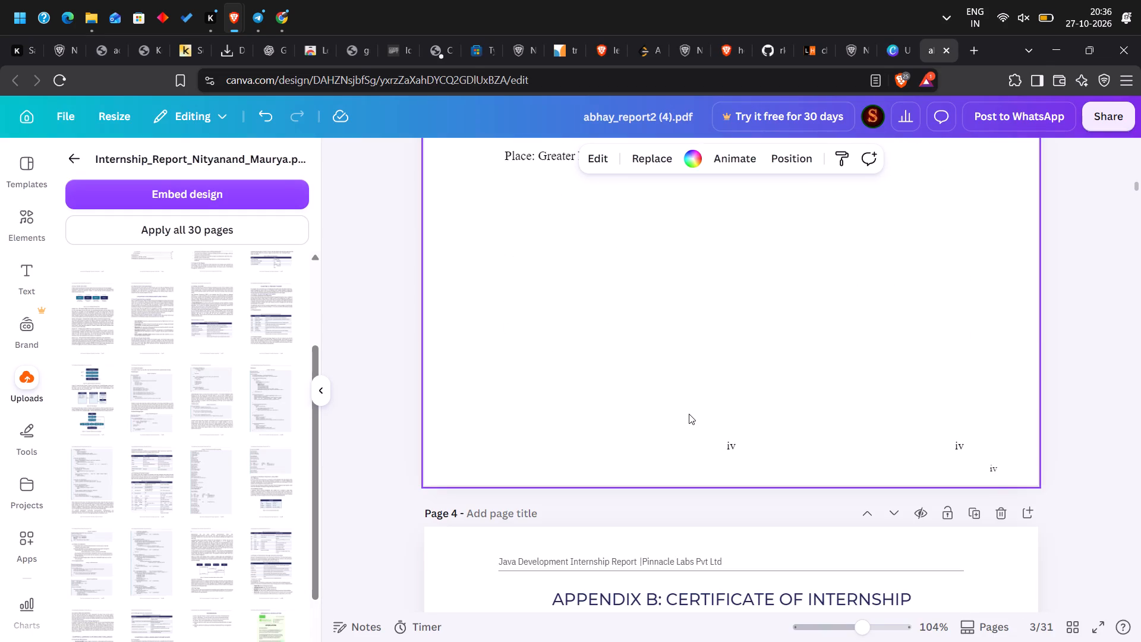
{"action": "left_click", "coordinate": [80, 152]}
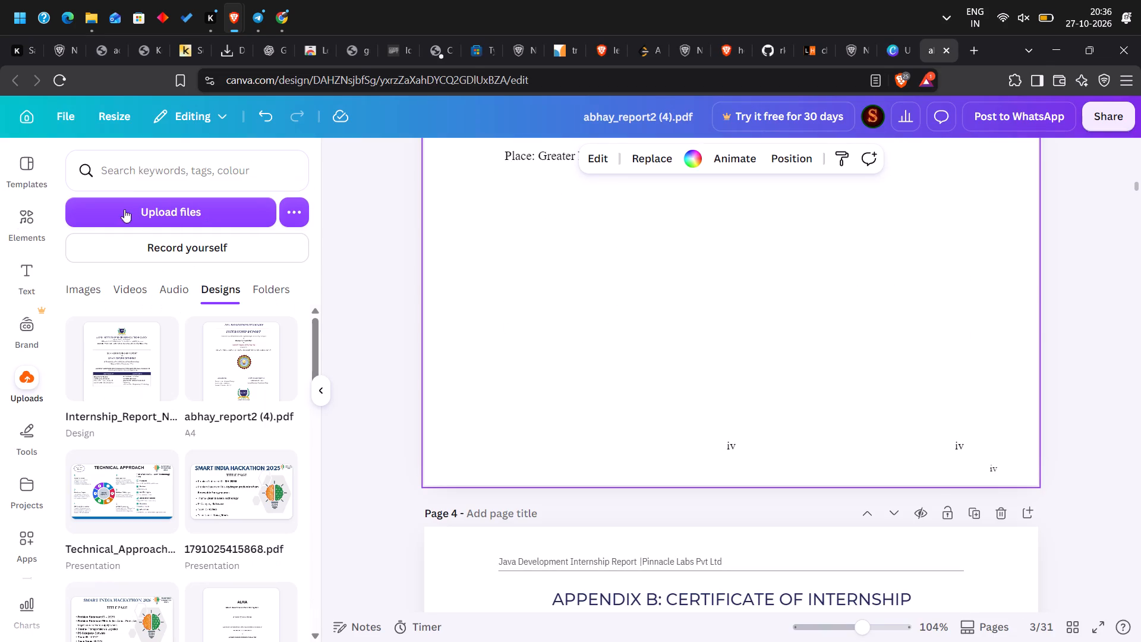
{"action": "scroll", "coordinate": [858, 430], "scroll_direction": "down", "scroll_amount": 3}
{"action": "scroll", "coordinate": [798, 439], "scroll_direction": "up", "scroll_amount": 3}
{"action": "scroll", "coordinate": [798, 439], "scroll_direction": "down", "scroll_amount": 3}
{"action": "scroll", "coordinate": [798, 439], "scroll_direction": "up", "scroll_amount": 5}
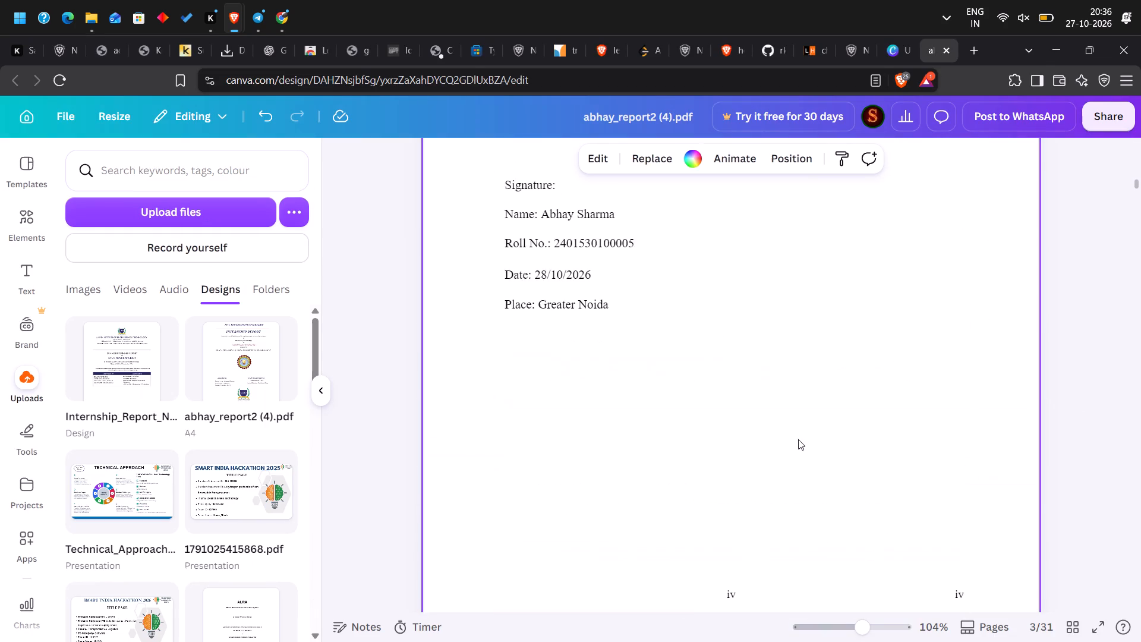
{"action": "scroll", "coordinate": [798, 439], "scroll_direction": "up", "scroll_amount": 1}
{"action": "scroll", "coordinate": [798, 439], "scroll_direction": "down", "scroll_amount": 7}
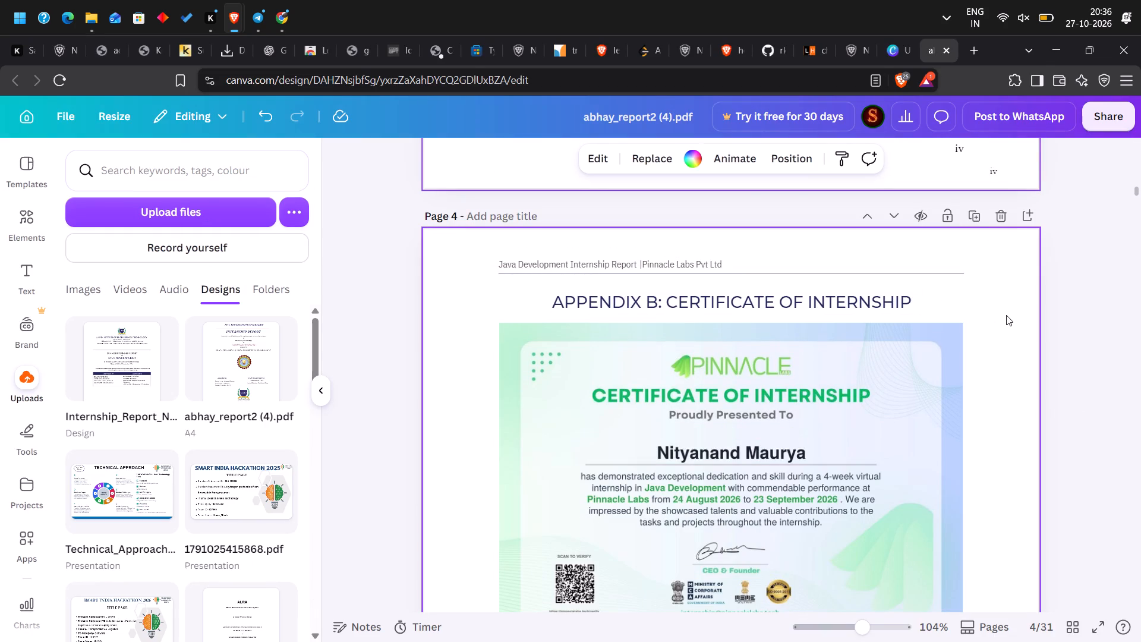
{"action": "left_click_drag", "start_coordinate": [1006, 316], "coordinate": [847, 259]}
{"action": "left_click", "coordinate": [1102, 306]}
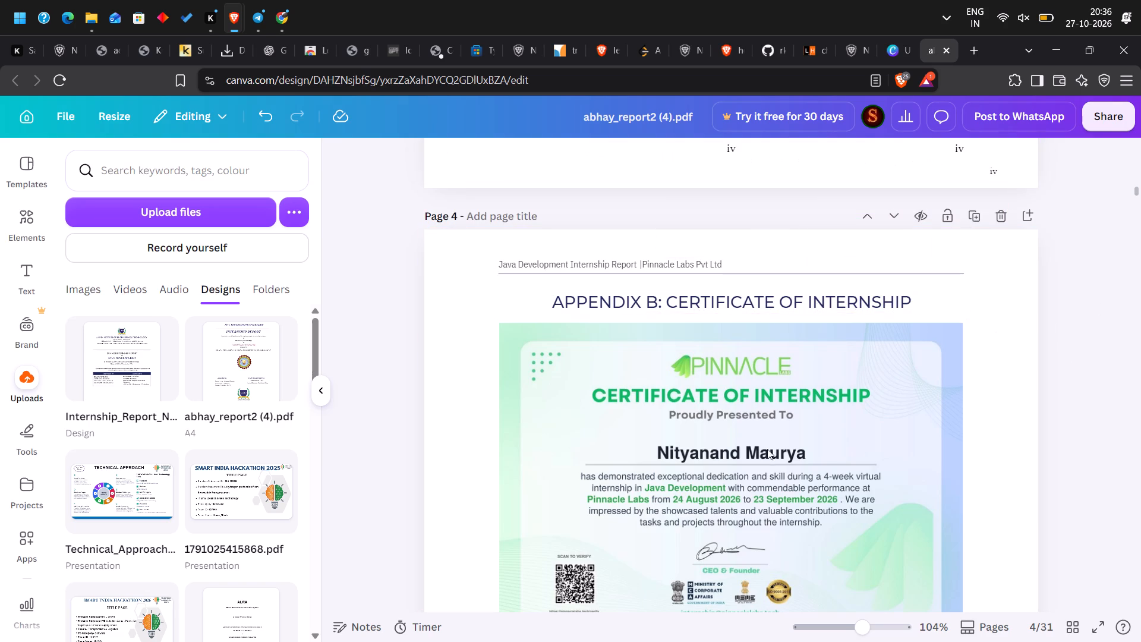
{"action": "scroll", "coordinate": [652, 407], "scroll_direction": "down", "scroll_amount": 2}
{"action": "scroll", "coordinate": [651, 407], "scroll_direction": "up", "scroll_amount": 3}
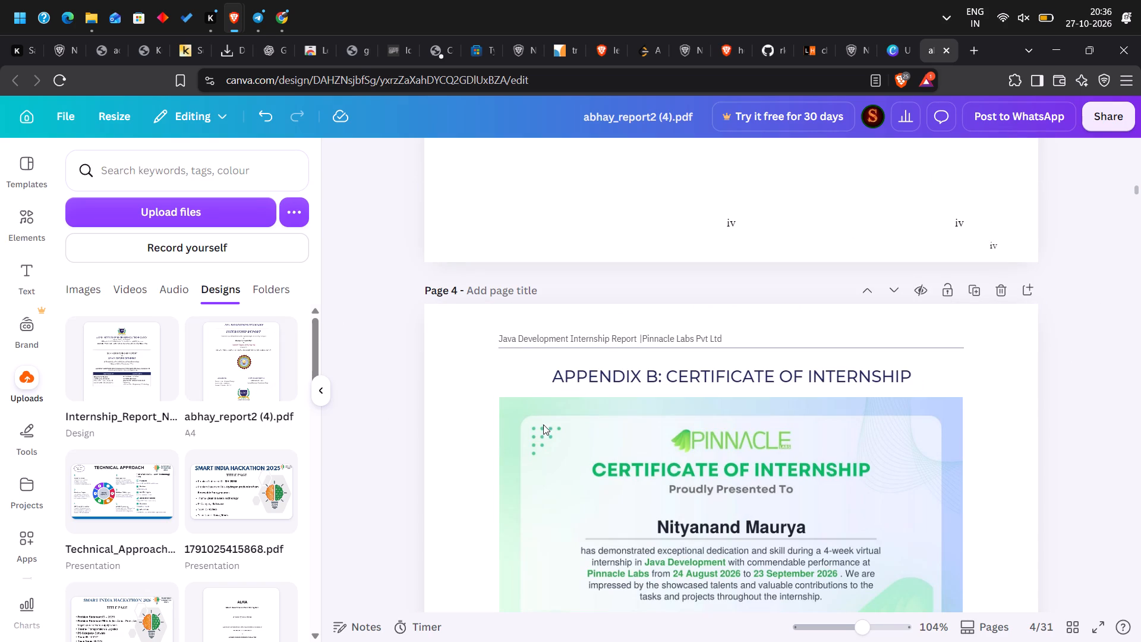
{"action": "scroll", "coordinate": [428, 222], "scroll_direction": "up", "scroll_amount": 3}
{"action": "scroll", "coordinate": [491, 266], "scroll_direction": "up", "scroll_amount": 3}
{"action": "scroll", "coordinate": [527, 303], "scroll_direction": "down", "scroll_amount": 5}
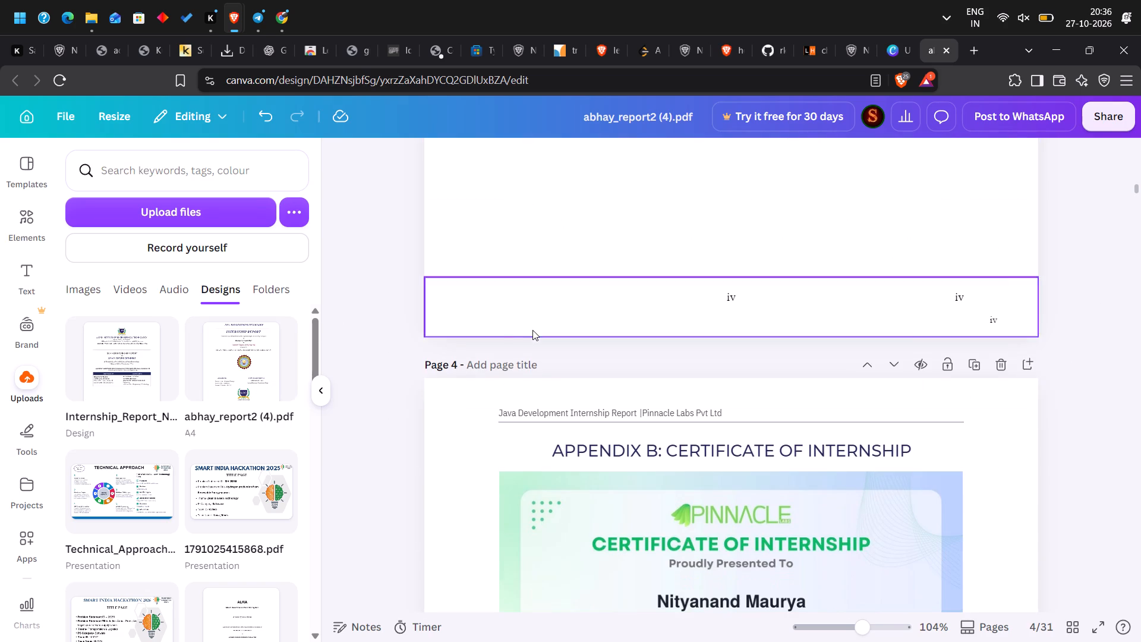
{"action": "left_click_drag", "start_coordinate": [470, 432], "coordinate": [477, 323]}
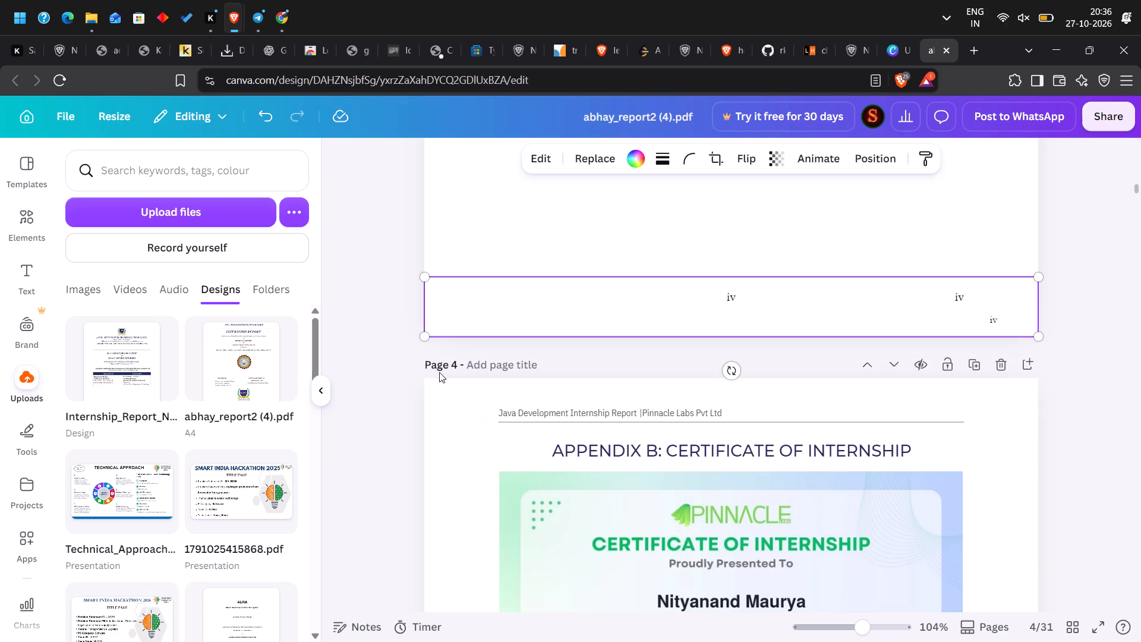
{"action": "left_click", "coordinate": [431, 383]}
{"action": "left_click", "coordinate": [443, 361]}
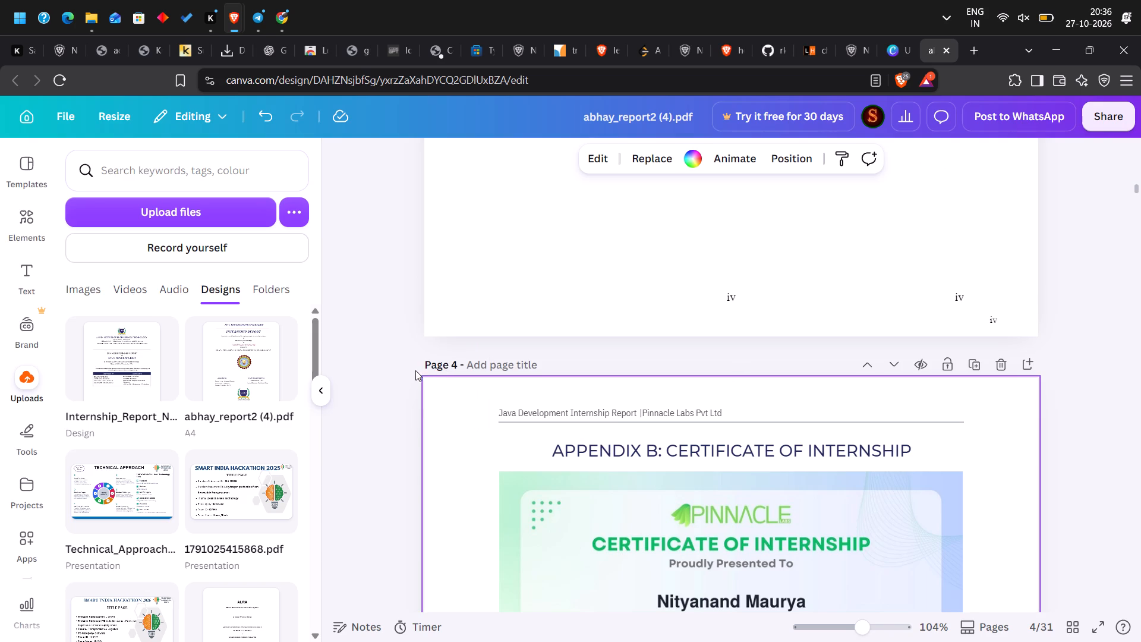
{"action": "left_click_drag", "start_coordinate": [453, 379], "coordinate": [432, 313]}
{"action": "left_click", "coordinate": [913, 401]}
{"action": "left_click", "coordinate": [869, 370]}
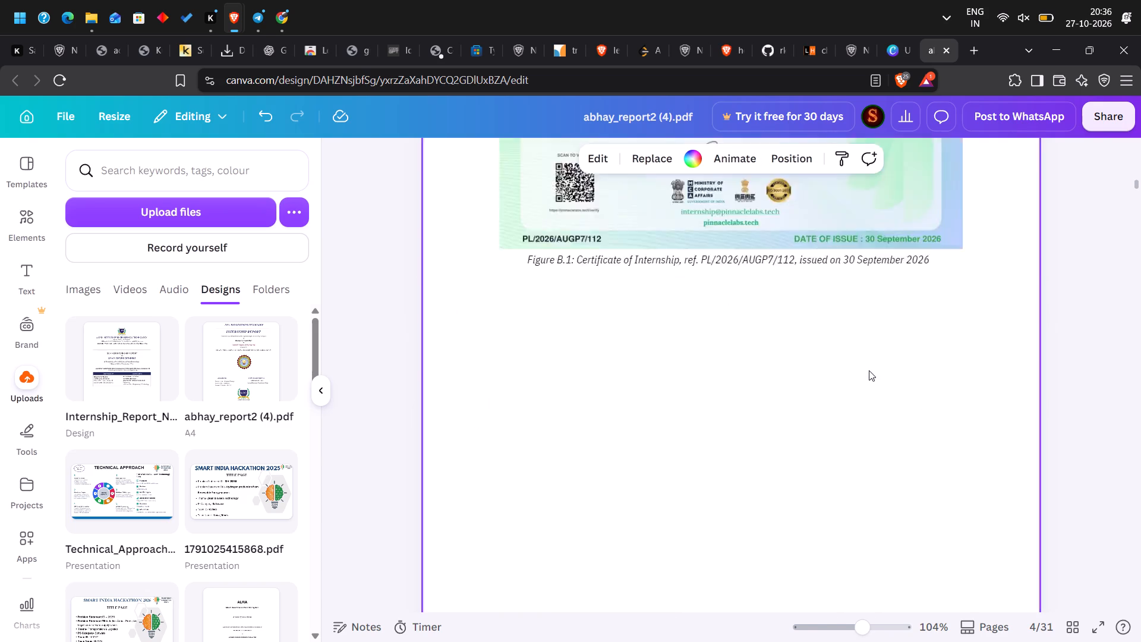
Check the order of the certificate, "Appendix B: Certificate of Internship" and declaration pages.
{"action": "scroll", "coordinate": [824, 379], "scroll_direction": "down", "scroll_amount": 2}
{"action": "scroll", "coordinate": [824, 379], "scroll_direction": "up", "scroll_amount": 4}
{"action": "scroll", "coordinate": [824, 379], "scroll_direction": "down", "scroll_amount": 1}
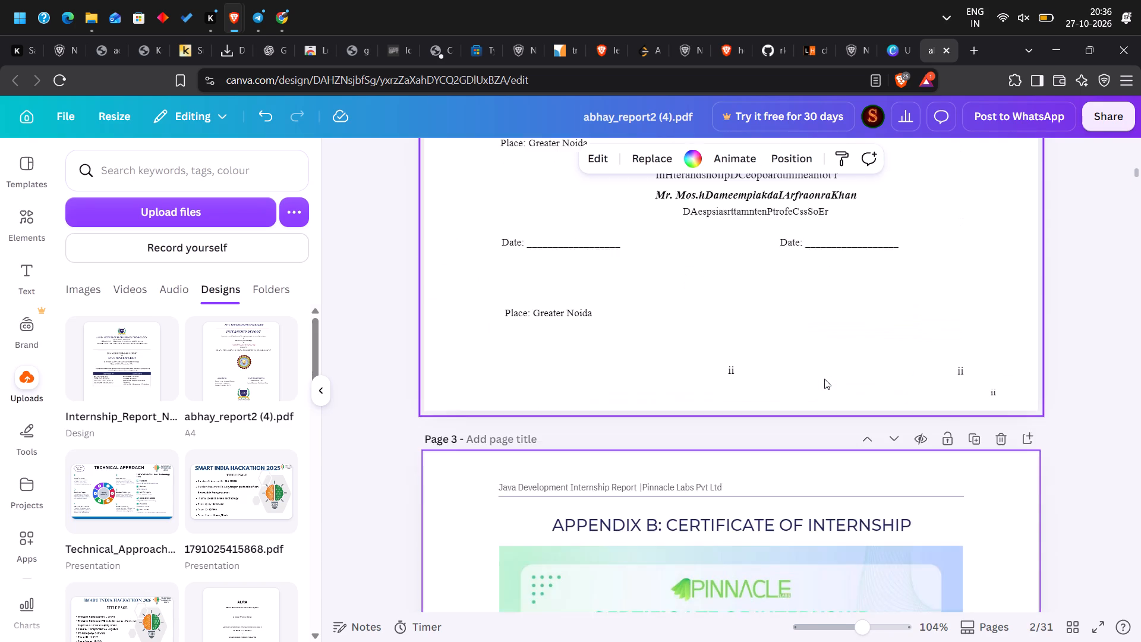
{"action": "scroll", "coordinate": [824, 379], "scroll_direction": "down", "scroll_amount": 2}
{"action": "scroll", "coordinate": [805, 307], "scroll_direction": "down", "scroll_amount": 14}
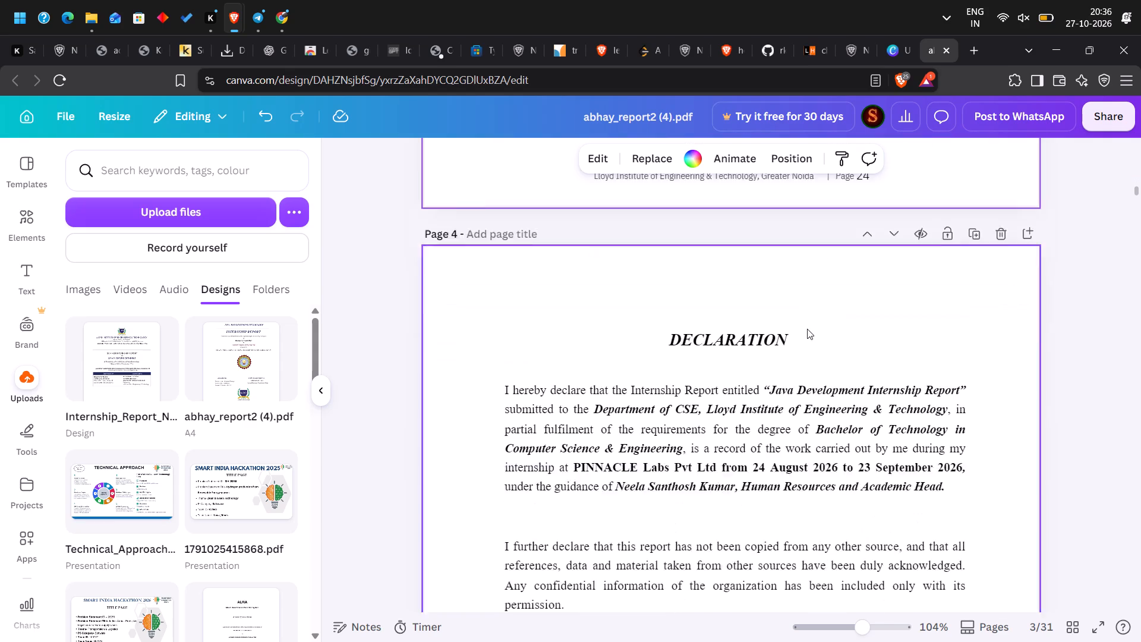
{"action": "scroll", "coordinate": [807, 329], "scroll_direction": "up", "scroll_amount": 5}
{"action": "scroll", "coordinate": [807, 329], "scroll_direction": "down", "scroll_amount": 5}
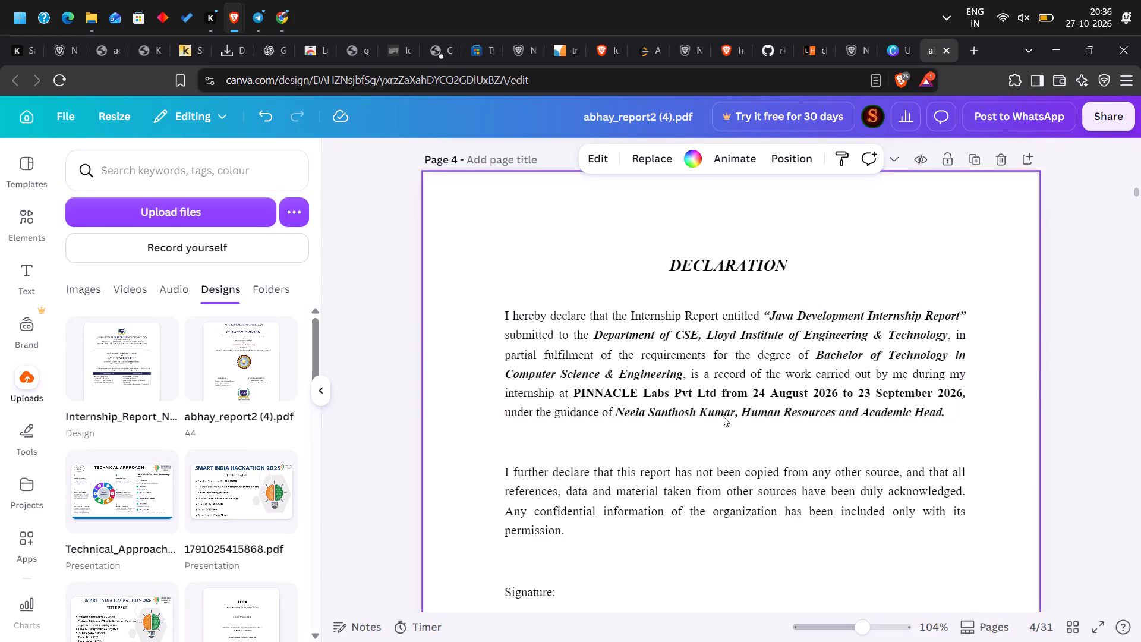
Replace the student name under "Signature:" on the declaration page with the new student's full name.
{"action": "scroll", "coordinate": [733, 434], "scroll_direction": "down", "scroll_amount": 2}
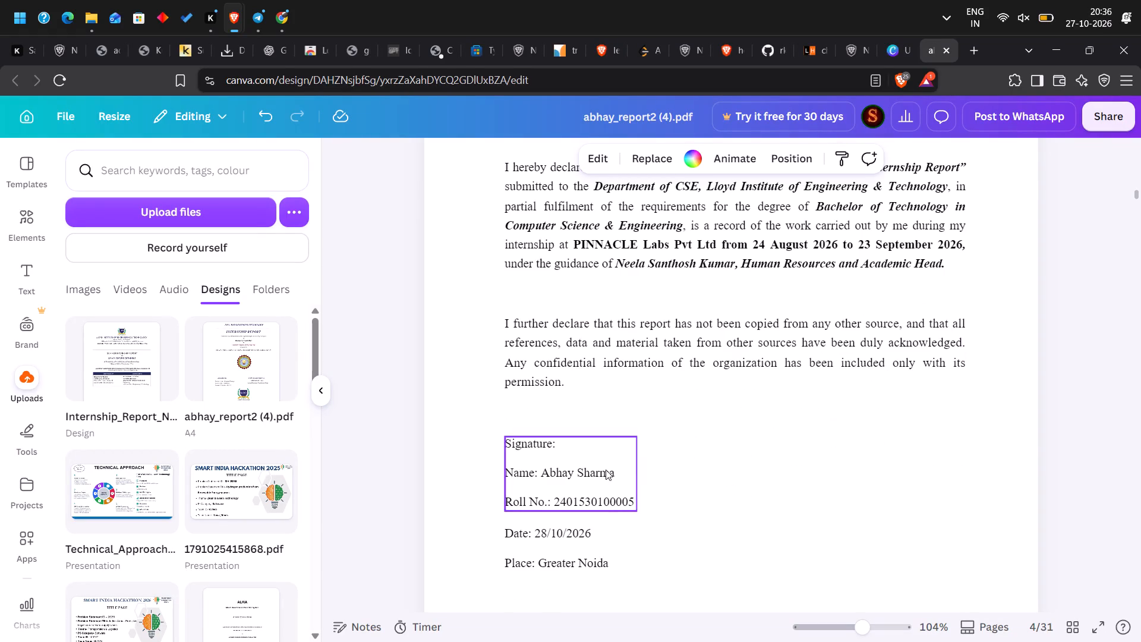
{"action": "left_click", "coordinate": [605, 470]}
{"action": "left_click", "coordinate": [616, 471]}
{"action": "left_click", "coordinate": [615, 483]}
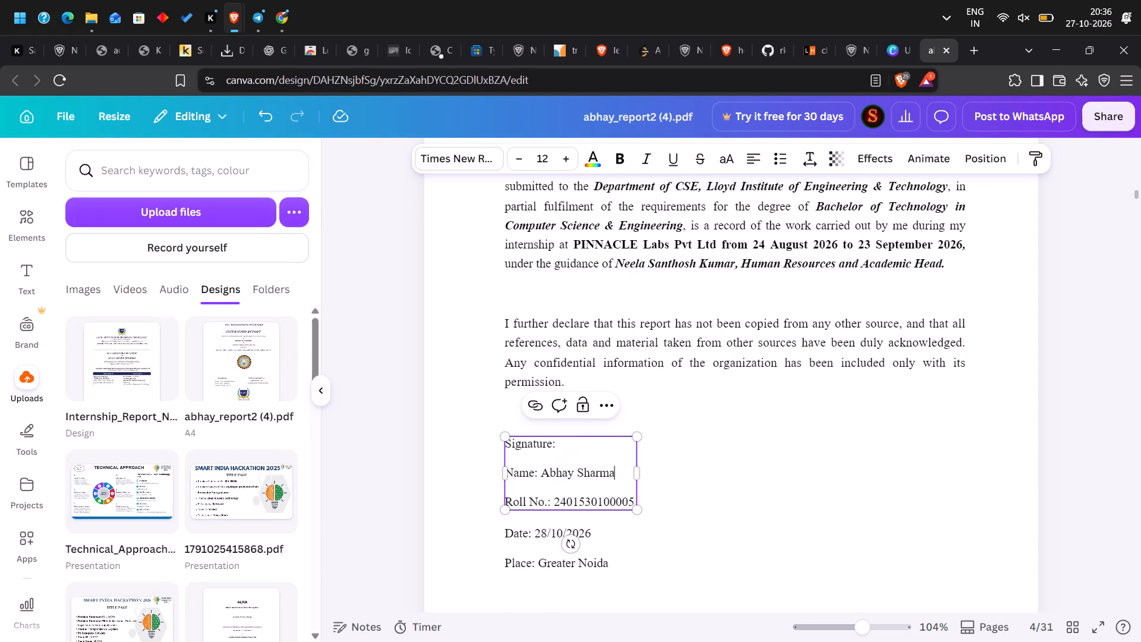
{"action": "key", "text": "BackSpace"}
{"action": "key", "text": "BackSpace"}
{"action": "key", "text": "BackSpace"}
{"action": "key", "text": "BackSpace"}
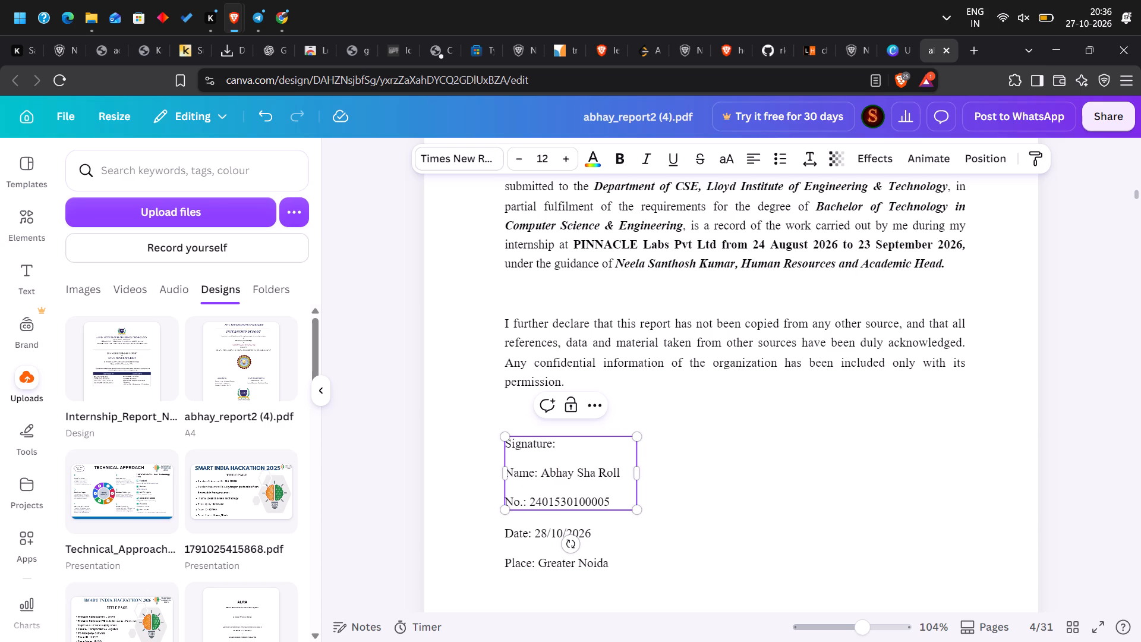
{"action": "key", "text": "BackSpace"}
{"action": "key", "text": "BackSpace"}
{"action": "key", "text": "BackSpace"}
{"action": "key", "text": "BackSpace"}
{"action": "key", "text": "BackSpace"}
{"action": "key", "text": "BackSpace"}
{"action": "key", "text": "BackSpace"}
{"action": "key", "text": "BackSpace"}
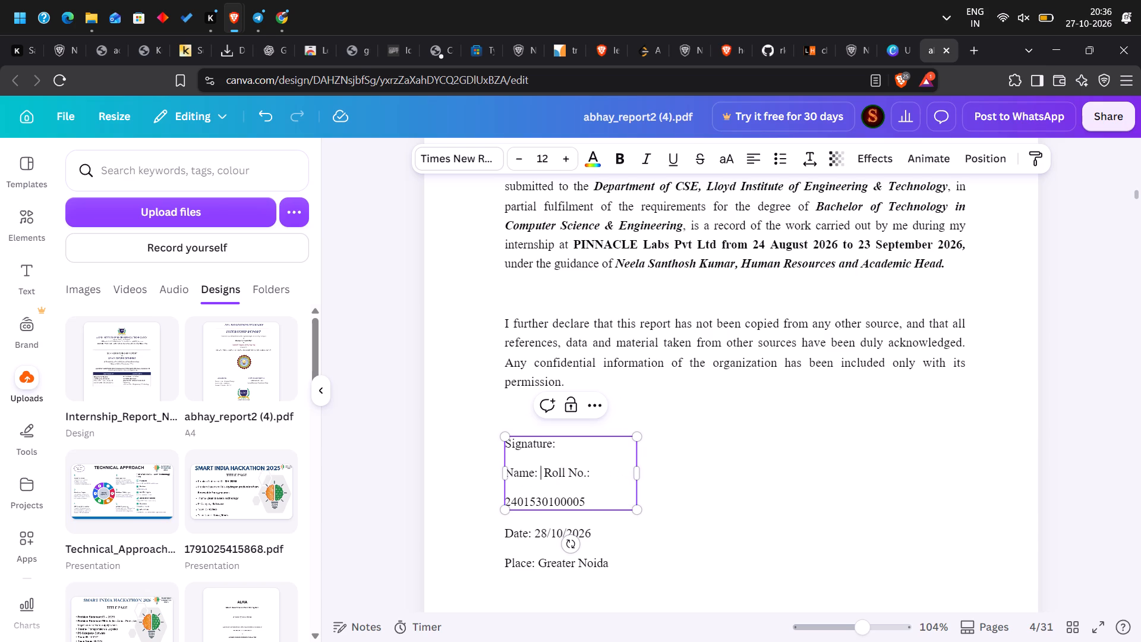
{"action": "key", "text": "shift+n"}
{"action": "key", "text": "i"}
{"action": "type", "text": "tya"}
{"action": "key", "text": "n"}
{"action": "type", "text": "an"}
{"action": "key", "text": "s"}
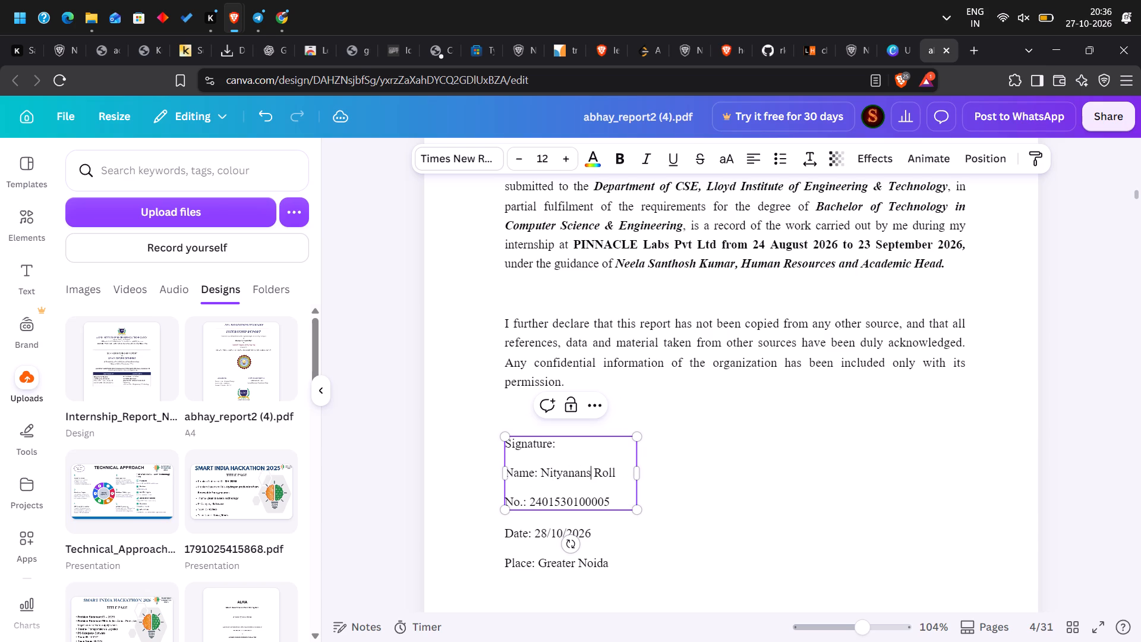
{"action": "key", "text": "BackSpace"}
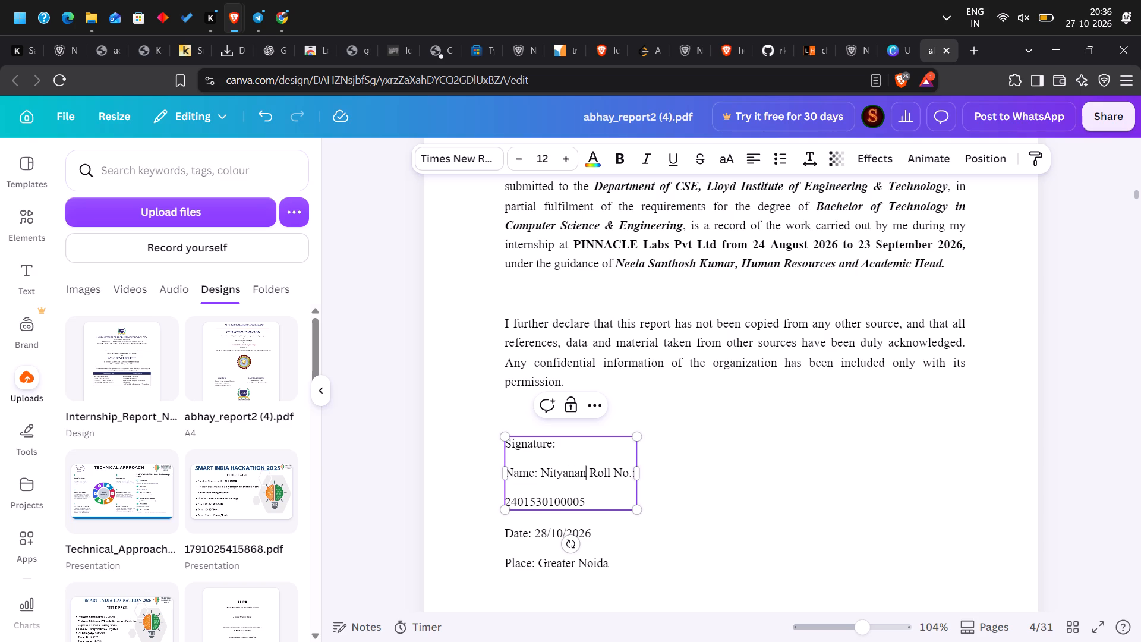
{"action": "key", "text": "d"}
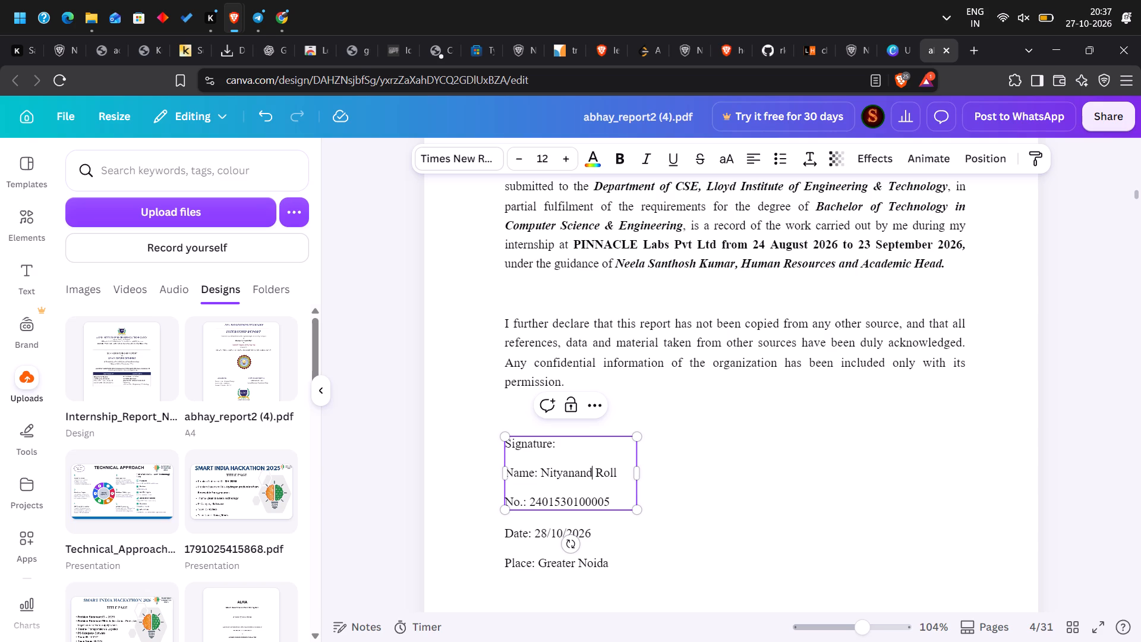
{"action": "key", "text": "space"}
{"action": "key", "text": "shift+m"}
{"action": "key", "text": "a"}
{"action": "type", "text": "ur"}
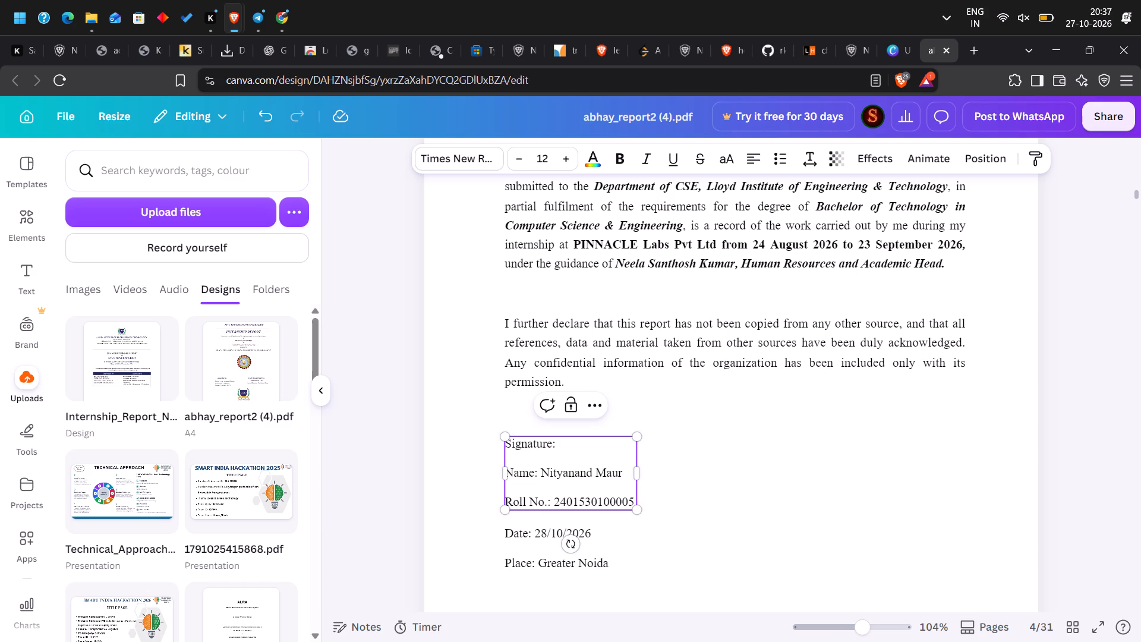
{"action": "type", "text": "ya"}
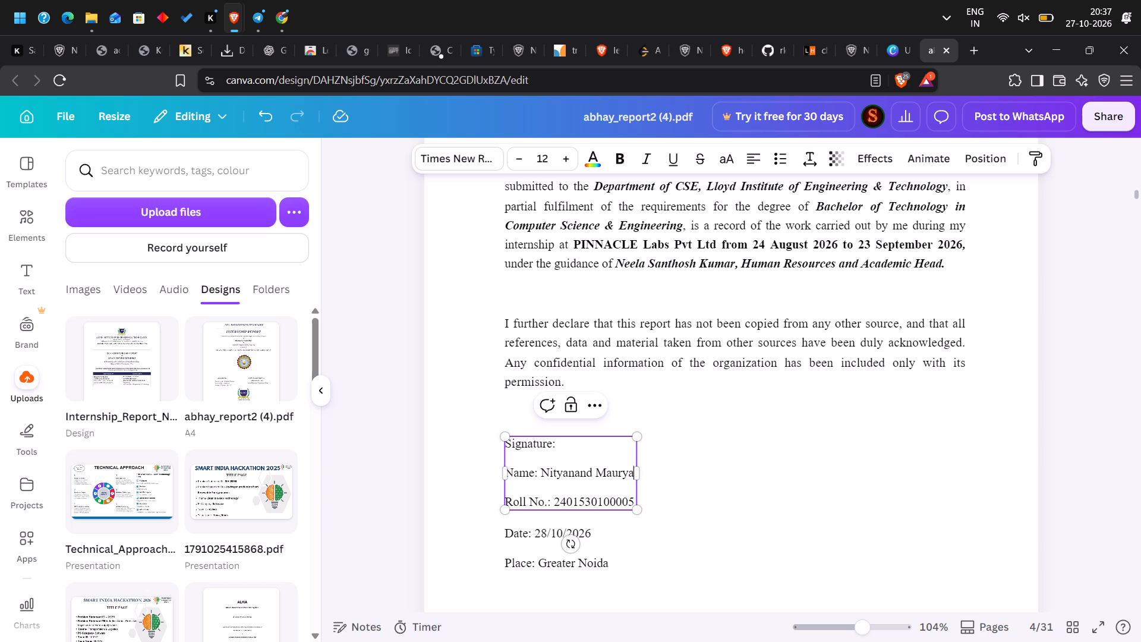
Change the ending of the roll number in the declaration page's signature block to match the new student's roll number.
{"action": "left_click", "coordinate": [628, 494]}
{"action": "key", "text": "Right"}
{"action": "key", "text": "BackSpace"}
{"action": "key", "text": "BackSpace"}
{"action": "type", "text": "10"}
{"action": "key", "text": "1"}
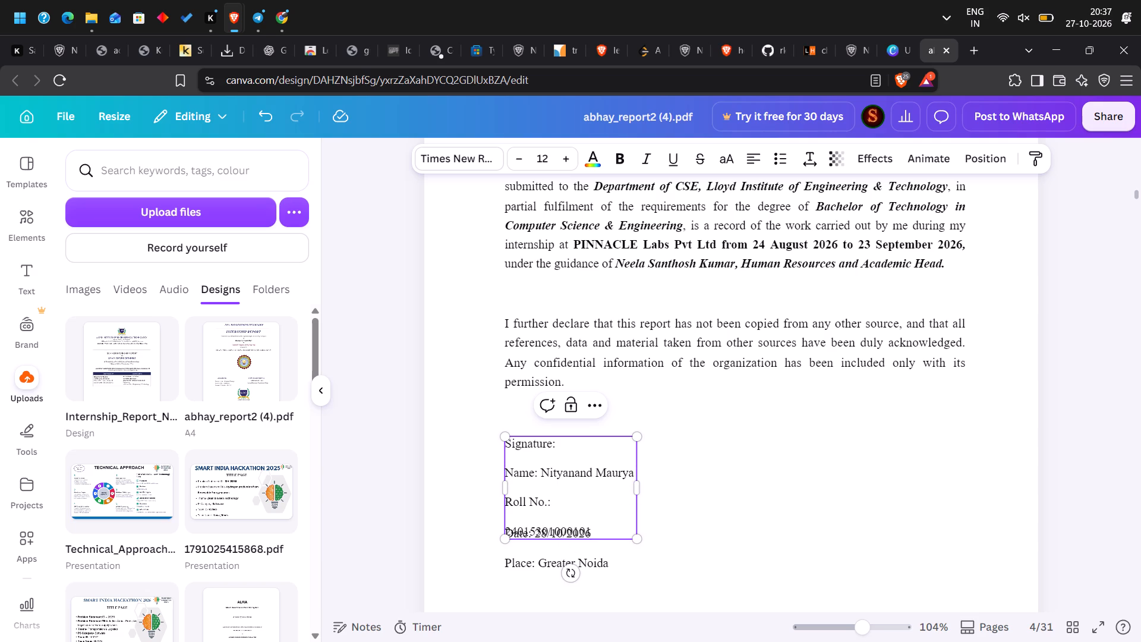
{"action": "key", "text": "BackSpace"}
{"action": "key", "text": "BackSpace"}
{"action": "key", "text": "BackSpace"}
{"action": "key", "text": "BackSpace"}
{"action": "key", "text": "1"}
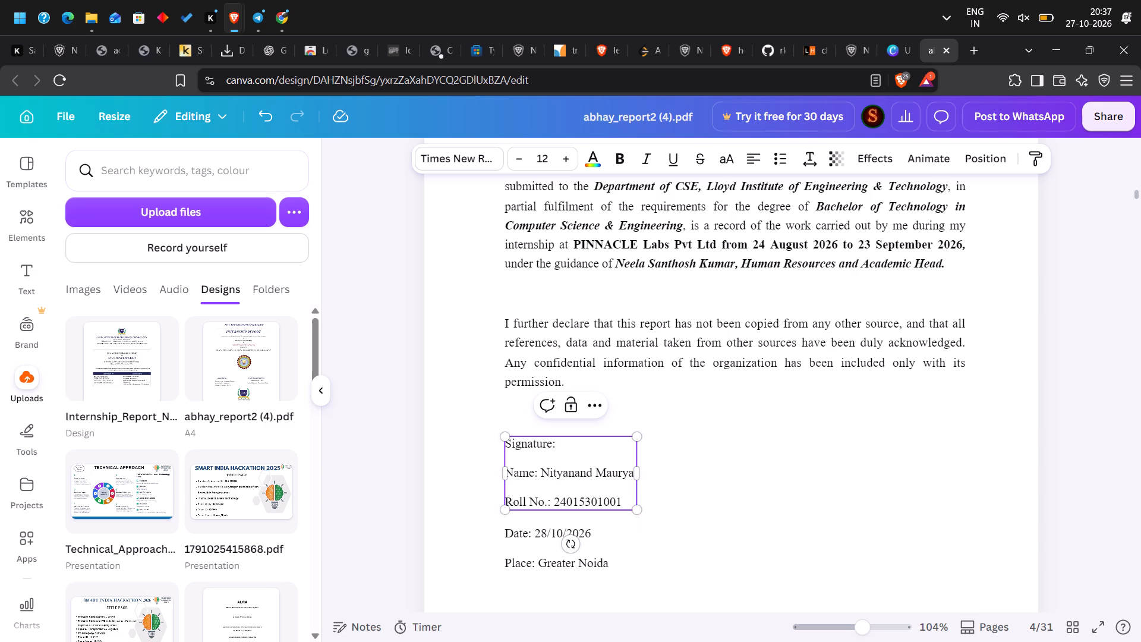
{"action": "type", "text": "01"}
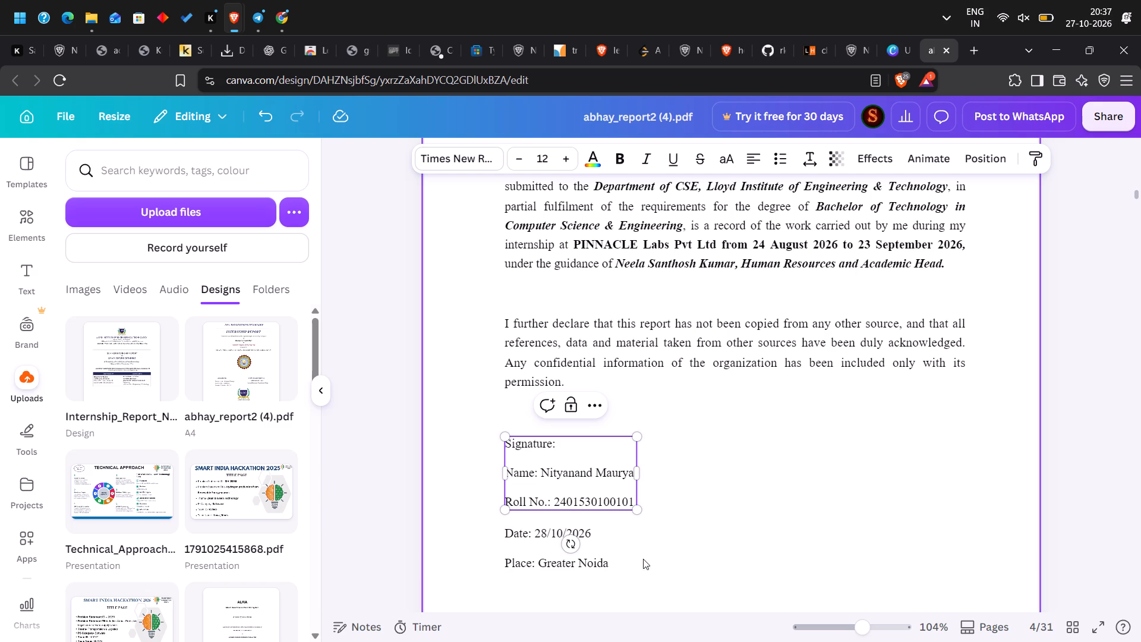
{"action": "left_click", "coordinate": [704, 546]}
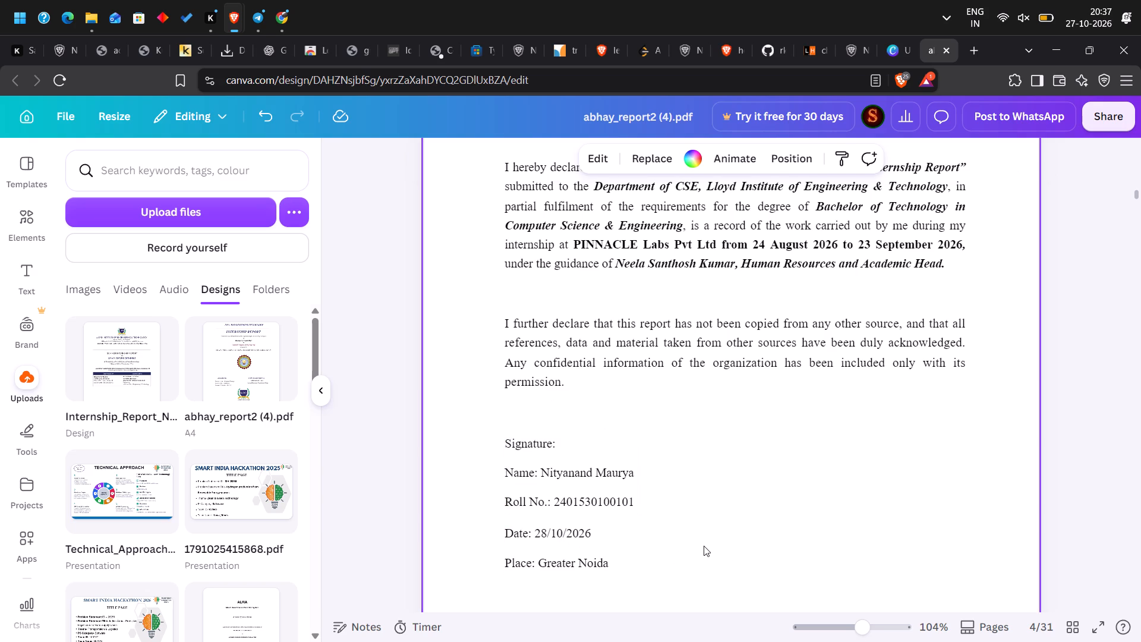
Review the acknowledgement page for company and student details that still belong to the previous report.
{"action": "scroll", "coordinate": [701, 547], "scroll_direction": "down", "scroll_amount": 3}
{"action": "scroll", "coordinate": [711, 487], "scroll_direction": "down", "scroll_amount": 7}
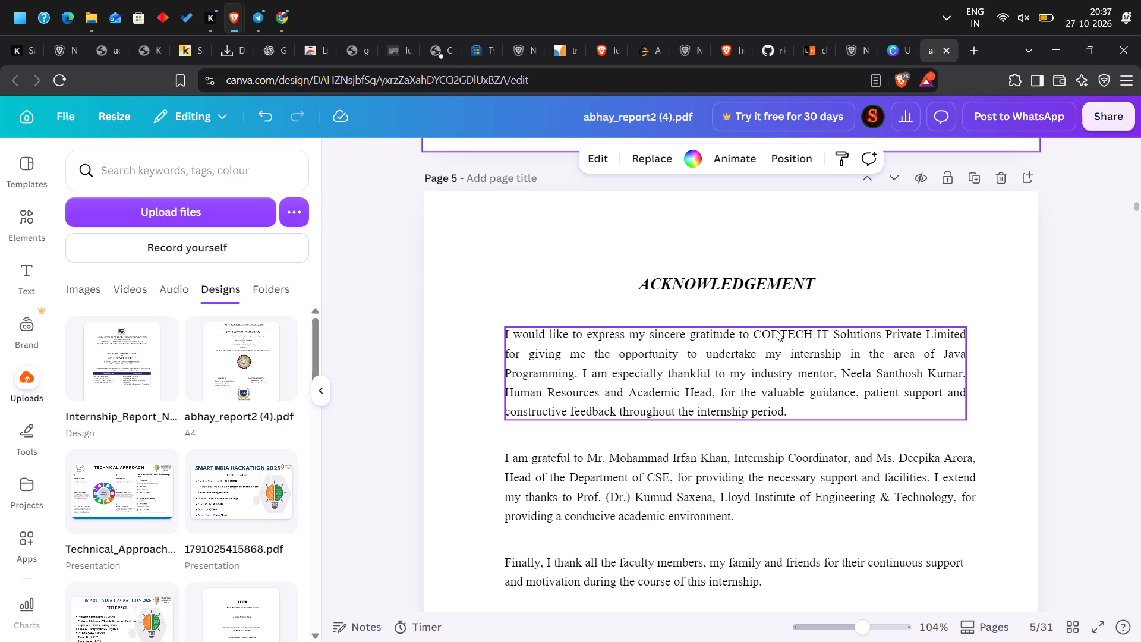
{"action": "scroll", "coordinate": [777, 331], "scroll_direction": "up", "scroll_amount": 3}
{"action": "scroll", "coordinate": [776, 332], "scroll_direction": "down", "scroll_amount": 5}
{"action": "scroll", "coordinate": [748, 341], "scroll_direction": "up", "scroll_amount": 1}
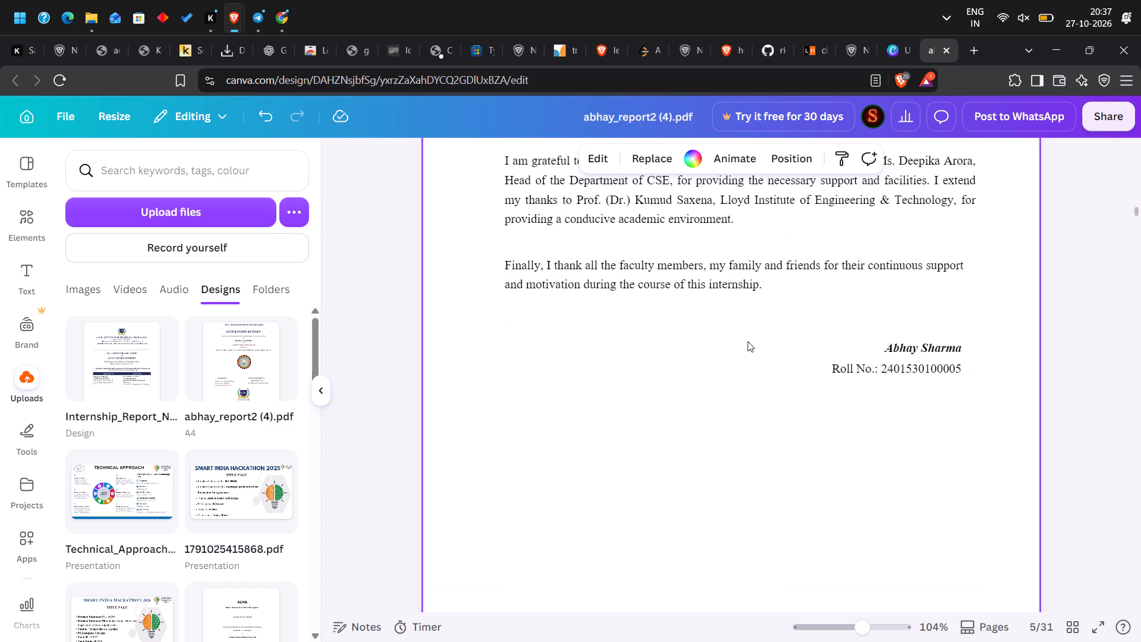
{"action": "scroll", "coordinate": [747, 341], "scroll_direction": "up", "scroll_amount": 4}
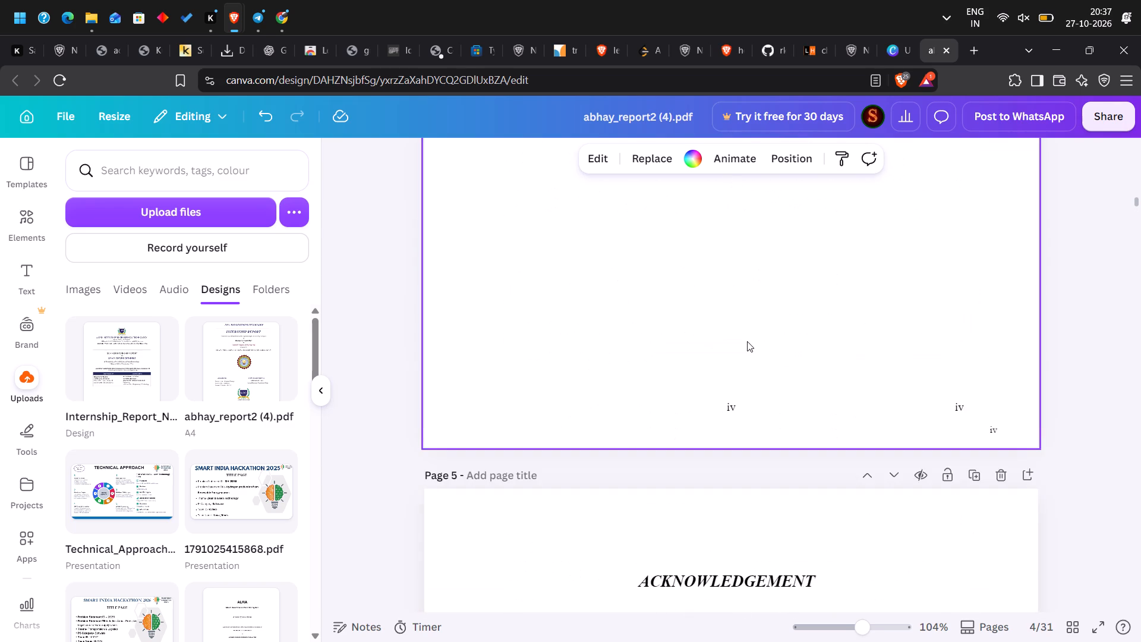
{"action": "scroll", "coordinate": [747, 341], "scroll_direction": "up", "scroll_amount": 3}
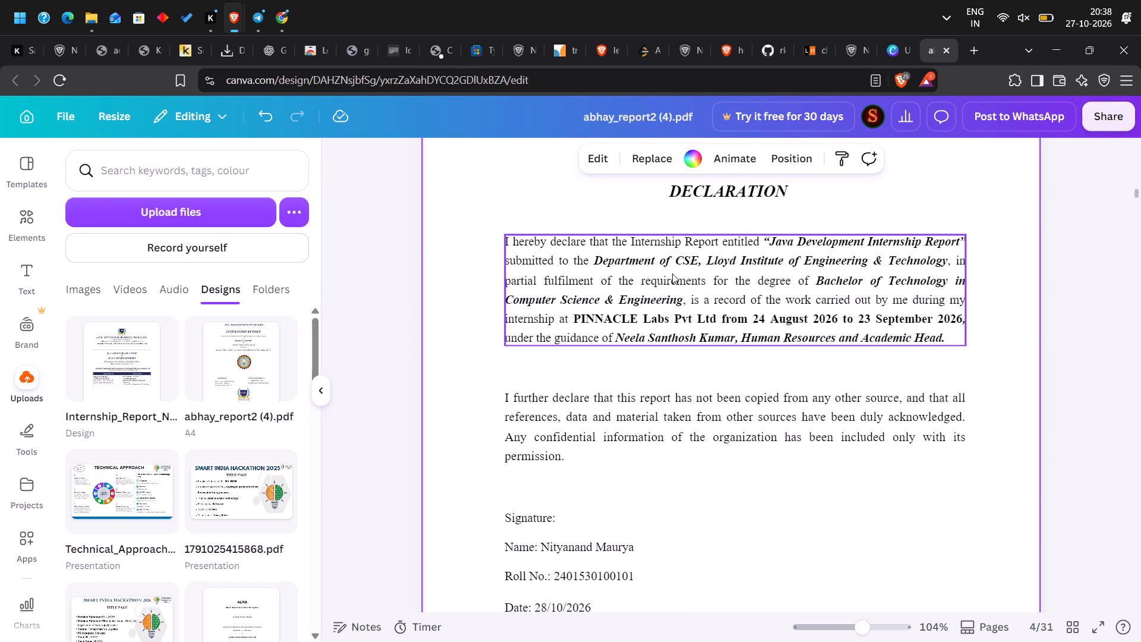
Replace the company name in the acknowledgement's first paragraph with "PINNACLE Labs Pvt Ltd", copied from the declaration paragraph.
{"action": "triple_click", "coordinate": [595, 314]}
{"action": "double_click", "coordinate": [624, 314]}
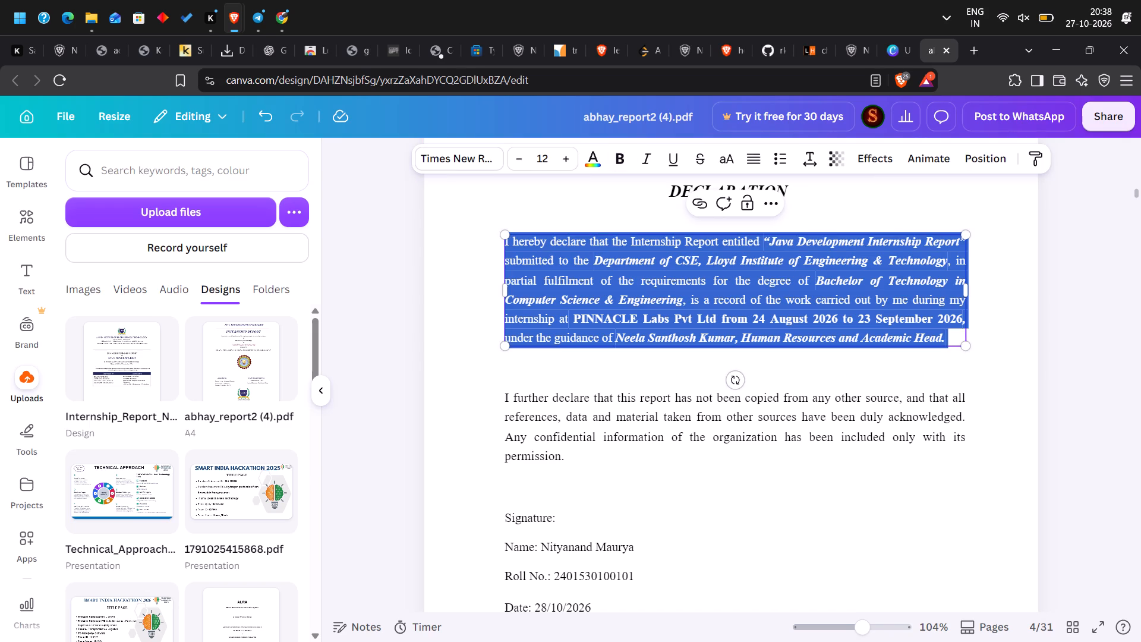
{"action": "left_click", "coordinate": [569, 318]}
{"action": "double_click", "coordinate": [569, 320]}
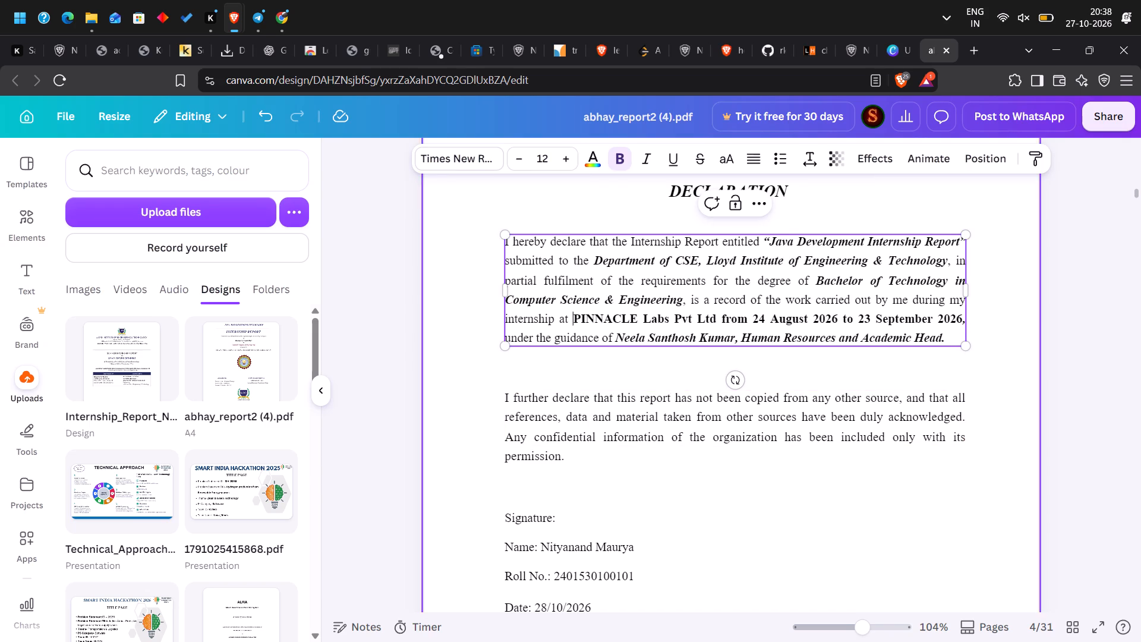
{"action": "left_click_drag", "start_coordinate": [570, 319], "coordinate": [716, 325]}
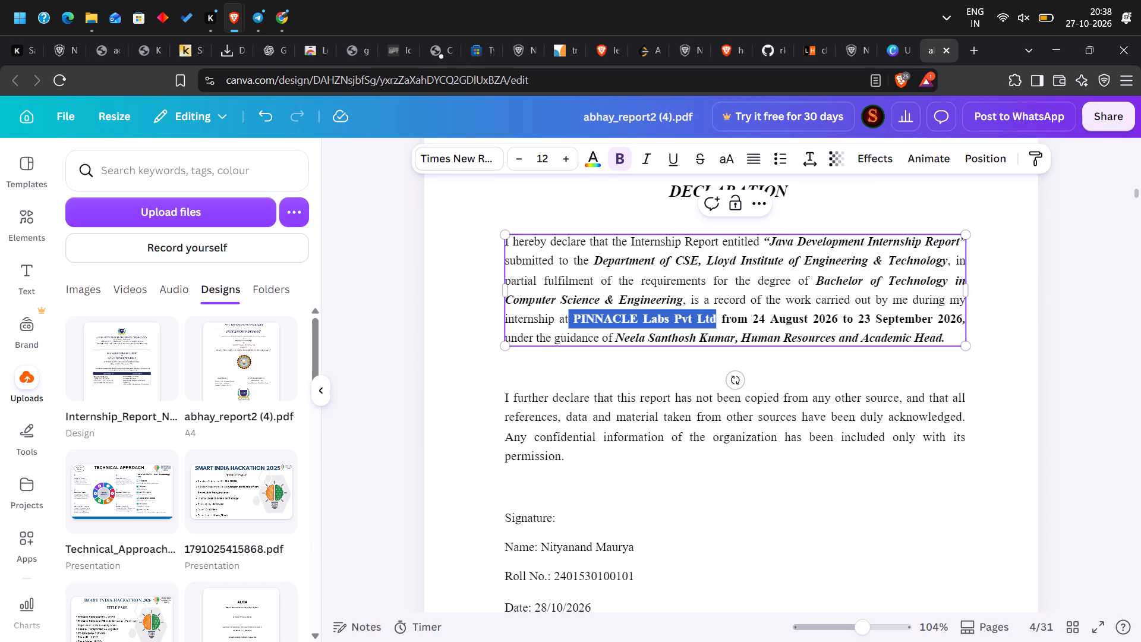
{"action": "left_click_drag", "start_coordinate": [716, 325], "coordinate": [716, 326]}
{"action": "key", "text": "ctrl+c"}
{"action": "scroll", "coordinate": [714, 329], "scroll_direction": "down", "scroll_amount": 5}
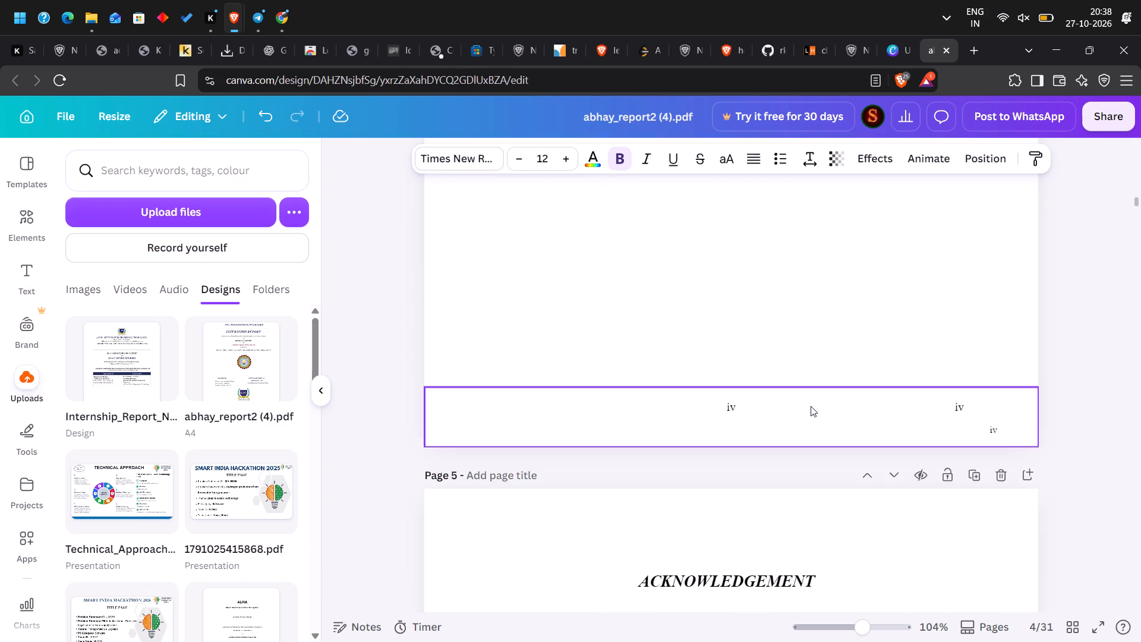
{"action": "scroll", "coordinate": [811, 406], "scroll_direction": "down", "scroll_amount": 6}
{"action": "left_click", "coordinate": [765, 332]}
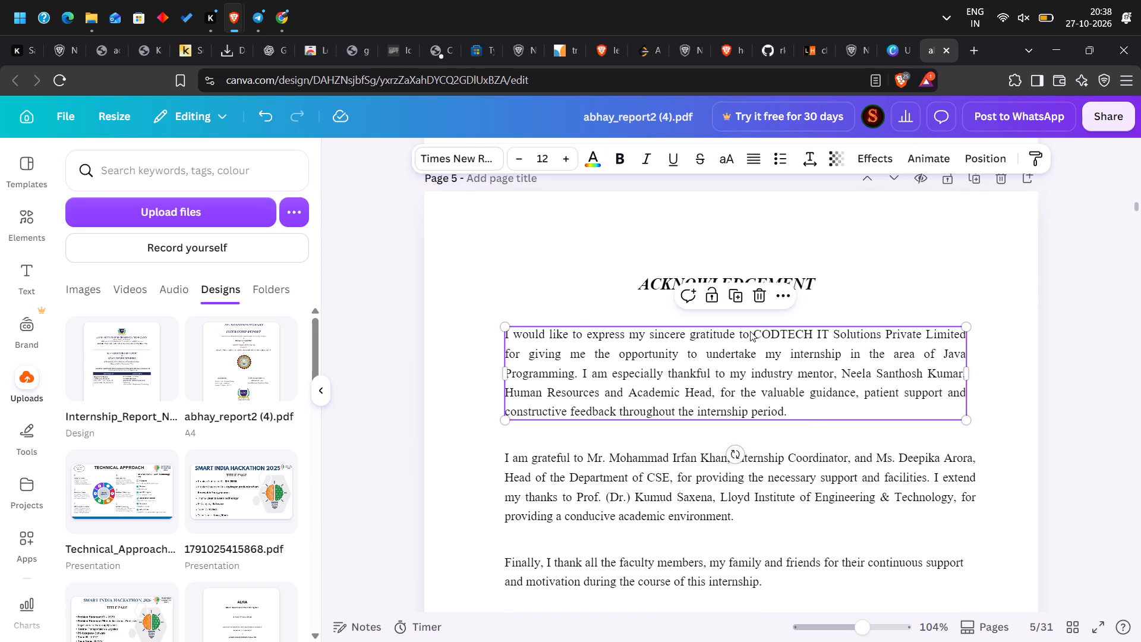
{"action": "left_click", "coordinate": [750, 331]}
{"action": "left_click", "coordinate": [752, 331]}
{"action": "left_click_drag", "start_coordinate": [754, 332], "coordinate": [798, 338]}
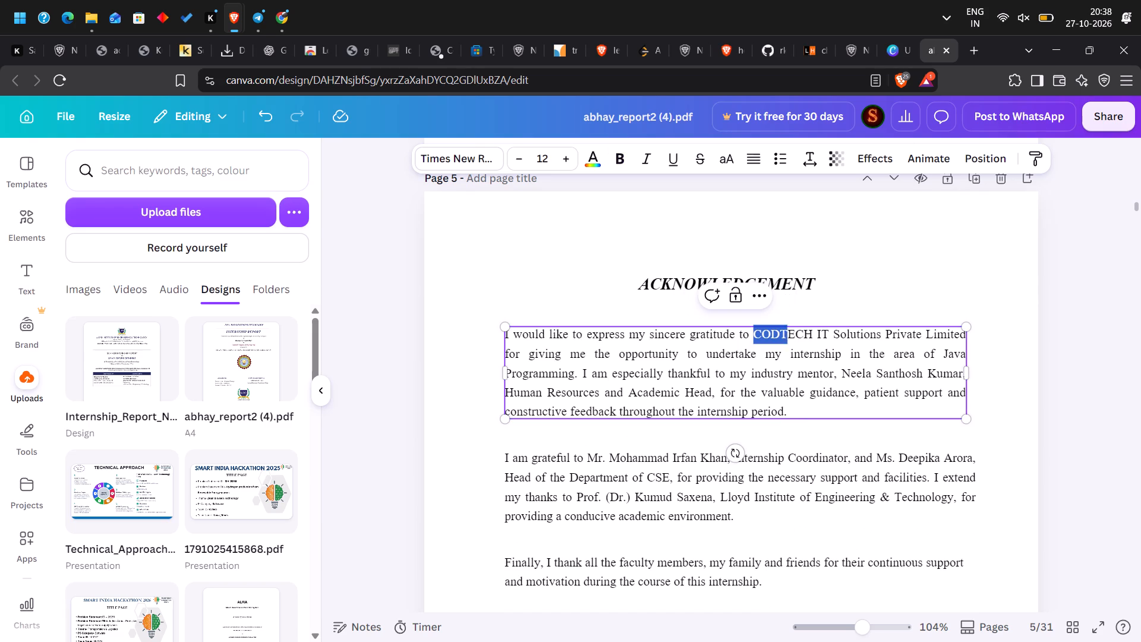
{"action": "left_click_drag", "start_coordinate": [798, 338], "coordinate": [971, 335]}
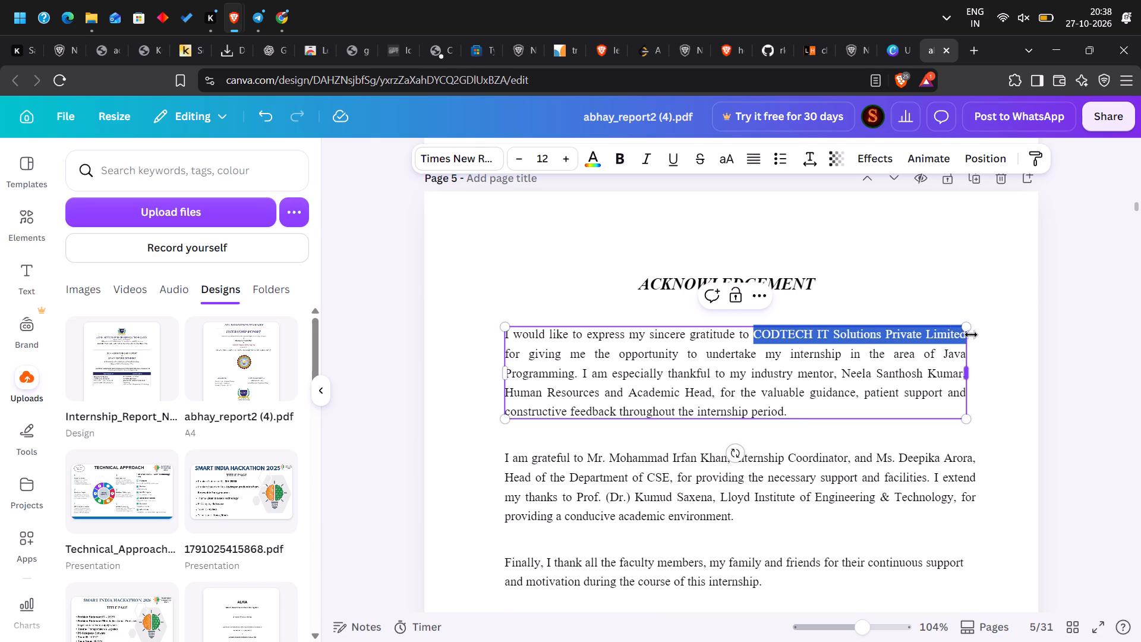
{"action": "left_click_drag", "start_coordinate": [971, 335], "coordinate": [966, 335]}
{"action": "key", "text": "ctrl+v"}
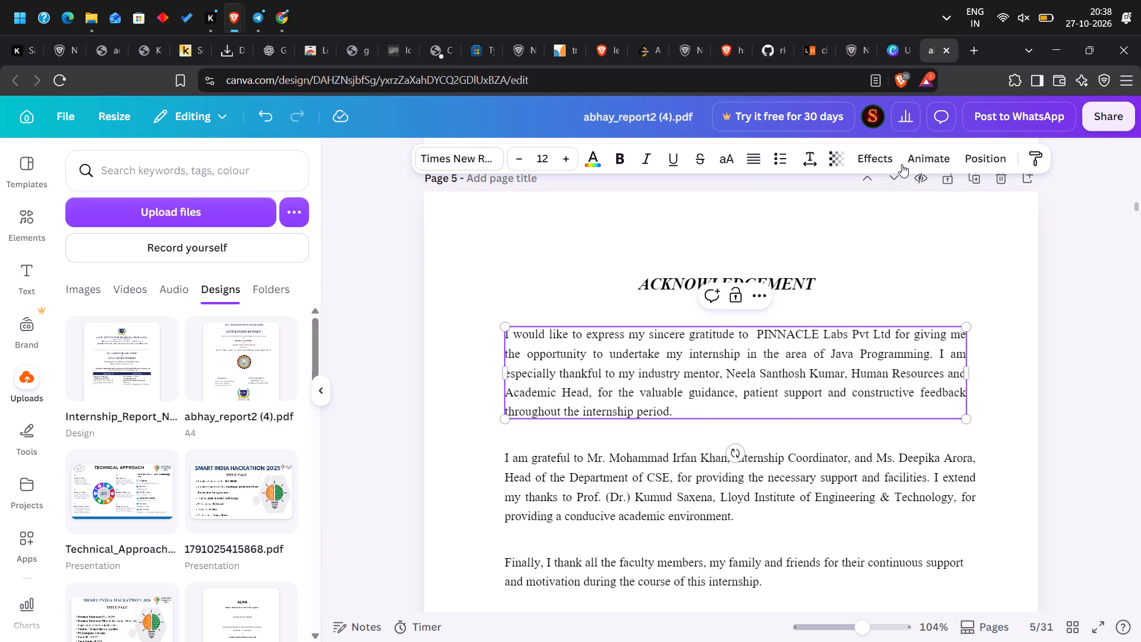
{"action": "left_click", "coordinate": [850, 256]}
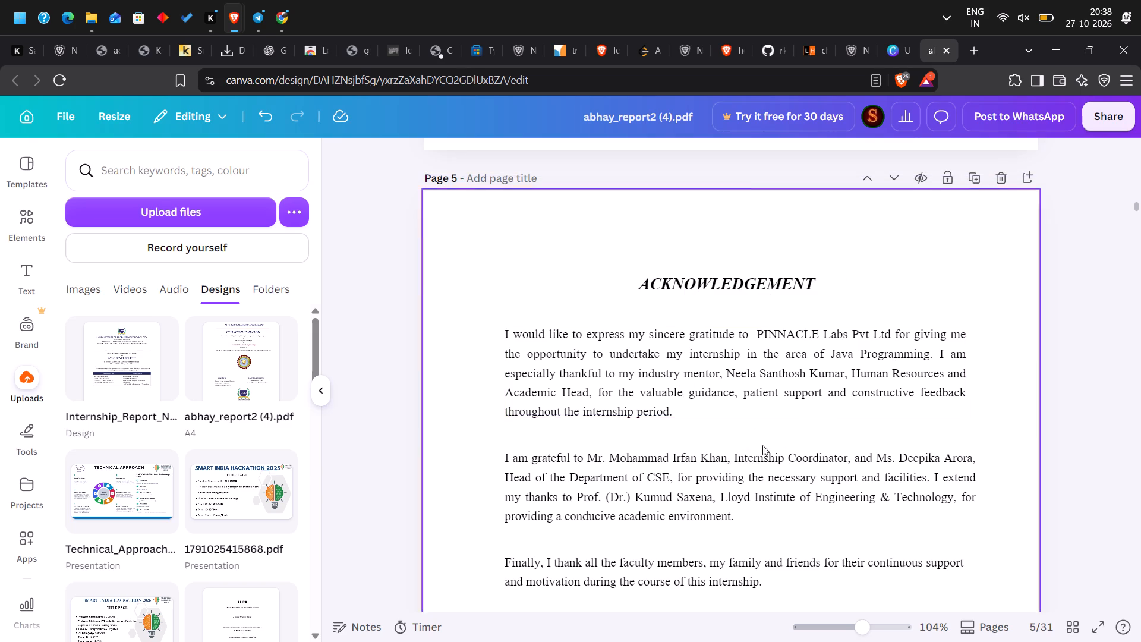
Replace the student name above the roll number at the end of the acknowledgement with the new student's full name.
{"action": "scroll", "coordinate": [692, 481], "scroll_direction": "down", "scroll_amount": 1}
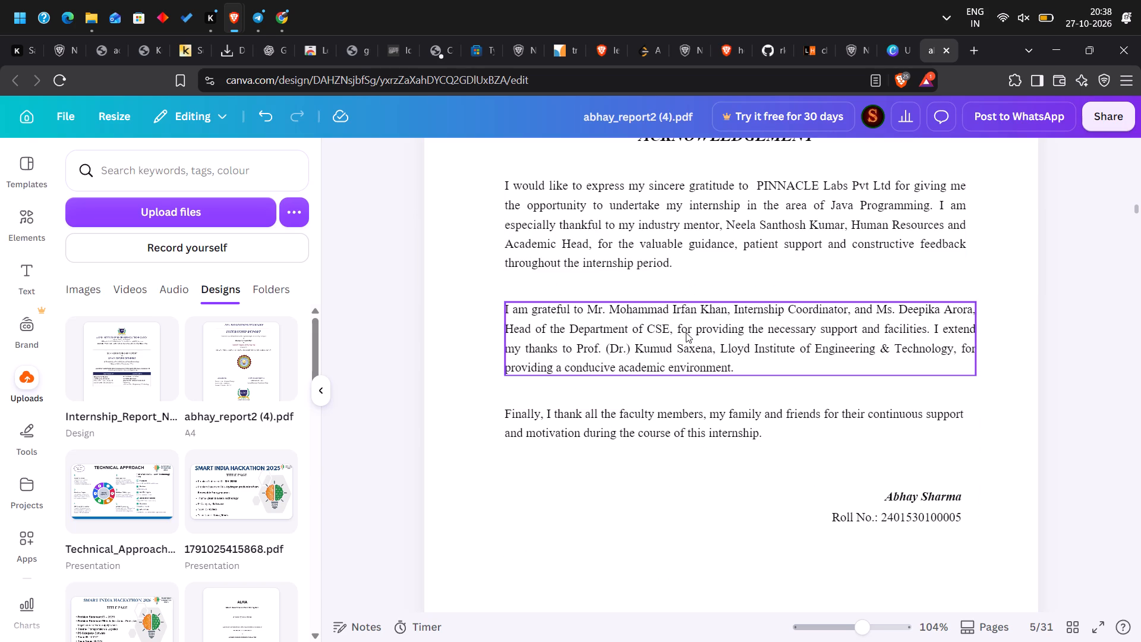
{"action": "left_click", "coordinate": [926, 509]}
{"action": "left_click", "coordinate": [945, 489]}
{"action": "left_click", "coordinate": [957, 493]}
{"action": "left_click", "coordinate": [962, 499]}
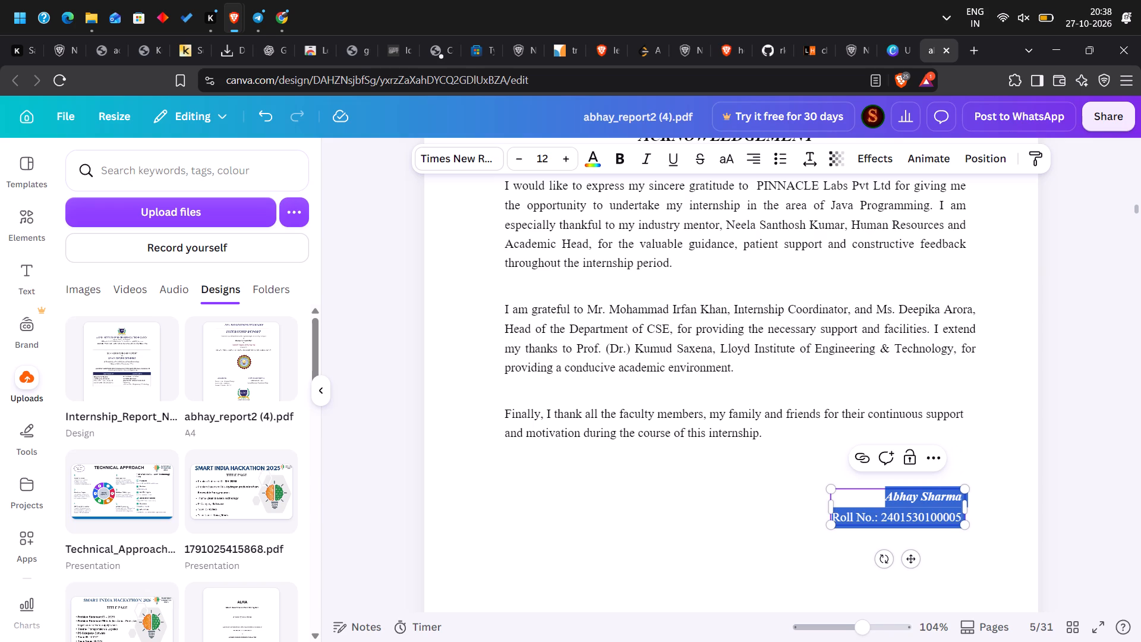
{"action": "left_click", "coordinate": [909, 504]}
{"action": "double_click", "coordinate": [909, 500]}
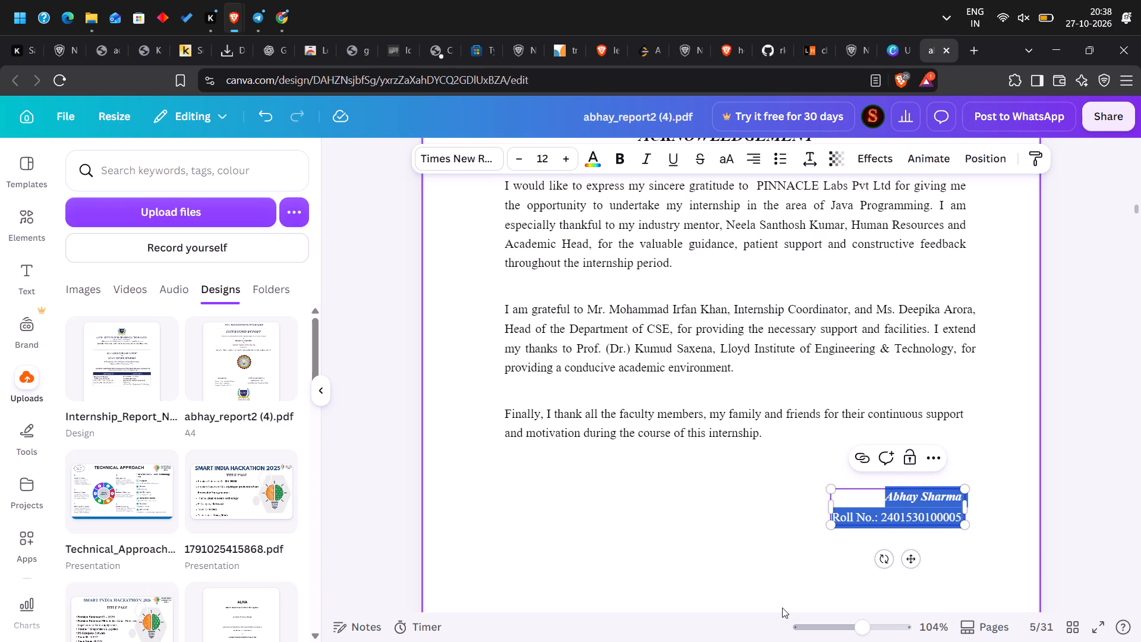
{"action": "left_click_drag", "start_coordinate": [780, 609], "coordinate": [780, 602]}
{"action": "left_click", "coordinate": [887, 493]}
{"action": "left_click", "coordinate": [900, 495]}
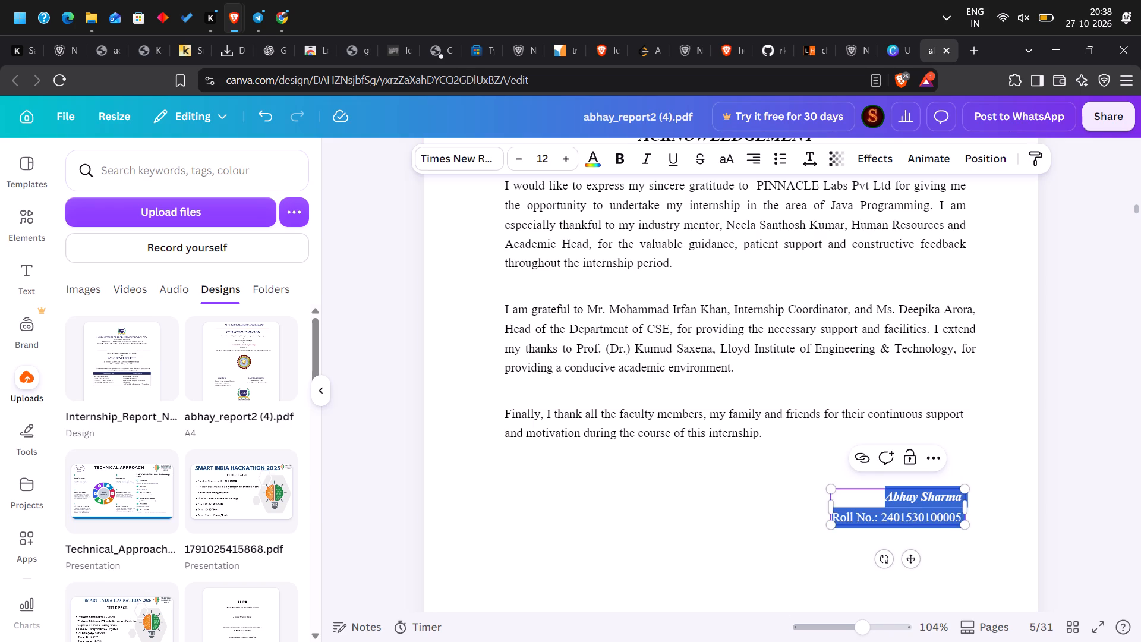
{"action": "left_click", "coordinate": [924, 499]}
{"action": "key", "text": "Right"}
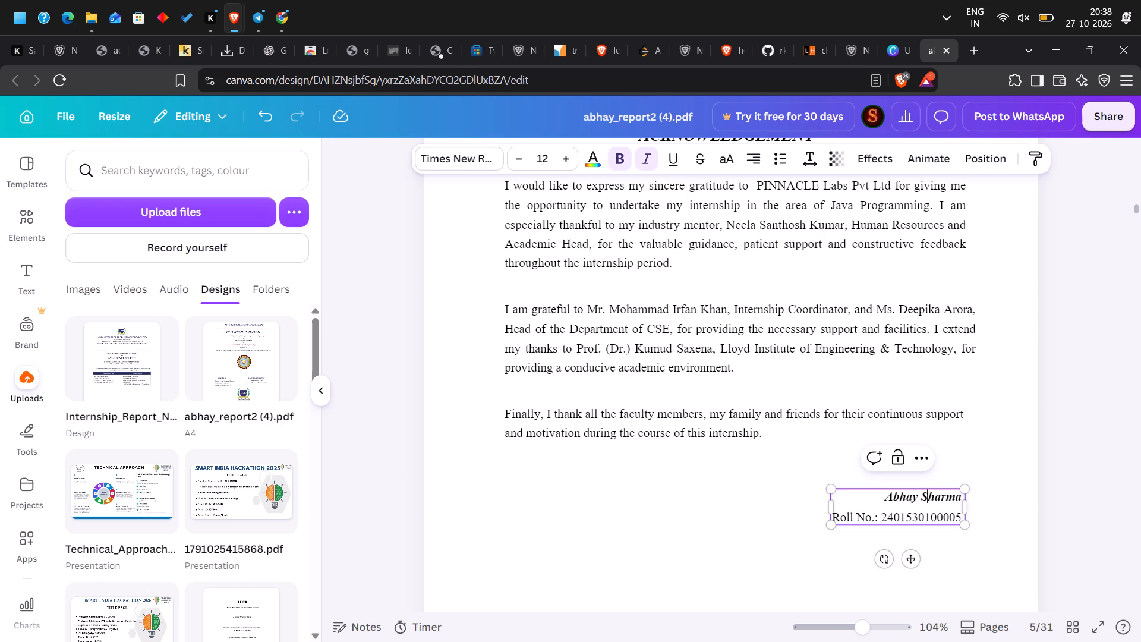
{"action": "key", "text": "Right"}
{"action": "key", "text": "Right"}
{"action": "key", "text": "Right"}
{"action": "key", "text": "Right"}
{"action": "key", "text": "Right"}
{"action": "key", "text": "BackSpace"}
{"action": "key", "text": "BackSpace"}
{"action": "key", "text": "BackSpace"}
{"action": "key", "text": "BackSpace"}
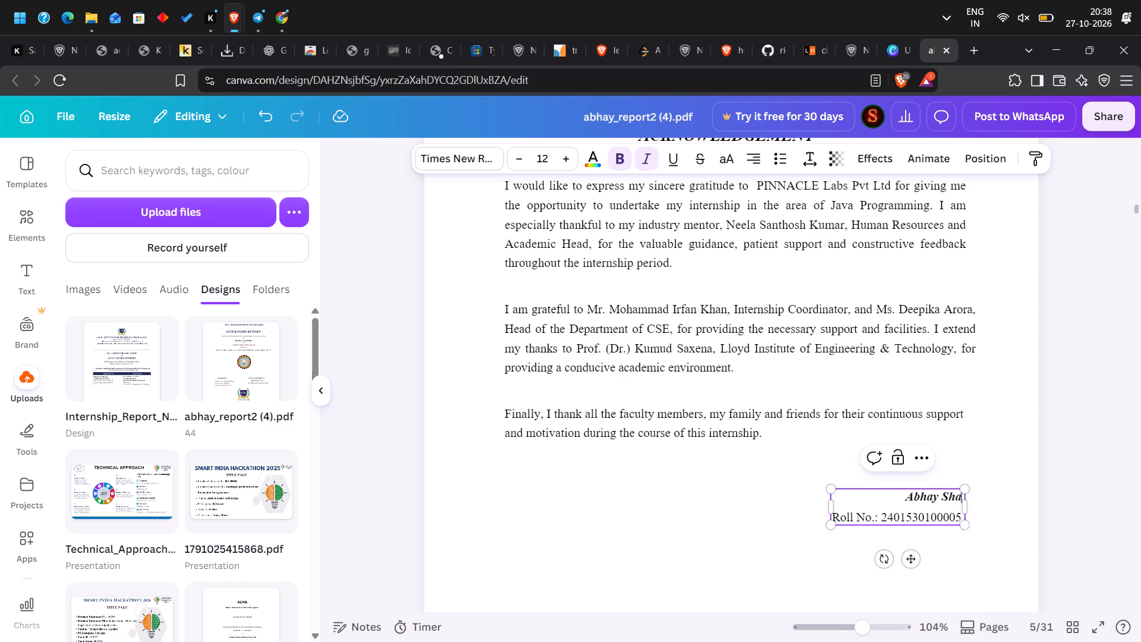
{"action": "key", "text": "BackSpace"}
{"action": "key", "text": "BackSpace"}
{"action": "key", "text": "BackSpace"}
{"action": "key", "text": "BackSpace"}
{"action": "key", "text": "BackSpace"}
{"action": "key", "text": "BackSpace"}
{"action": "key", "text": "BackSpace"}
{"action": "key", "text": "BackSpace"}
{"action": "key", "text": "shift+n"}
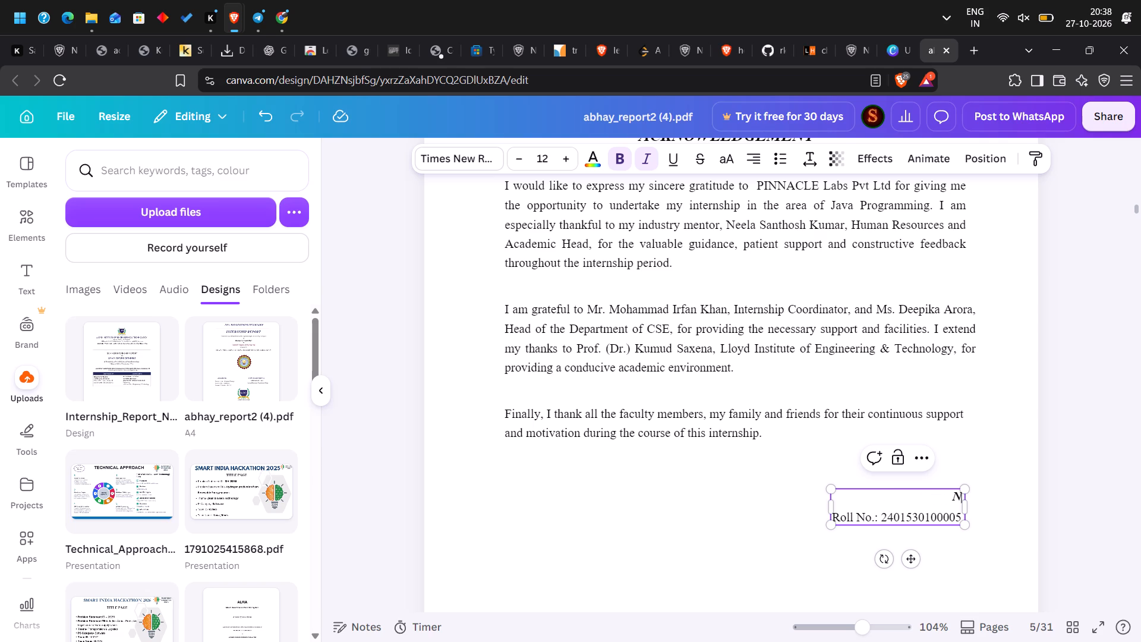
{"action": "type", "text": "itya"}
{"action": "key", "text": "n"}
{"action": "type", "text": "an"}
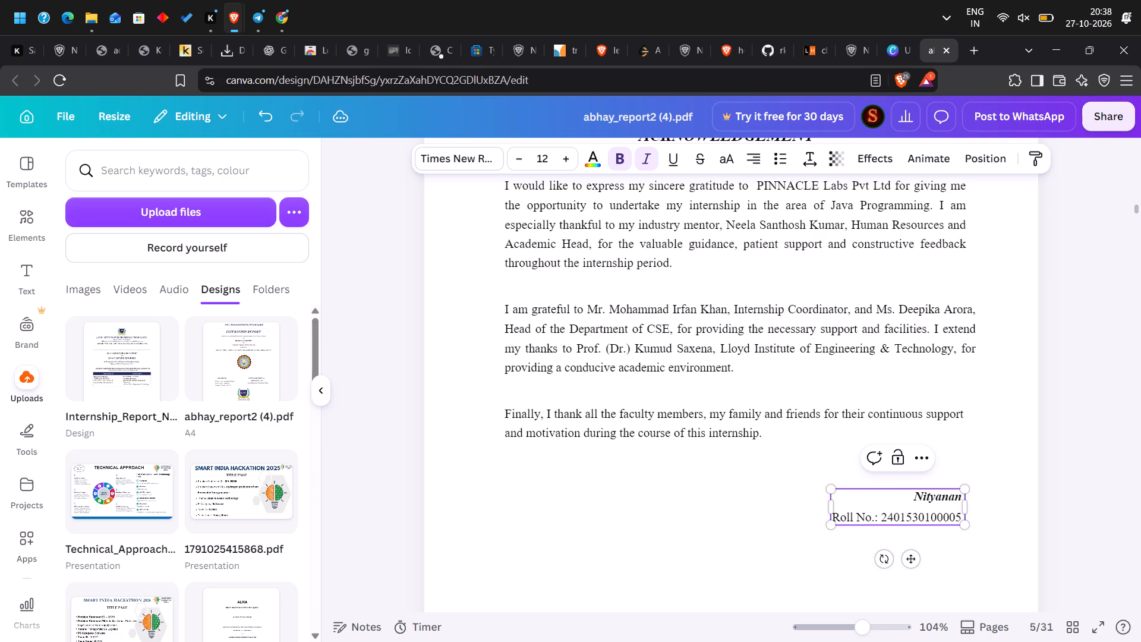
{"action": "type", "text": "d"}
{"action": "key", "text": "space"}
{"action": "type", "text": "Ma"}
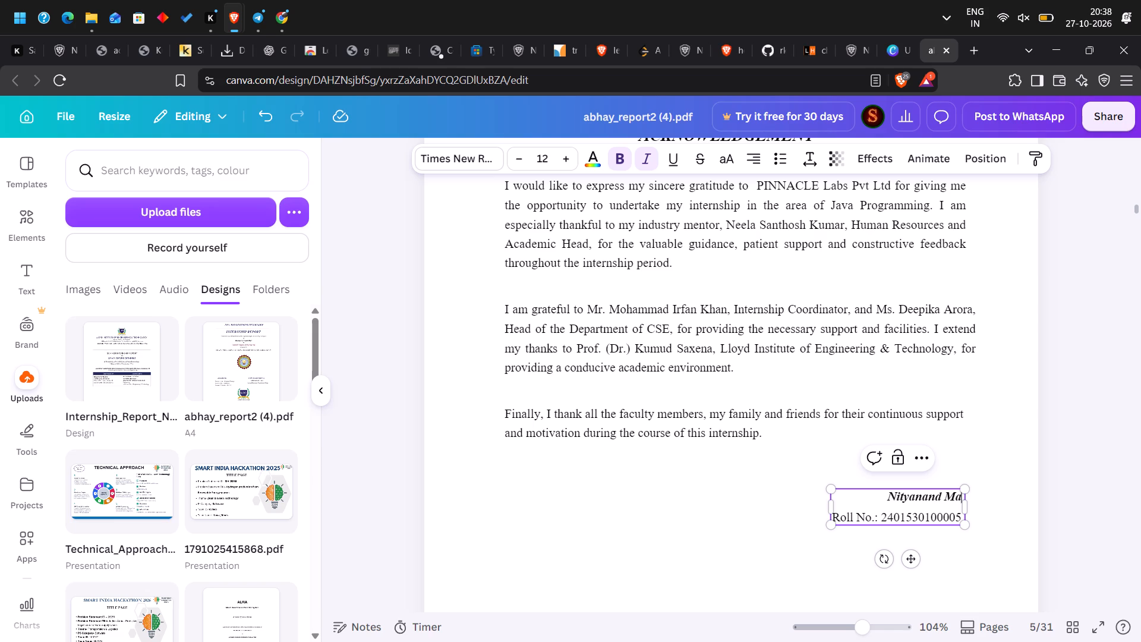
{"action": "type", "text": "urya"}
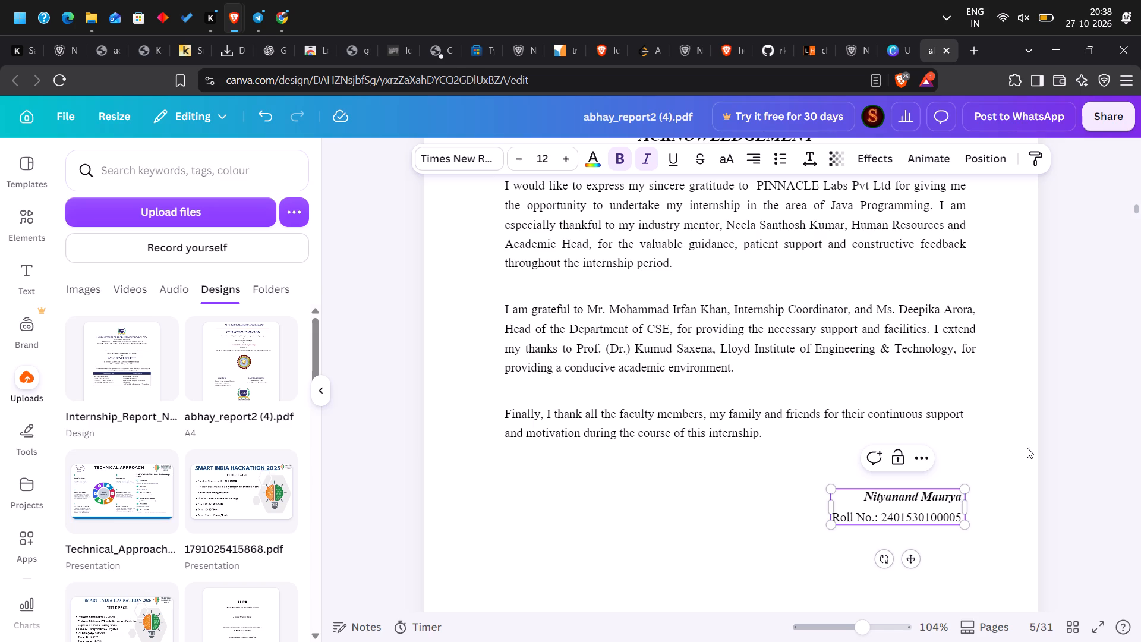
Change the ending of the roll number below the acknowledgement's student name to match the new student's roll number.
{"action": "left_click", "coordinate": [952, 517]}
{"action": "key", "text": "Right"}
{"action": "key", "text": "Right"}
{"action": "key", "text": "BackSpace"}
{"action": "key", "text": "BackSpace"}
{"action": "key", "text": "BackSpace"}
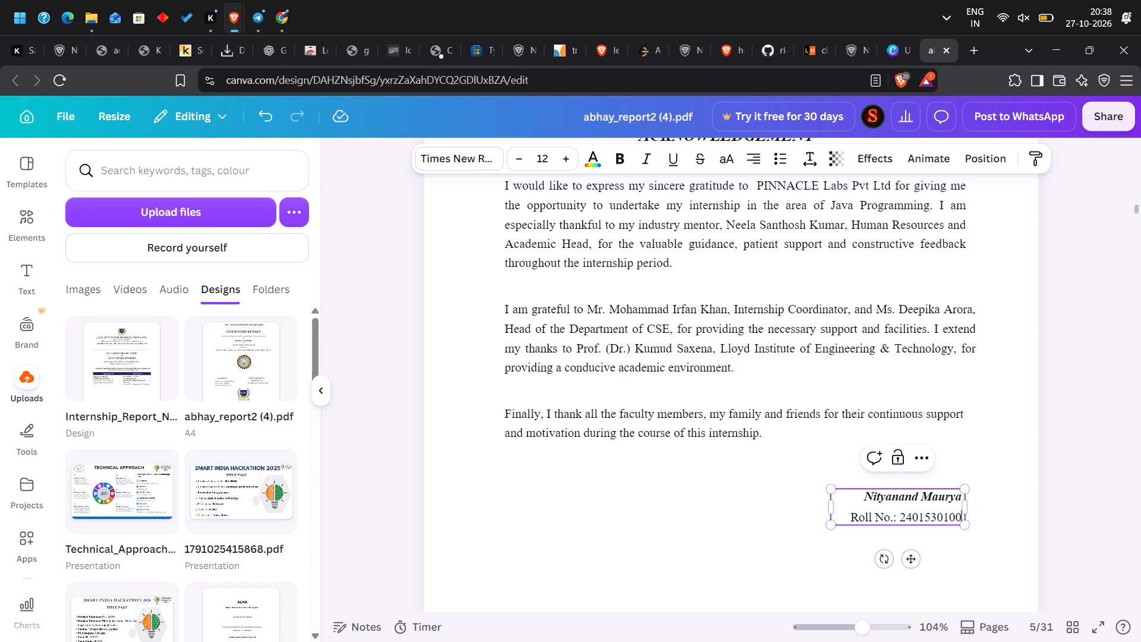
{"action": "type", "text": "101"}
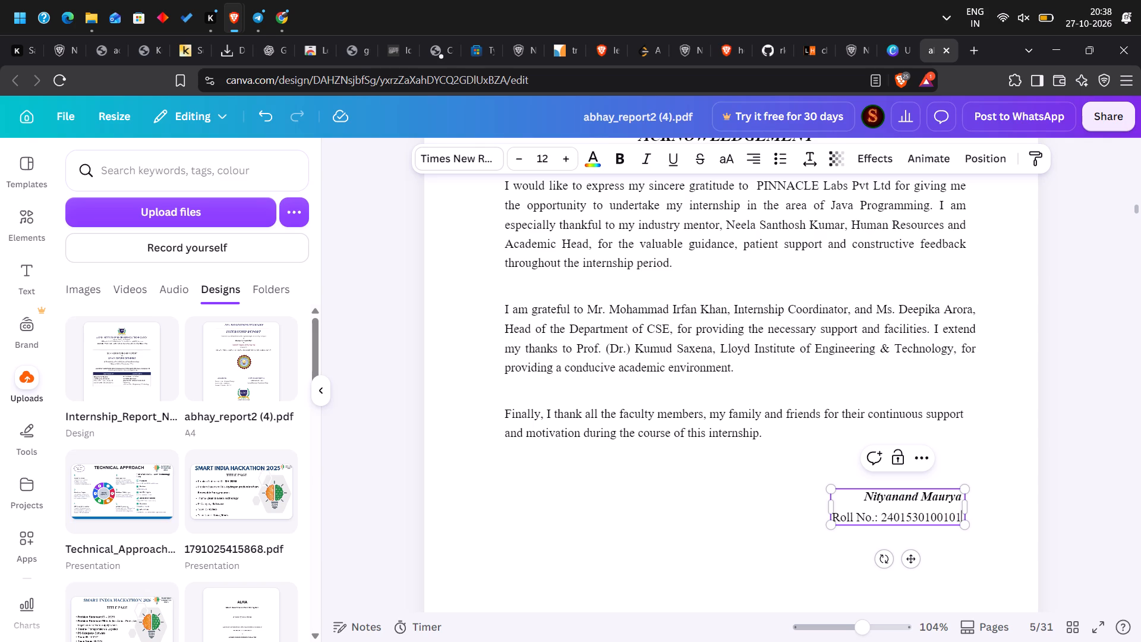
Review the abstract page for company, student and project details that still belong to the previous report.
{"action": "left_click", "coordinate": [1004, 478]}
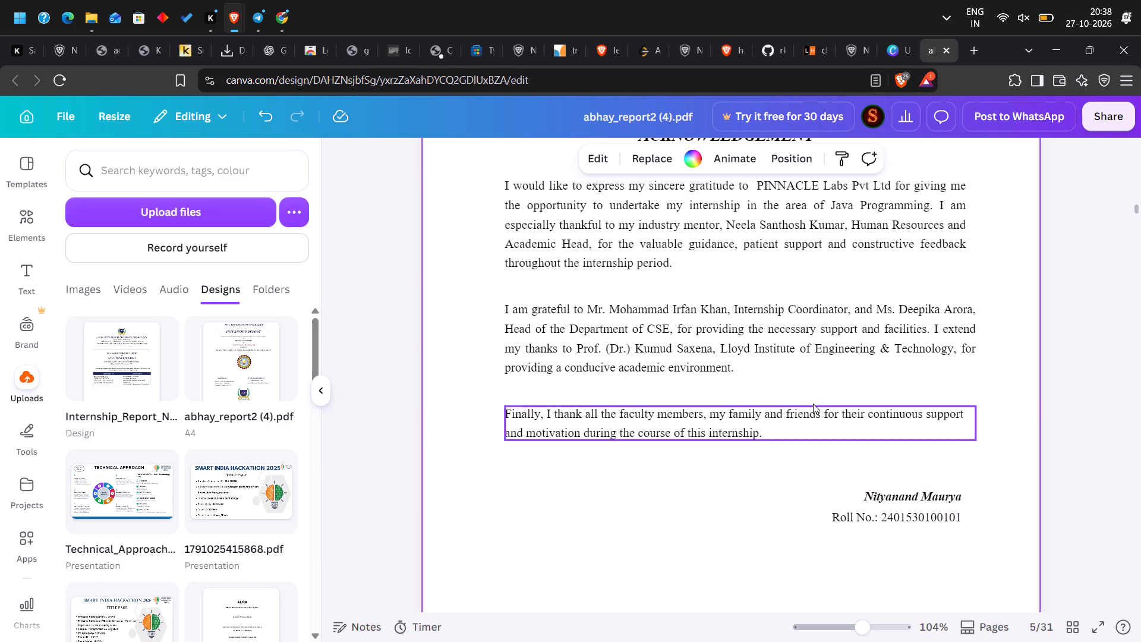
{"action": "scroll", "coordinate": [724, 517], "scroll_direction": "down", "scroll_amount": 2}
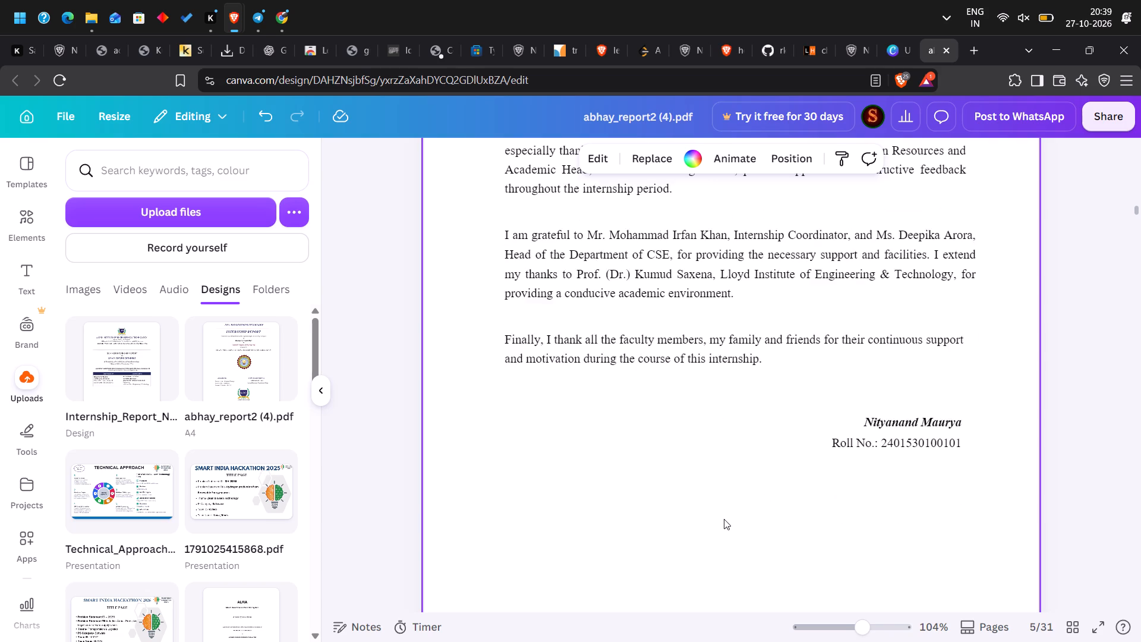
{"action": "scroll", "coordinate": [724, 519], "scroll_direction": "down", "scroll_amount": 8}
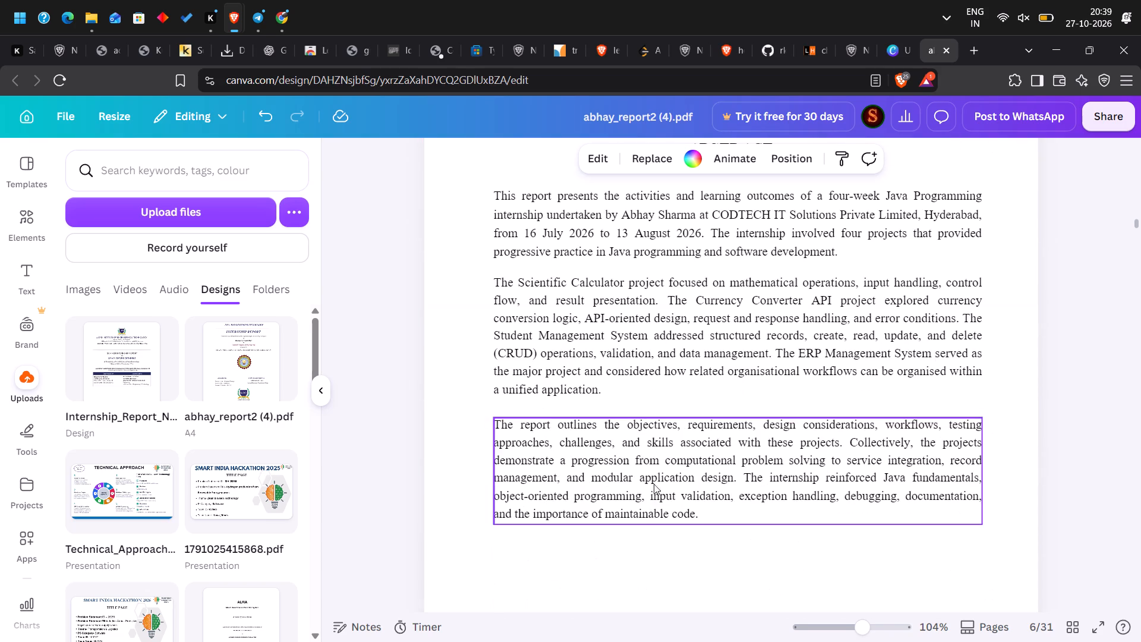
{"action": "scroll", "coordinate": [683, 326], "scroll_direction": "up", "scroll_amount": 1}
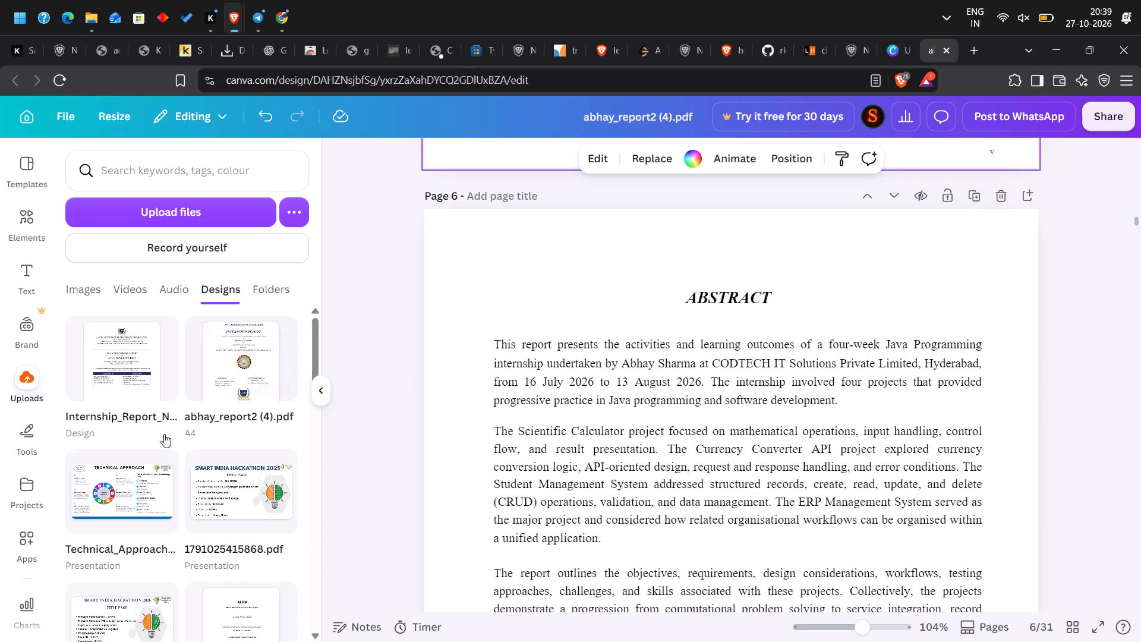
Switch to Chrome and copy all abstract paragraphs, including the keywords, from page 5 of the new student's internship report PDF.
{"action": "left_click", "coordinate": [284, 11]}
{"action": "scroll", "coordinate": [707, 412], "scroll_direction": "down", "scroll_amount": 8}
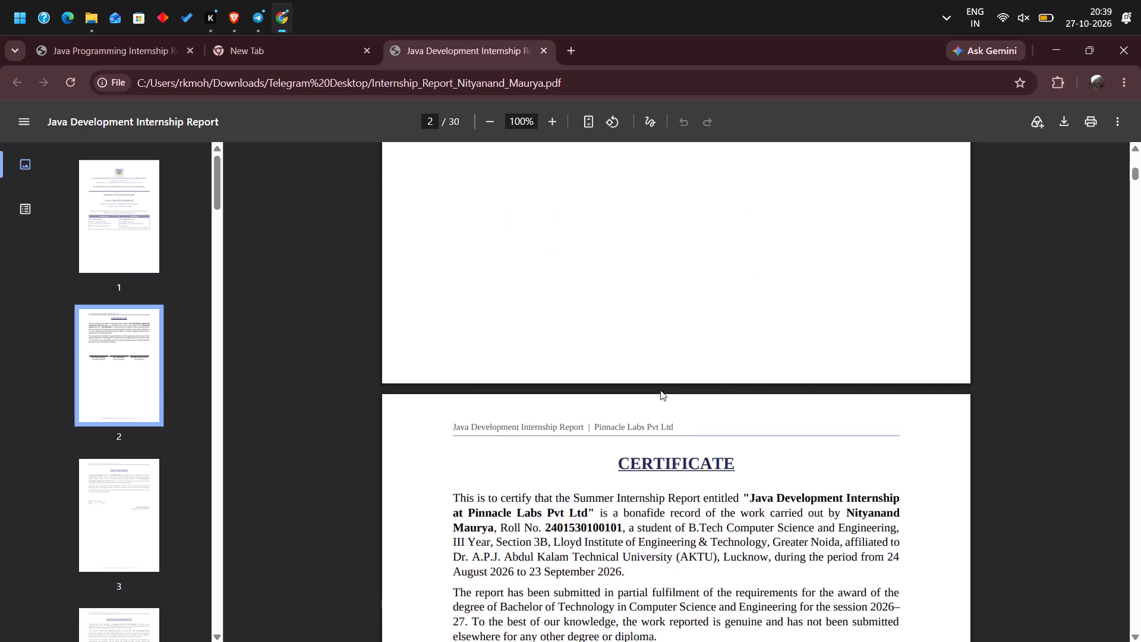
{"action": "scroll", "coordinate": [660, 390], "scroll_direction": "down", "scroll_amount": 18}
{"action": "scroll", "coordinate": [660, 388], "scroll_direction": "down", "scroll_amount": 9}
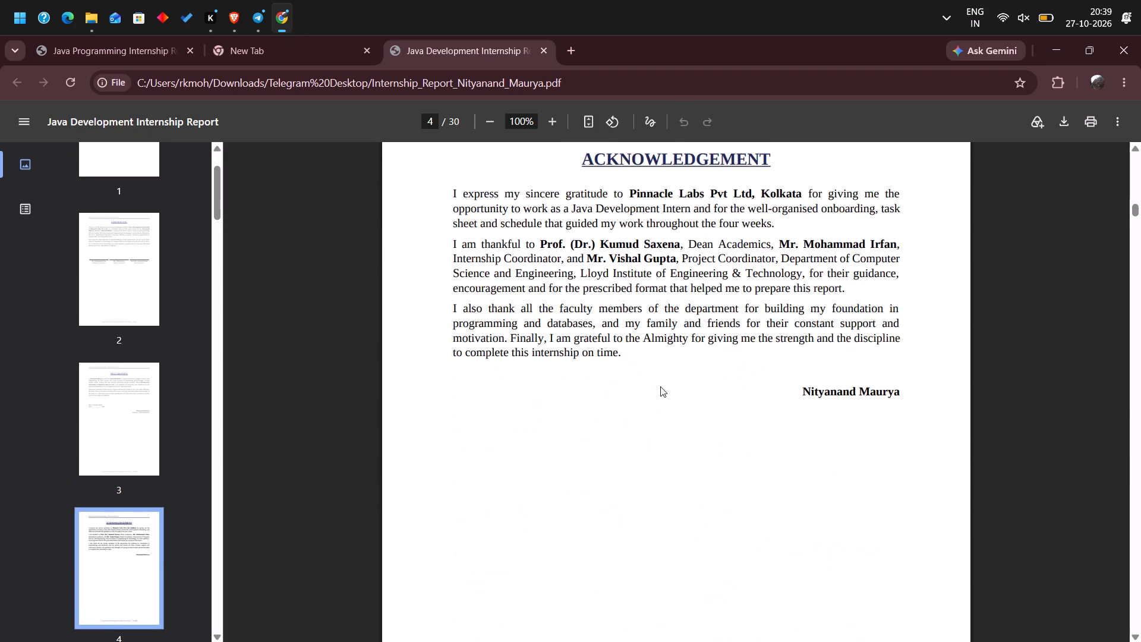
{"action": "scroll", "coordinate": [660, 386], "scroll_direction": "down", "scroll_amount": 7}
{"action": "scroll", "coordinate": [660, 385], "scroll_direction": "up", "scroll_amount": 4}
{"action": "scroll", "coordinate": [660, 385], "scroll_direction": "down", "scroll_amount": 9}
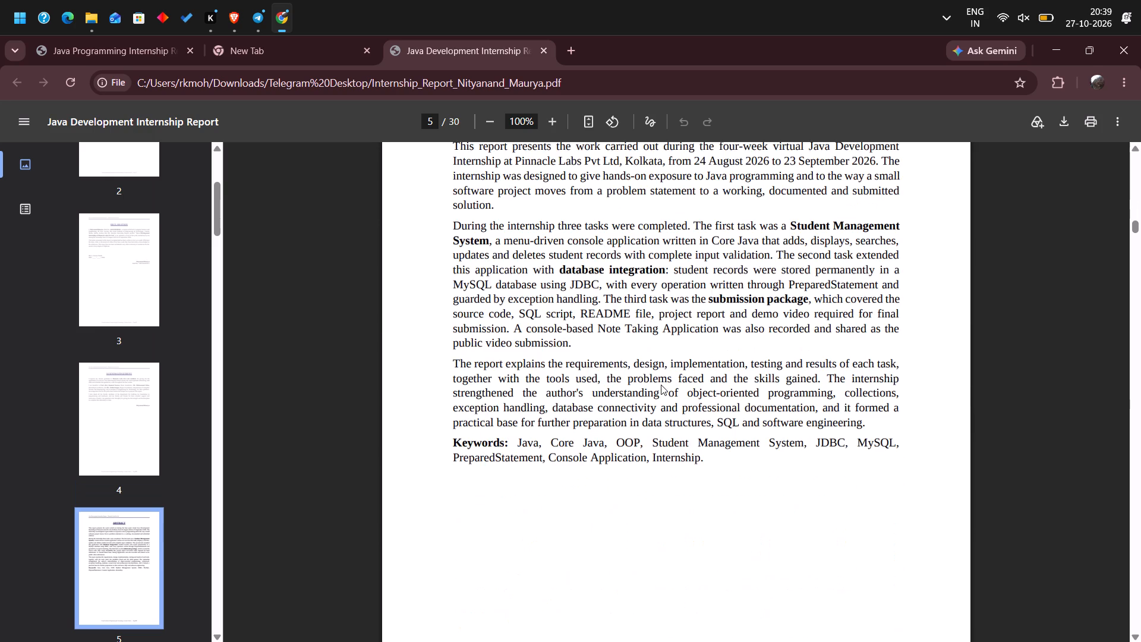
{"action": "scroll", "coordinate": [661, 384], "scroll_direction": "up", "scroll_amount": 2}
{"action": "scroll", "coordinate": [665, 402], "scroll_direction": "down", "scroll_amount": 2}
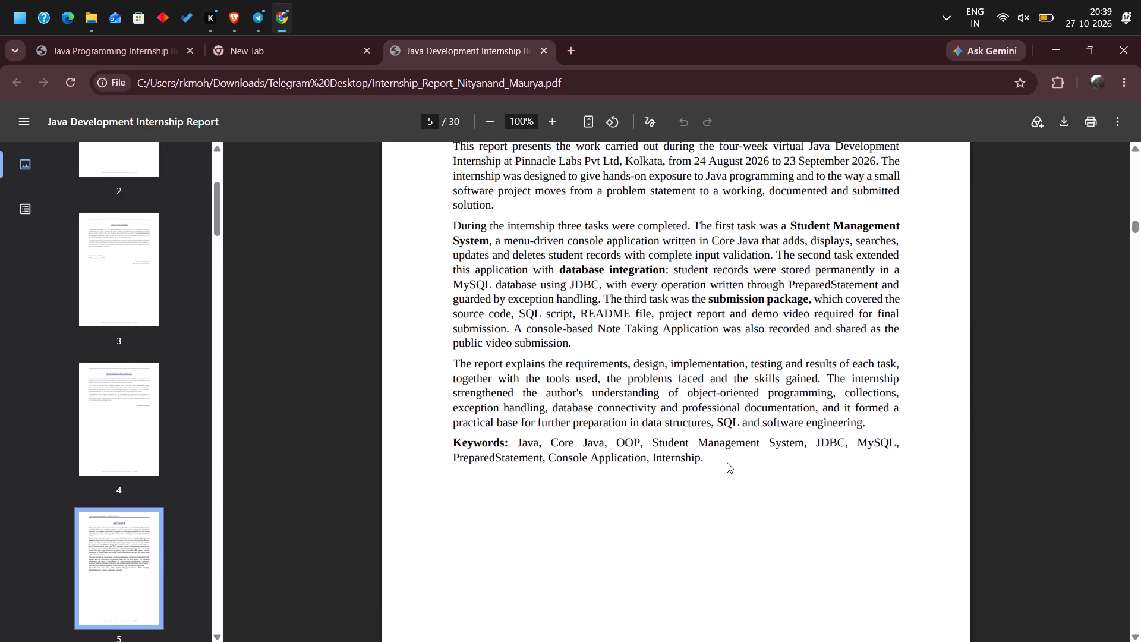
{"action": "left_click_drag", "start_coordinate": [727, 467], "coordinate": [470, 335]}
{"action": "left_click", "coordinate": [696, 469]}
{"action": "left_click_drag", "start_coordinate": [698, 458], "coordinate": [458, 156]}
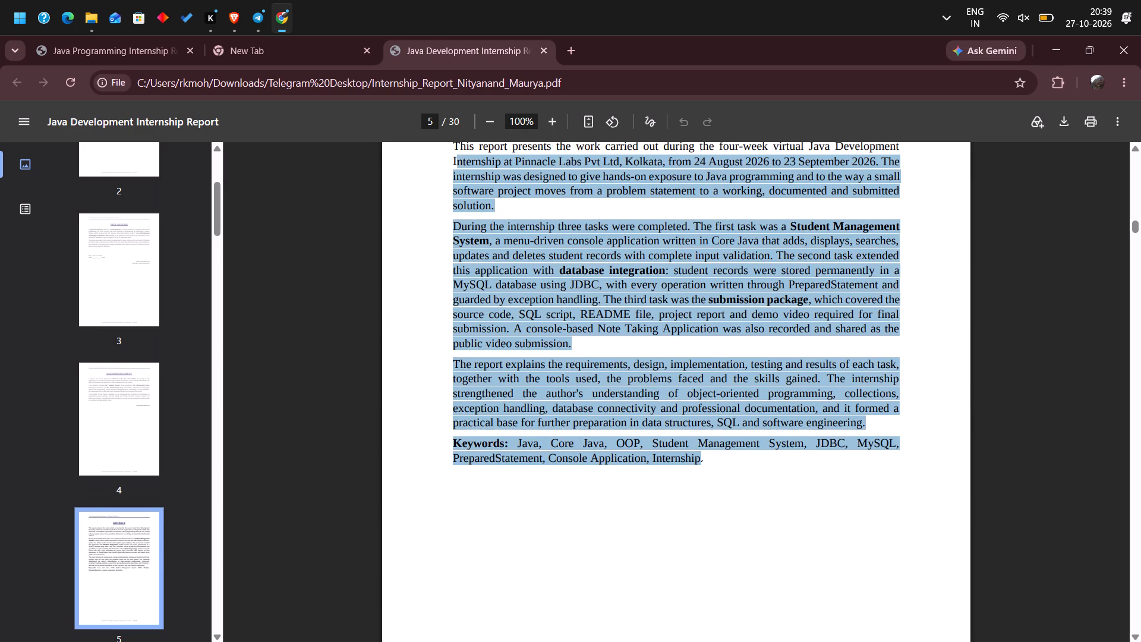
{"action": "left_click_drag", "start_coordinate": [458, 156], "coordinate": [471, 221]}
{"action": "right_click", "coordinate": [471, 221]}
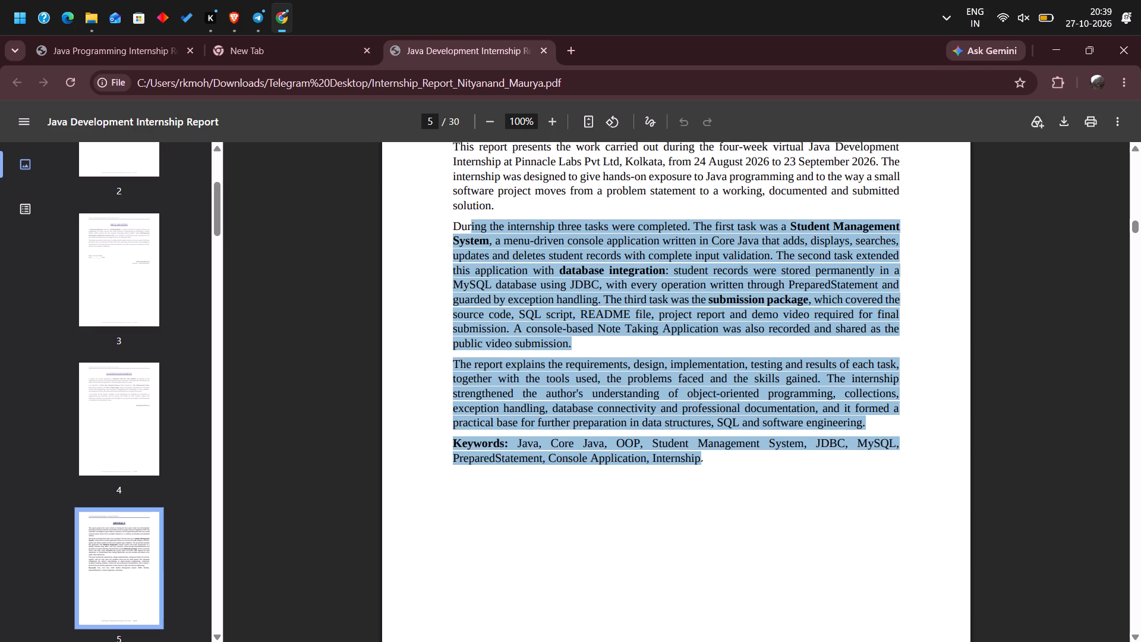
{"action": "left_click_drag", "start_coordinate": [471, 221], "coordinate": [447, 222]}
{"action": "scroll", "coordinate": [471, 221], "scroll_direction": "up", "scroll_amount": 1}
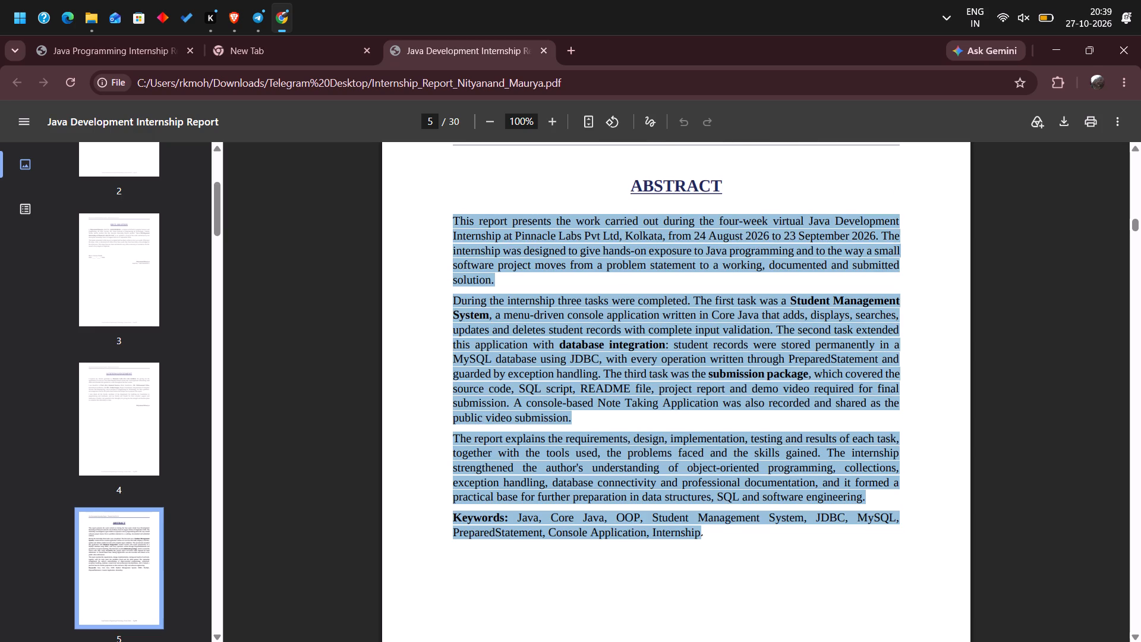
{"action": "key", "text": "ctrl+c"}
Switch back to the Canva report in Brave and replace the abstract's first paragraph on page 6 with the copied text.
{"action": "key", "text": "alt+Tab"}
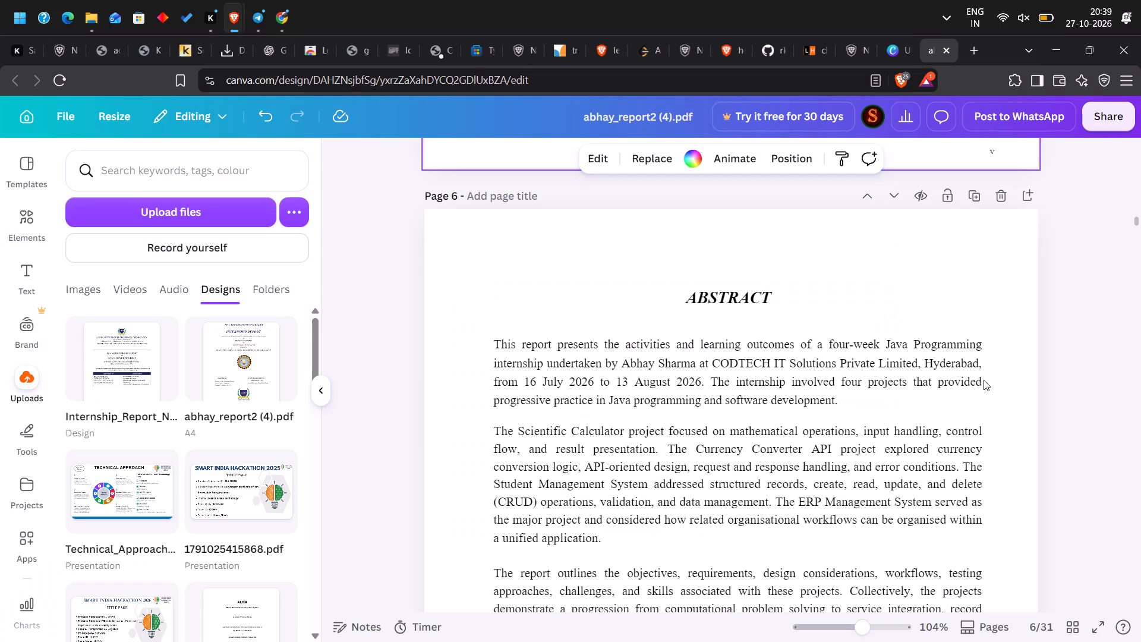
{"action": "left_click", "coordinate": [499, 337]}
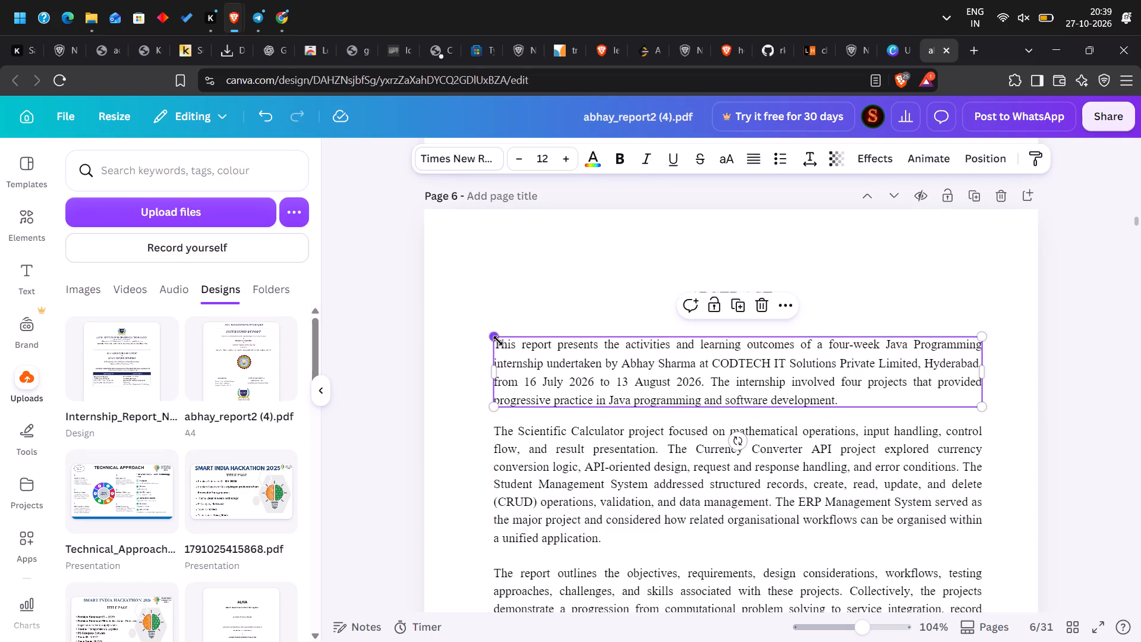
{"action": "left_click", "coordinate": [493, 279]}
{"action": "left_click", "coordinate": [505, 347]}
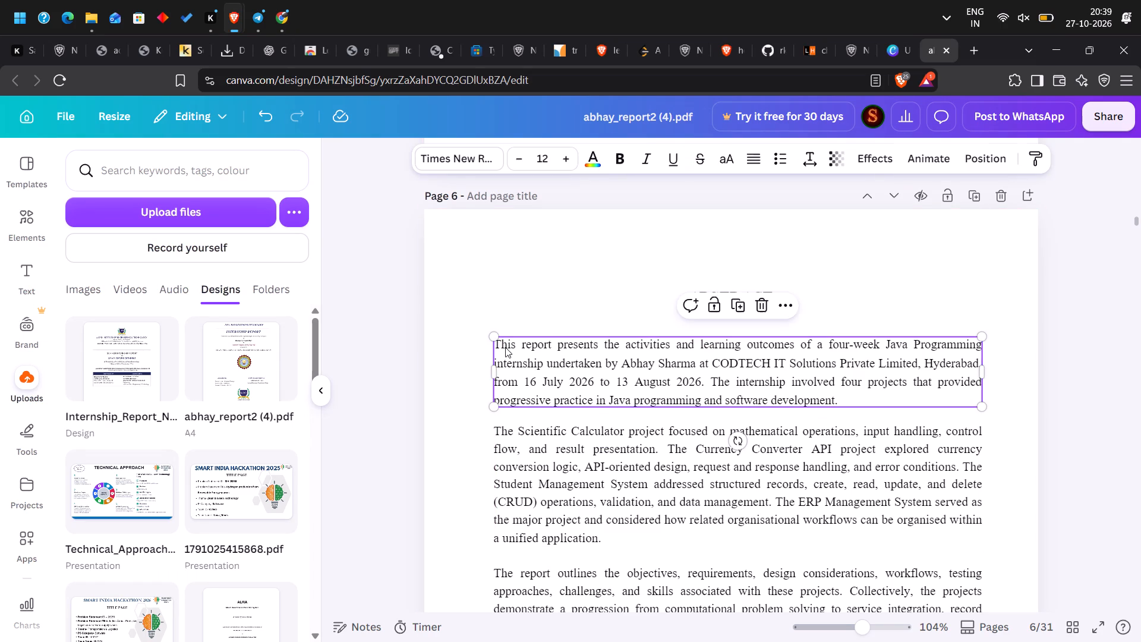
{"action": "double_click", "coordinate": [500, 340]}
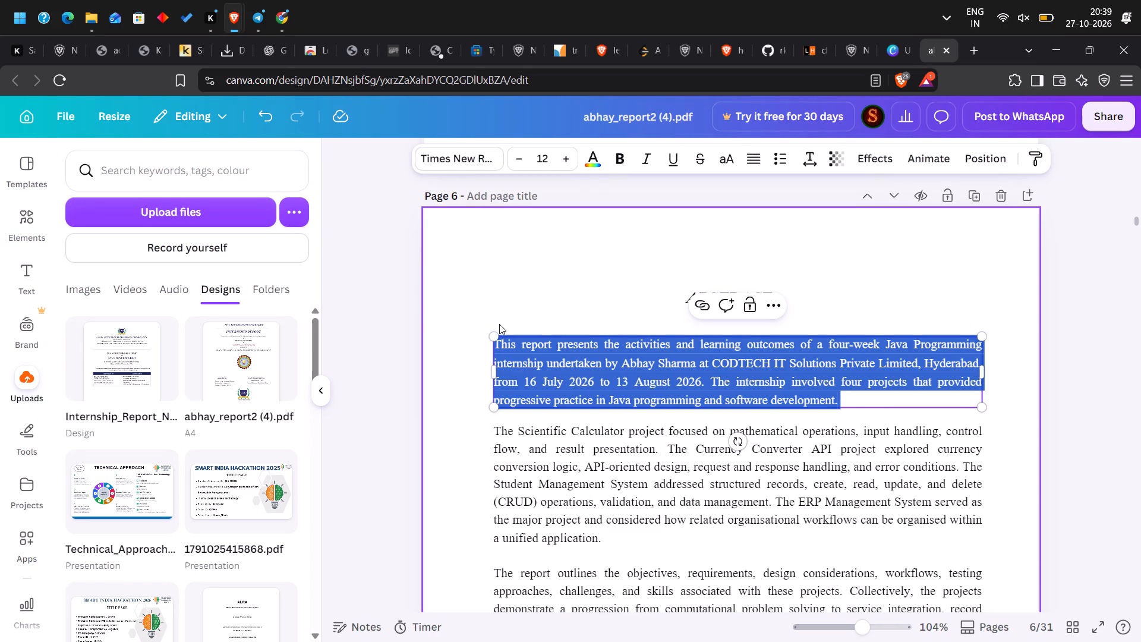
{"action": "key", "text": "ctrl+v"}
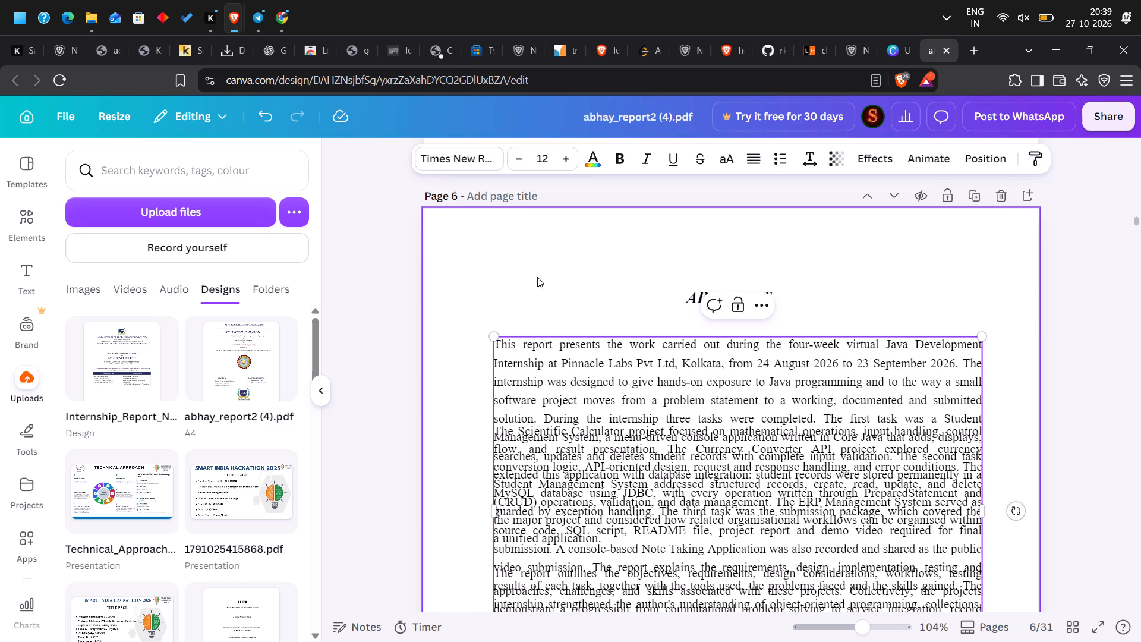
Delete the previous report's two remaining abstract paragraphs, starting "The Scientific Calculator project" and "The report outlines the objectives".
{"action": "left_click", "coordinate": [538, 279]}
{"action": "left_click", "coordinate": [508, 492]}
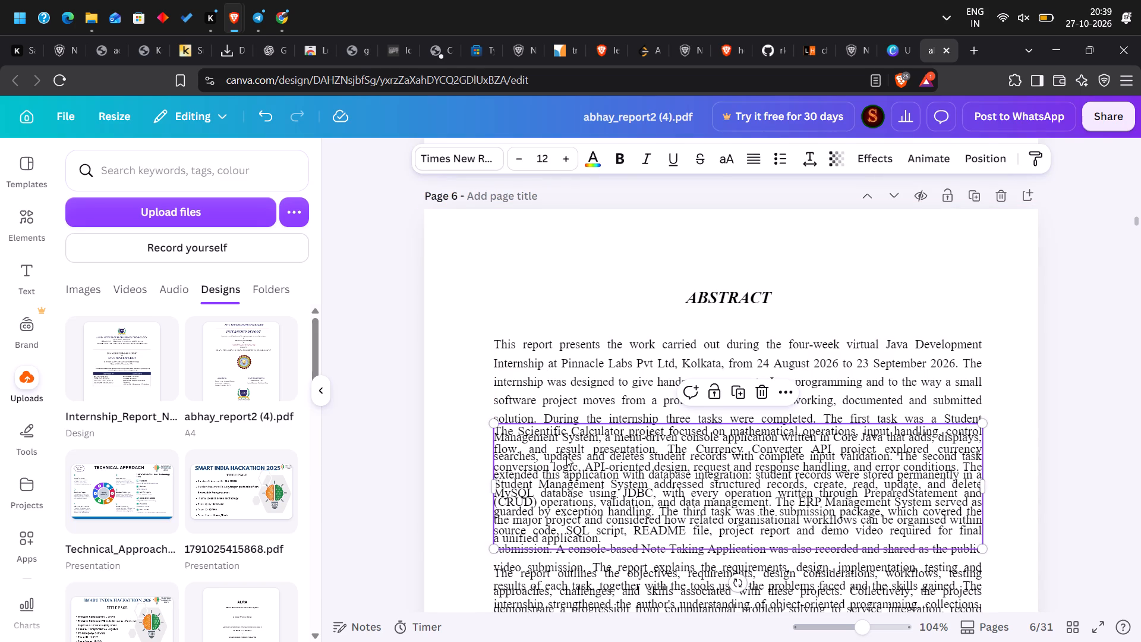
{"action": "key", "text": "Delete"}
{"action": "scroll", "coordinate": [594, 516], "scroll_direction": "down", "scroll_amount": 3}
{"action": "scroll", "coordinate": [590, 365], "scroll_direction": "up", "scroll_amount": 1}
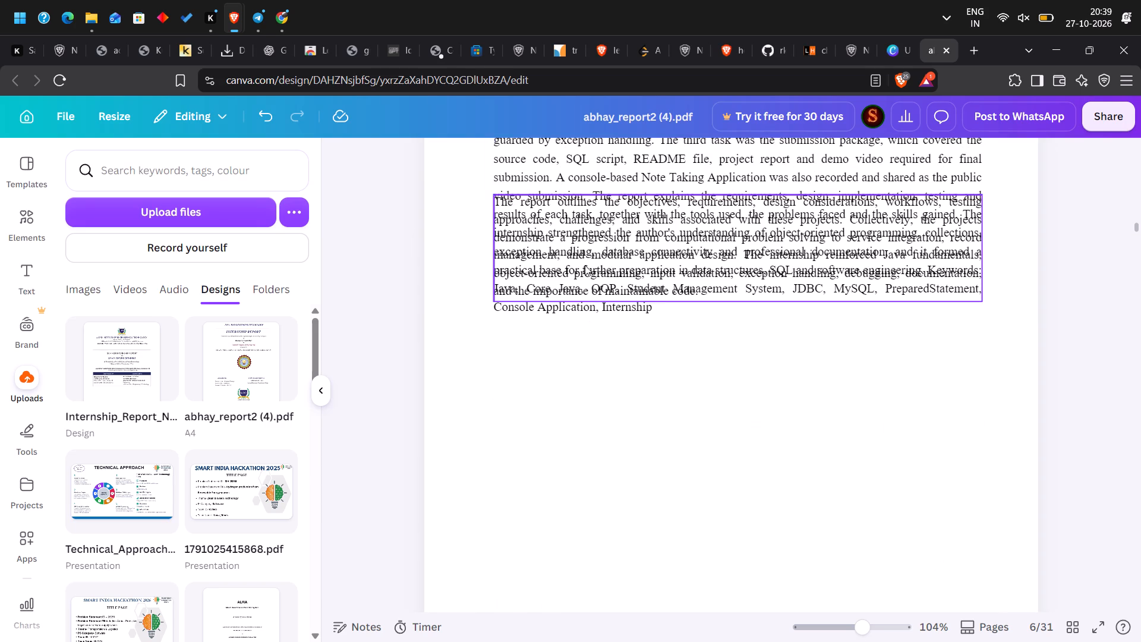
{"action": "left_click", "coordinate": [585, 209]}
{"action": "key", "text": "Delete"}
{"action": "left_click", "coordinate": [626, 523]}
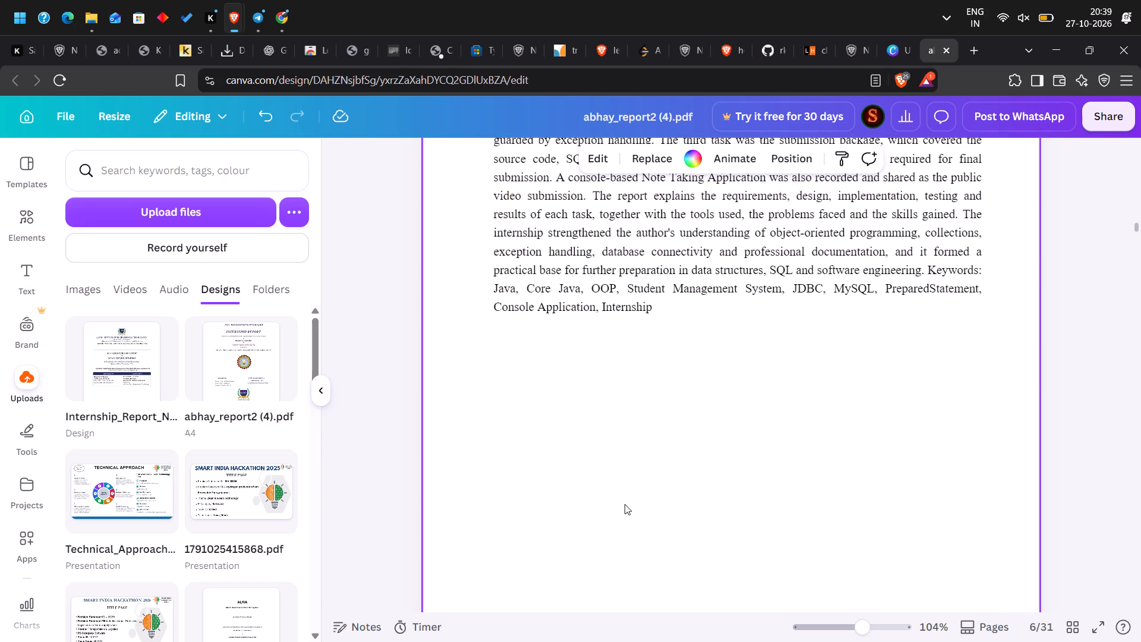
Start a new line in the abstract after the sentence ending "three tasks were completed.".
{"action": "scroll", "coordinate": [646, 554], "scroll_direction": "up", "scroll_amount": 4}
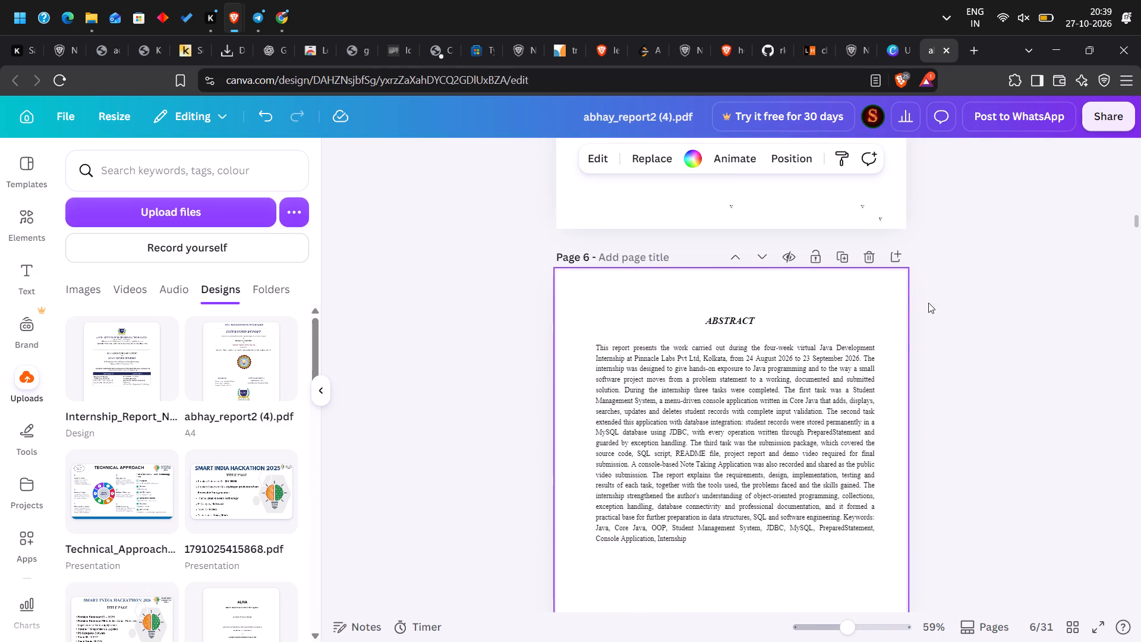
{"action": "left_click", "coordinate": [882, 320]}
{"action": "left_click", "coordinate": [755, 429]}
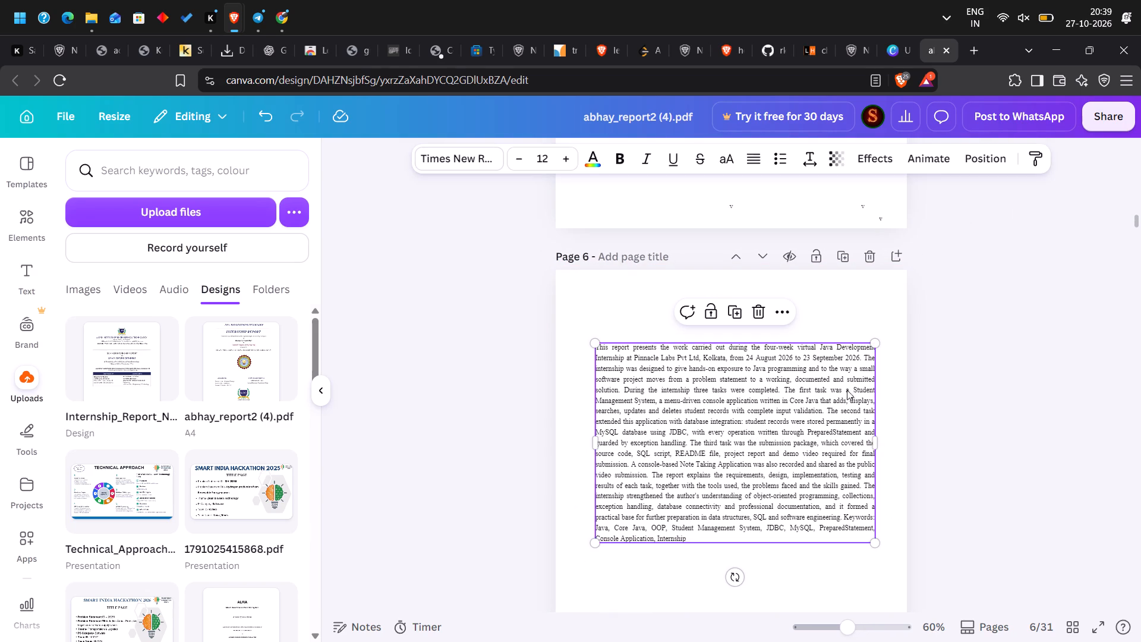
{"action": "left_click", "coordinate": [764, 379]}
{"action": "left_click", "coordinate": [779, 389]}
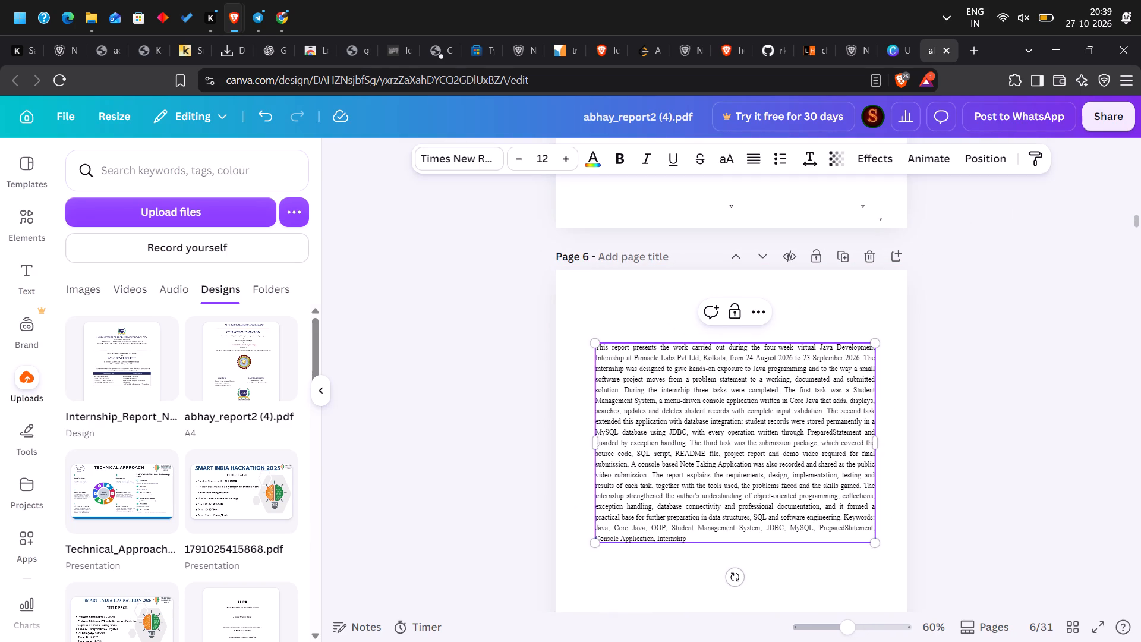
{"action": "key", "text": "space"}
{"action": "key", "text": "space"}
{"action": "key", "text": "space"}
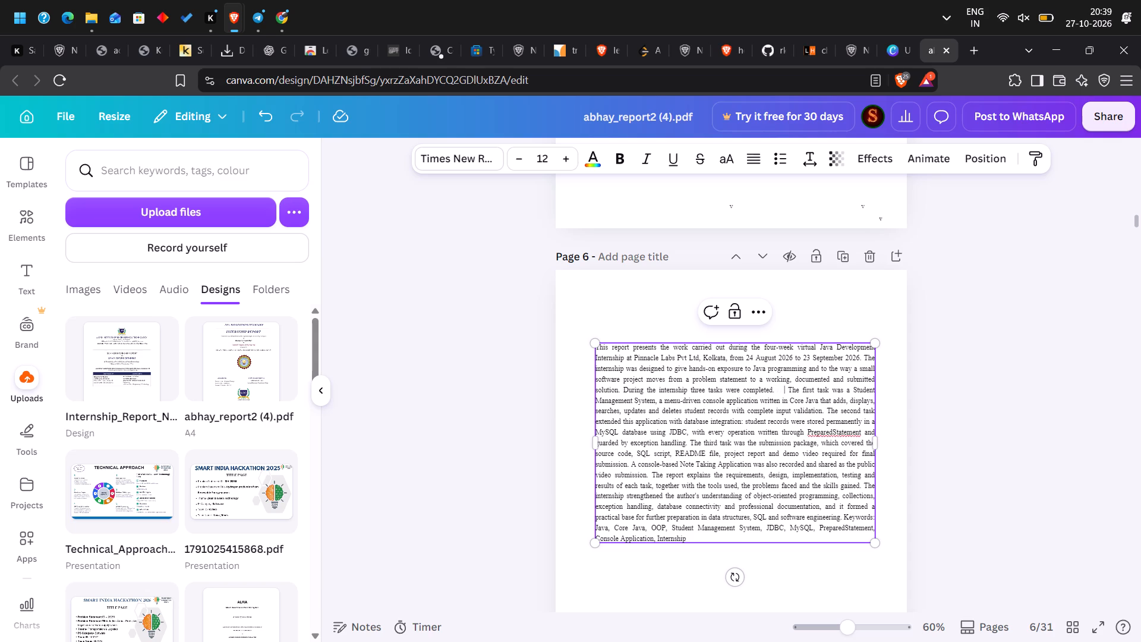
{"action": "key", "text": "Return"}
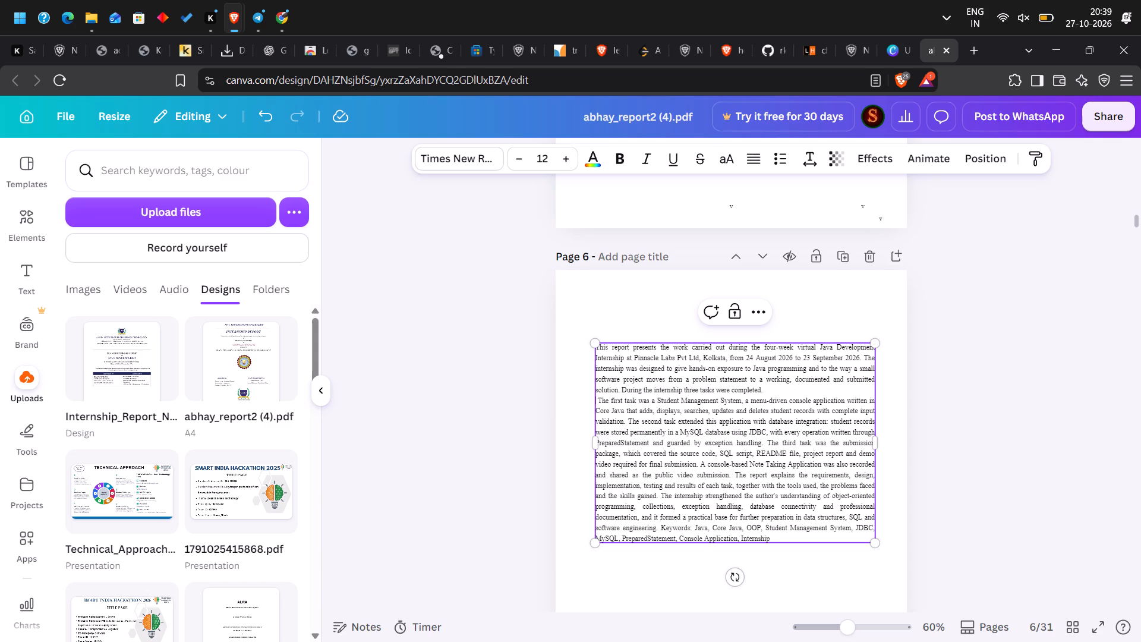
Separate the abstract text starting "The third task was the submission package" into its own paragraph with a blank line above.
{"action": "left_click", "coordinate": [762, 444]}
{"action": "left_click", "coordinate": [767, 443]}
{"action": "key", "text": "Return"}
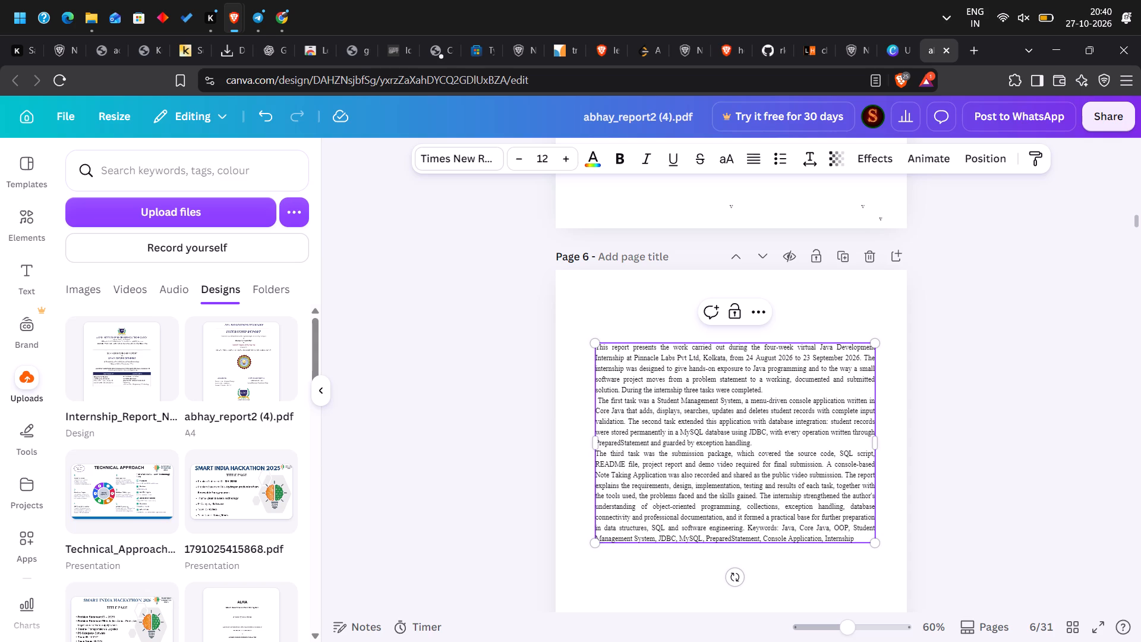
{"action": "key", "text": "Return"}
{"action": "left_click_drag", "start_coordinate": [767, 444], "coordinate": [765, 470]}
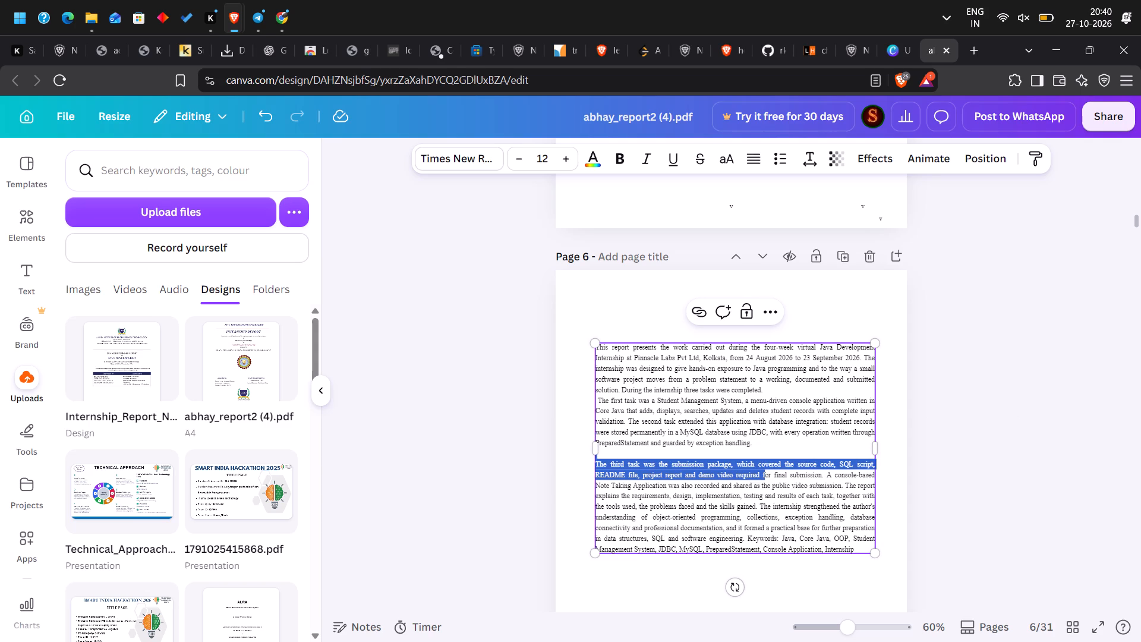
{"action": "left_click", "coordinate": [805, 608]}
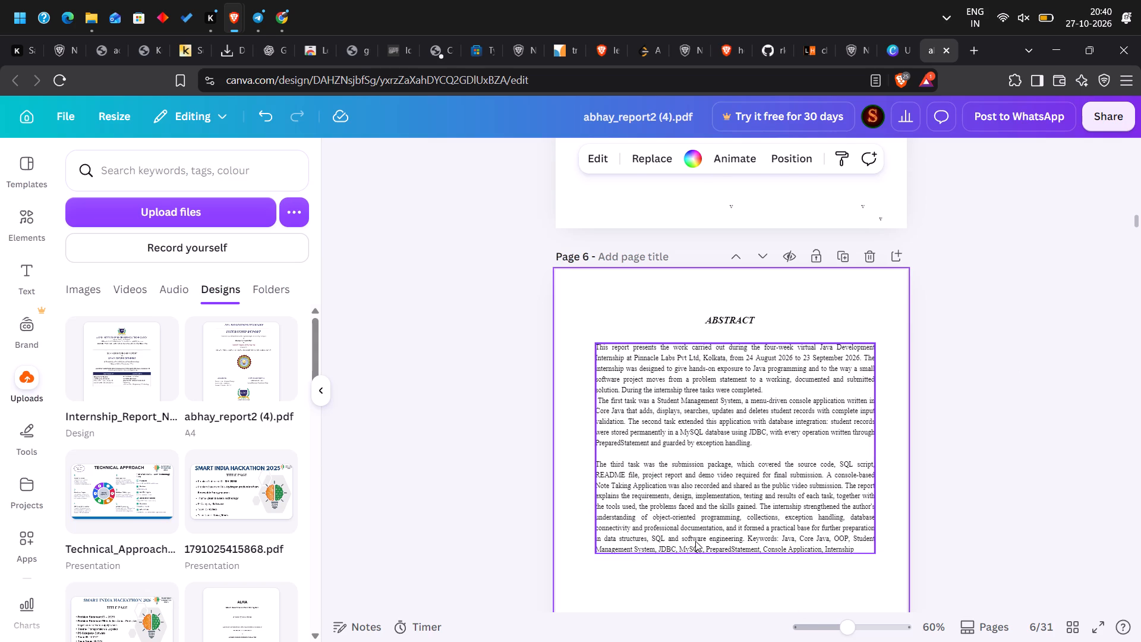
{"action": "left_click", "coordinate": [1069, 303]}
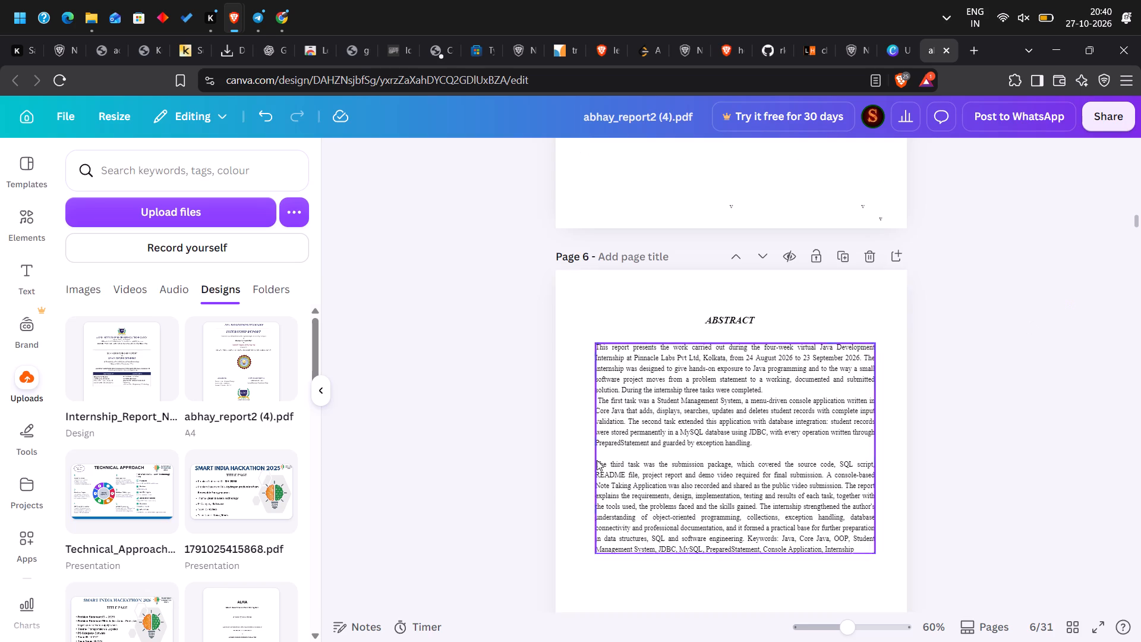
Enlarge the abstract text box proportionally by its lower corner, scaling the text to about size 12.6.
{"action": "left_click", "coordinate": [653, 445]}
{"action": "left_click_drag", "start_coordinate": [873, 552], "coordinate": [881, 558]}
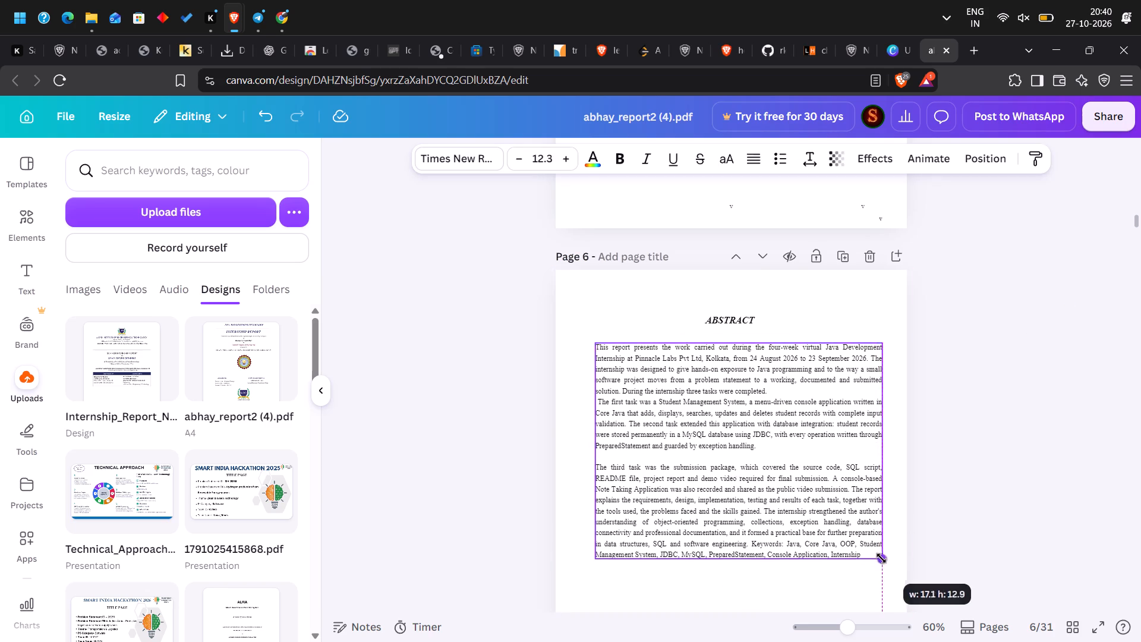
{"action": "left_click_drag", "start_coordinate": [881, 558], "coordinate": [886, 566]}
{"action": "left_click", "coordinate": [1140, 321]}
{"action": "scroll", "coordinate": [664, 465], "scroll_direction": "up", "scroll_amount": 2}
{"action": "scroll", "coordinate": [663, 465], "scroll_direction": "down", "scroll_amount": 3}
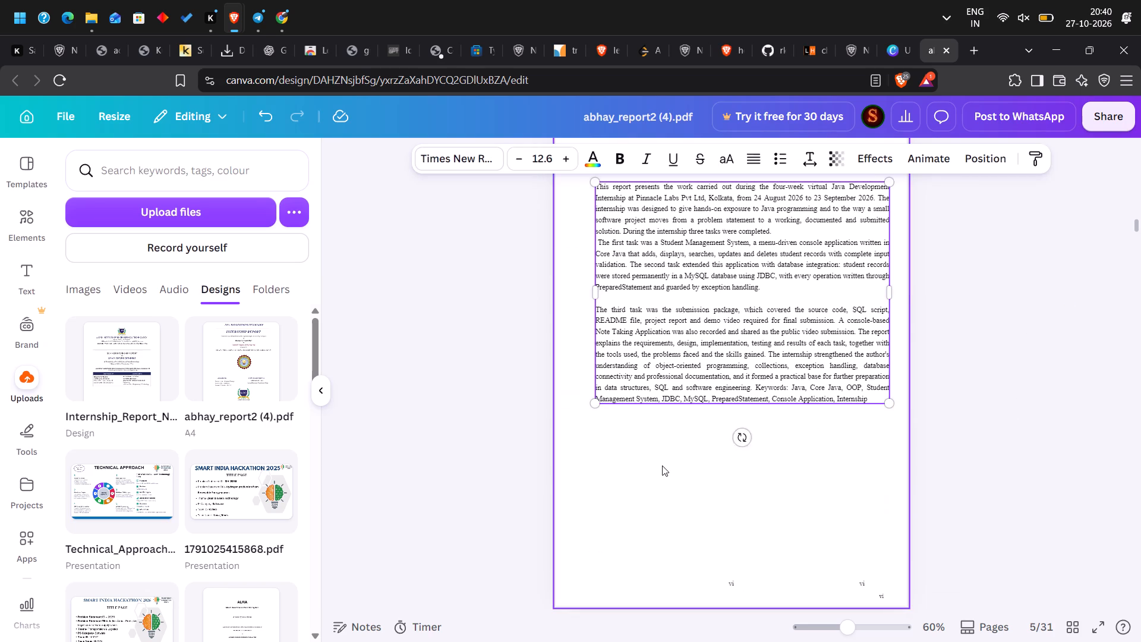
{"action": "left_click", "coordinate": [532, 424]}
Check the revised abstract page's layout against the acknowledgement page before it and the table of contents after it.
{"action": "scroll", "coordinate": [605, 390], "scroll_direction": "up", "scroll_amount": 5}
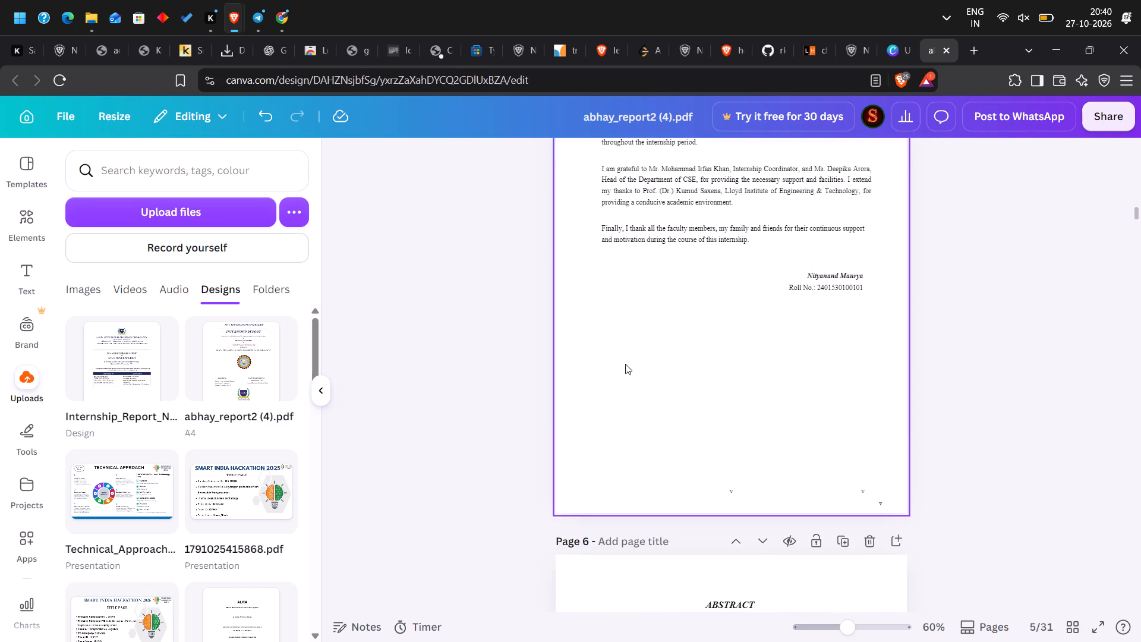
{"action": "scroll", "coordinate": [625, 364], "scroll_direction": "up", "scroll_amount": 1}
{"action": "scroll", "coordinate": [623, 361], "scroll_direction": "down", "scroll_amount": 3}
{"action": "scroll", "coordinate": [623, 361], "scroll_direction": "up", "scroll_amount": 3}
{"action": "scroll", "coordinate": [622, 360], "scroll_direction": "down", "scroll_amount": 5}
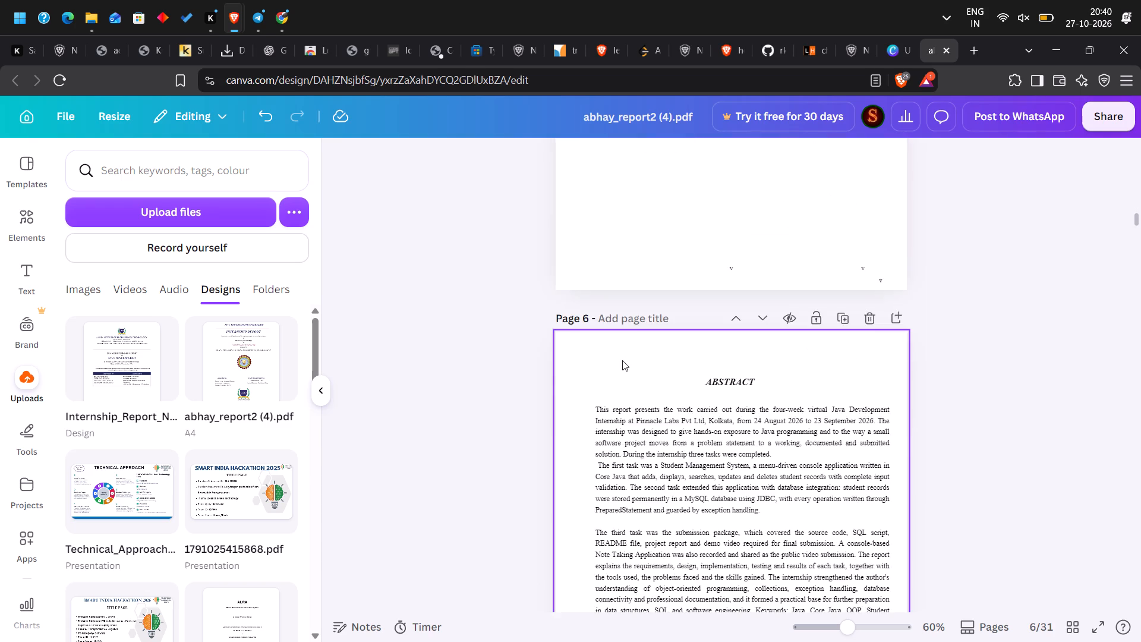
{"action": "scroll", "coordinate": [617, 350], "scroll_direction": "down", "scroll_amount": 8}
{"action": "scroll", "coordinate": [616, 347], "scroll_direction": "up", "scroll_amount": 4}
{"action": "scroll", "coordinate": [616, 347], "scroll_direction": "down", "scroll_amount": 1}
{"action": "scroll", "coordinate": [616, 347], "scroll_direction": "up", "scroll_amount": 2}
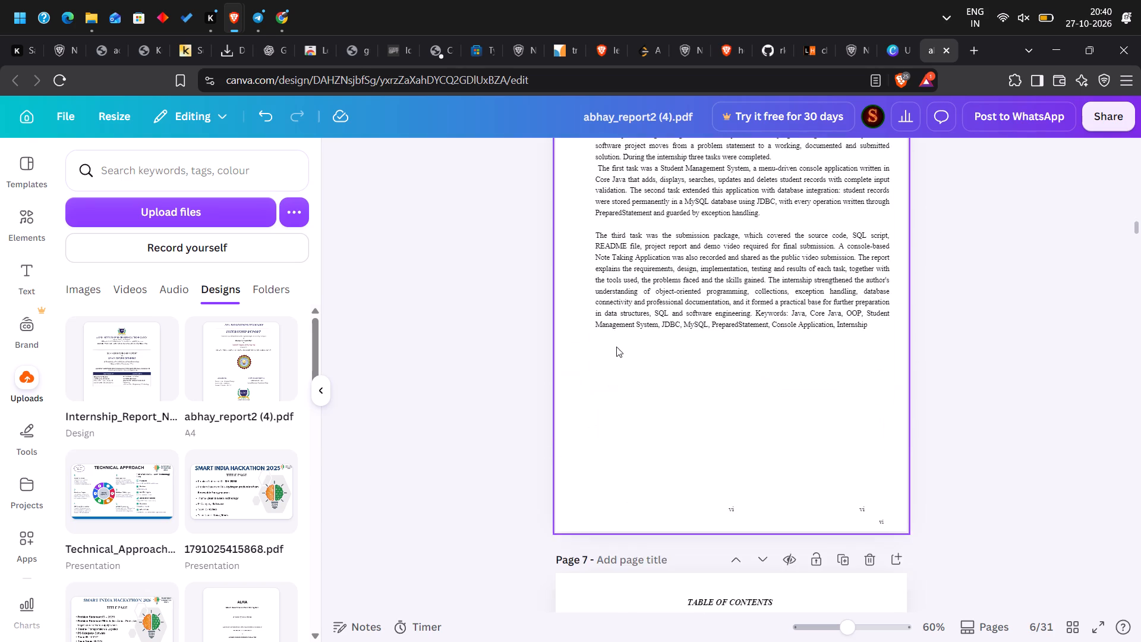
Review the report's front pages, from the certificate page through the declaration, acknowledgement and abstract to the table of contents.
{"action": "scroll", "coordinate": [616, 347], "scroll_direction": "up", "scroll_amount": 19}
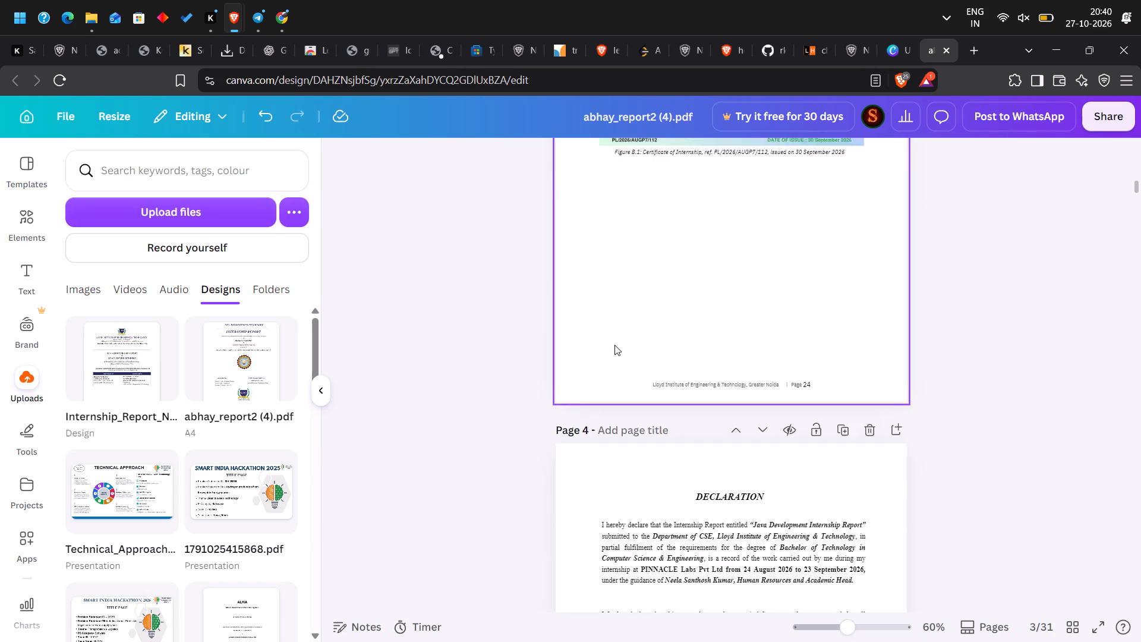
{"action": "scroll", "coordinate": [614, 344], "scroll_direction": "up", "scroll_amount": 4}
{"action": "scroll", "coordinate": [614, 344], "scroll_direction": "down", "scroll_amount": 10}
{"action": "scroll", "coordinate": [614, 343], "scroll_direction": "up", "scroll_amount": 11}
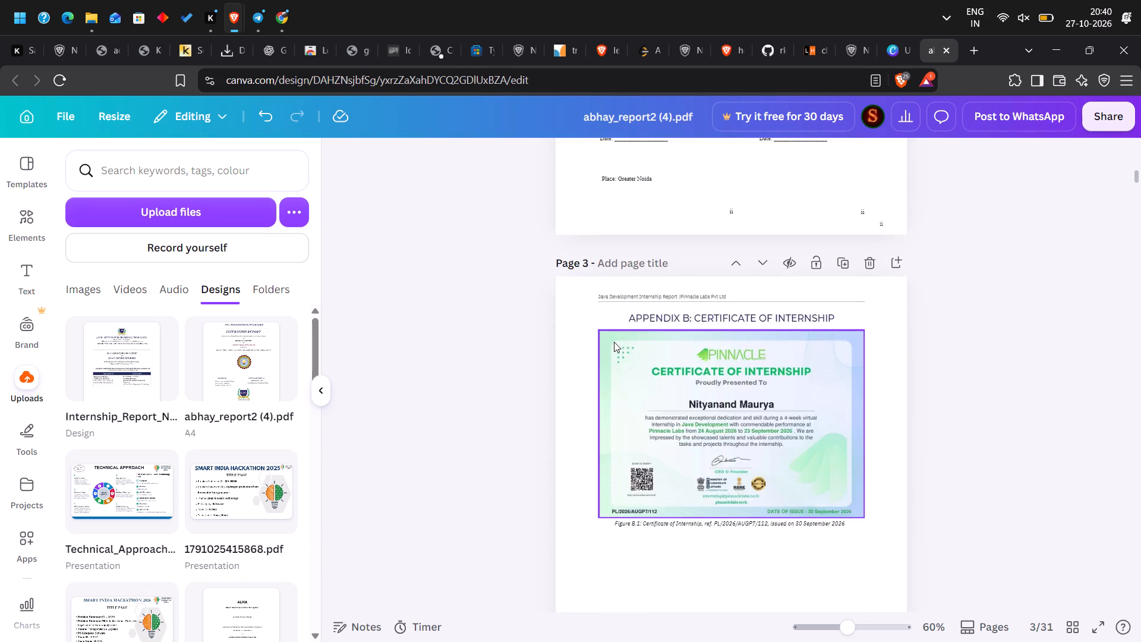
{"action": "scroll", "coordinate": [614, 342], "scroll_direction": "up", "scroll_amount": 8}
{"action": "scroll", "coordinate": [613, 340], "scroll_direction": "down", "scroll_amount": 15}
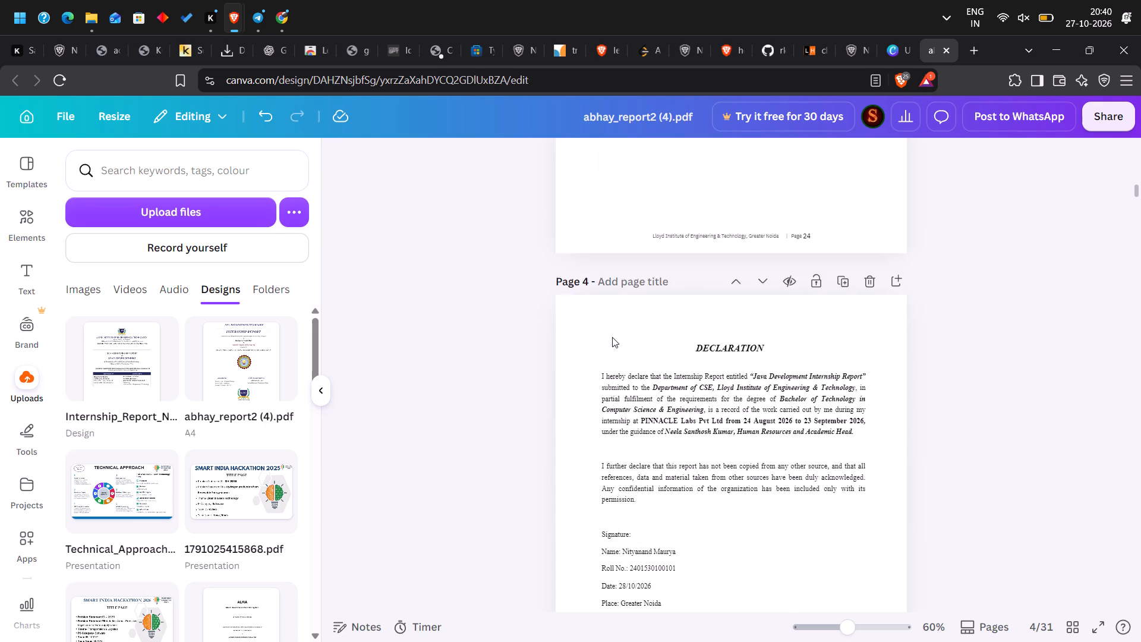
{"action": "scroll", "coordinate": [612, 337], "scroll_direction": "down", "scroll_amount": 13}
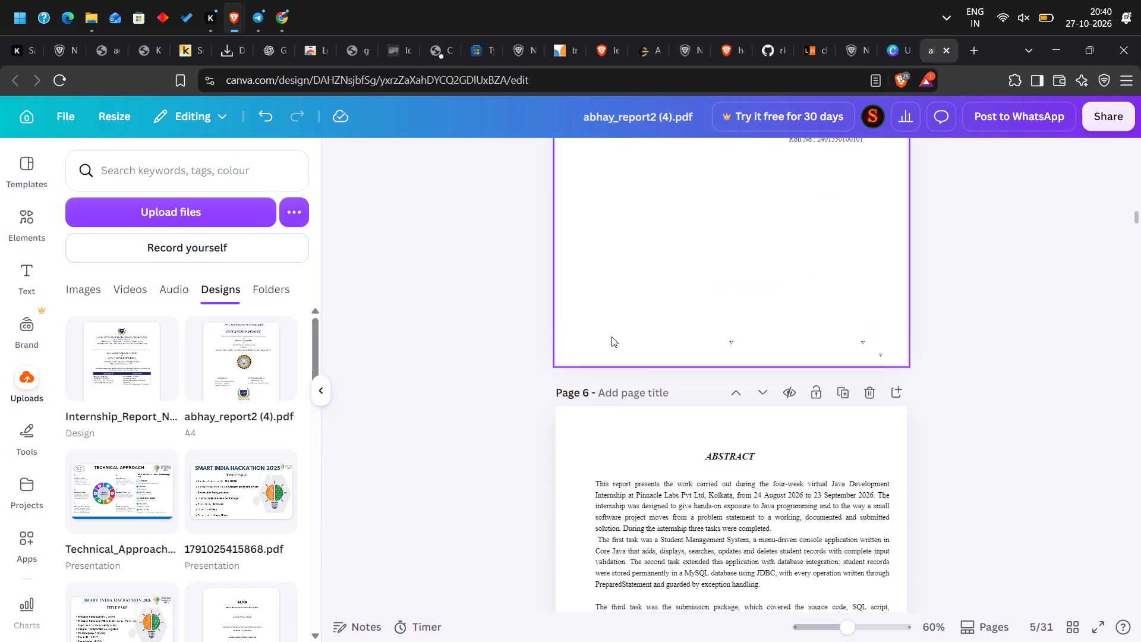
{"action": "scroll", "coordinate": [612, 336], "scroll_direction": "down", "scroll_amount": 4}
{"action": "scroll", "coordinate": [668, 342], "scroll_direction": "down", "scroll_amount": 4}
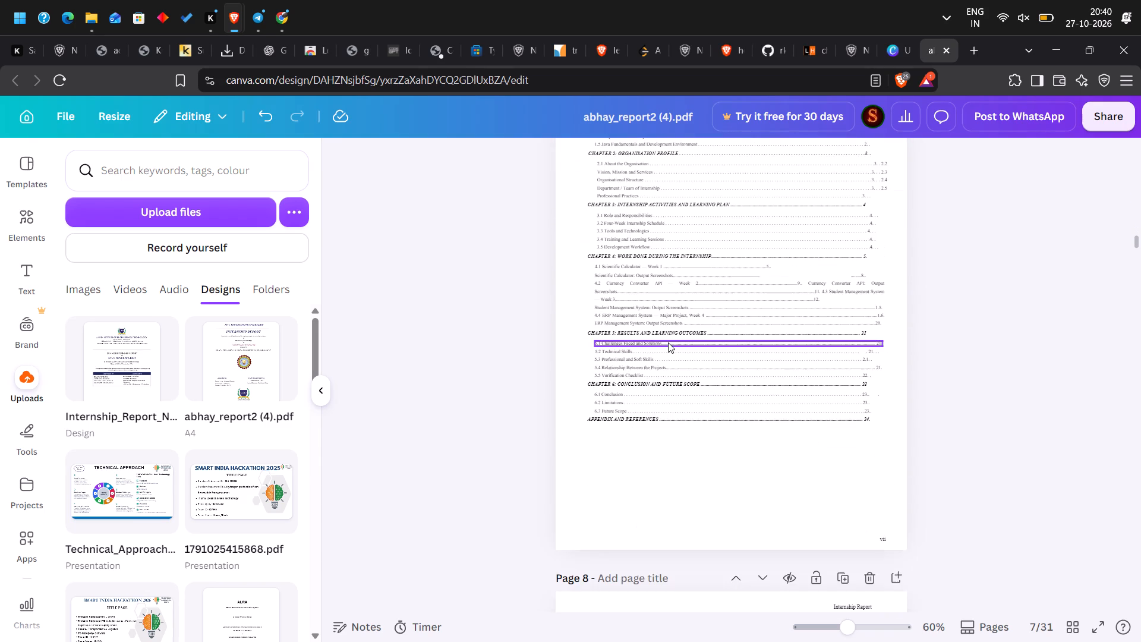
{"action": "scroll", "coordinate": [666, 335], "scroll_direction": "up", "scroll_amount": 2}
Open the student's uploaded internship report PDF among the uploaded designs to show its individual pages.
{"action": "left_click", "coordinate": [112, 375]}
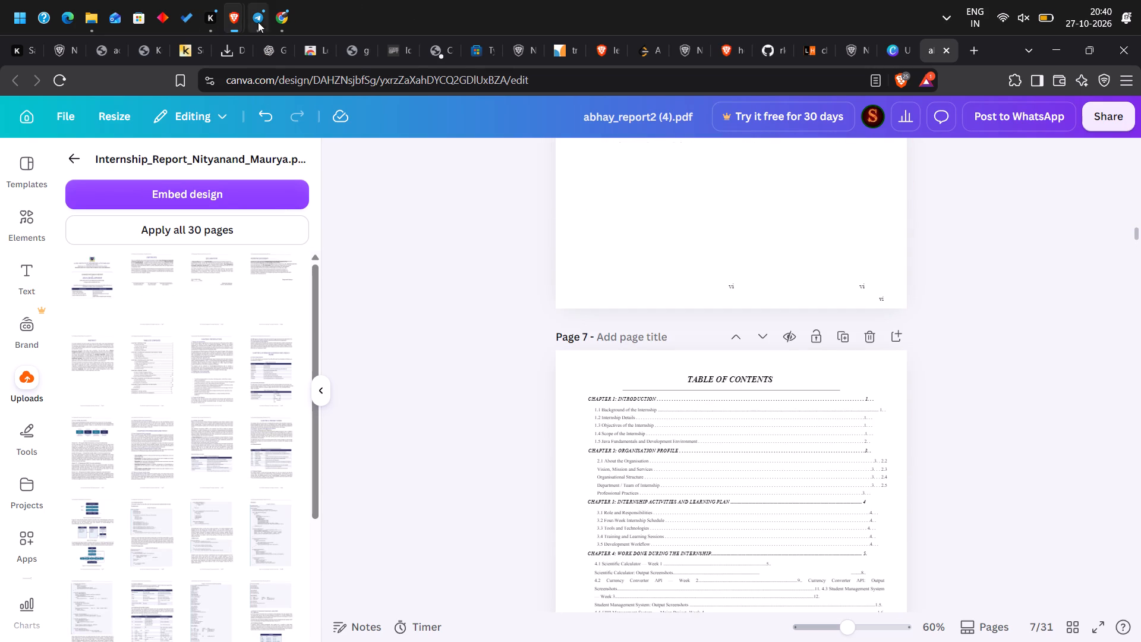
Switch to the student's source report PDF in Chrome and examine its table of contents, from Chapter 1 to the appendices.
{"action": "left_click", "coordinate": [295, 21]}
{"action": "left_click", "coordinate": [279, 17]}
{"action": "scroll", "coordinate": [615, 449], "scroll_direction": "down", "scroll_amount": 8}
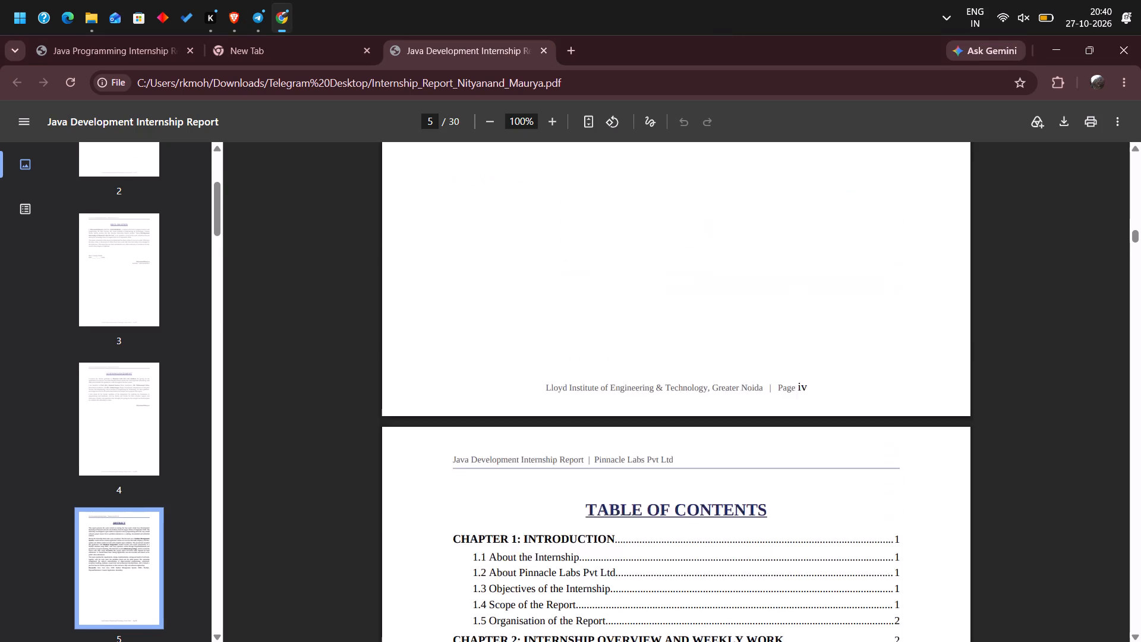
{"action": "scroll", "coordinate": [610, 424], "scroll_direction": "down", "scroll_amount": 10}
{"action": "scroll", "coordinate": [610, 424], "scroll_direction": "up", "scroll_amount": 2}
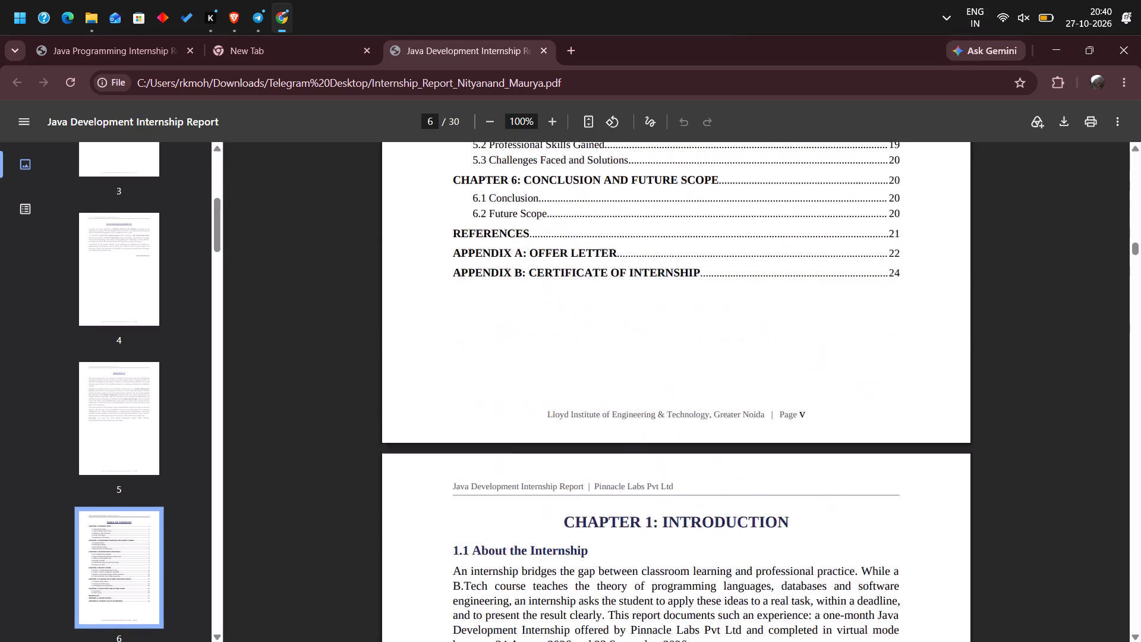
{"action": "scroll", "coordinate": [610, 424], "scroll_direction": "up", "scroll_amount": 2}
{"action": "scroll", "coordinate": [392, 125], "scroll_direction": "up", "scroll_amount": 4}
{"action": "scroll", "coordinate": [431, 260], "scroll_direction": "up", "scroll_amount": 6}
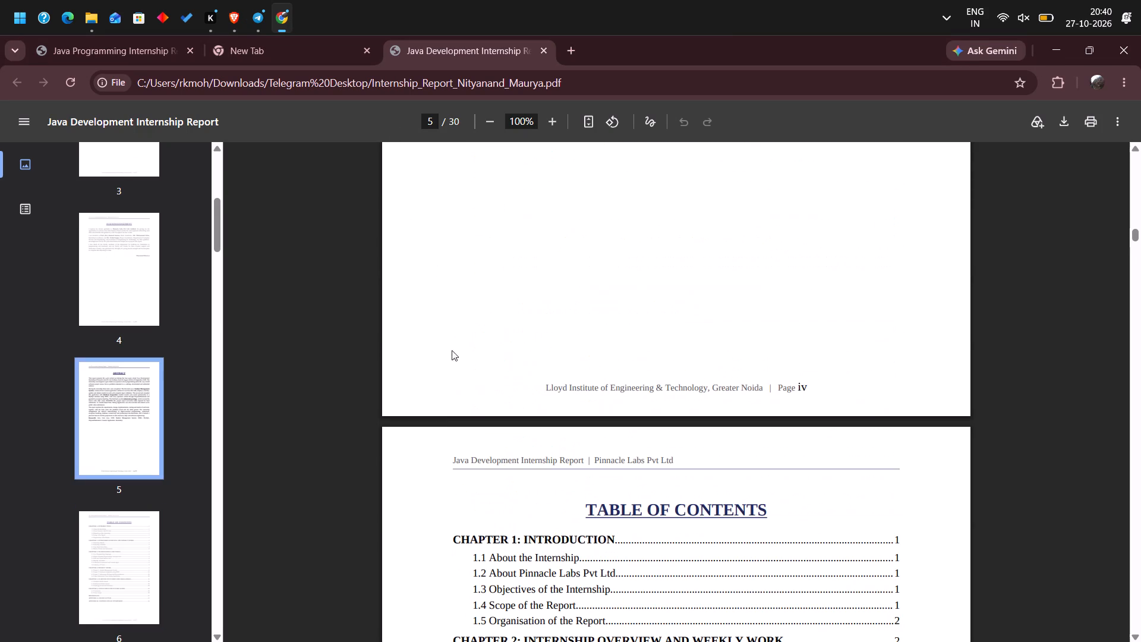
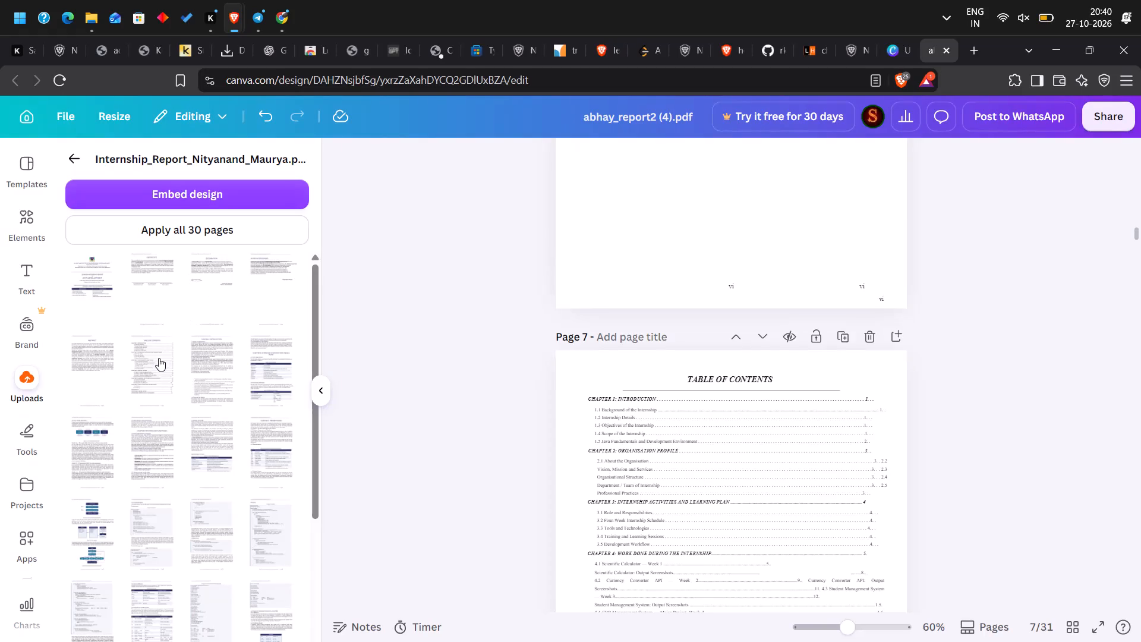
Replace the old table of contents on page 7 with the table of contents page from the student's uploaded PDF.
{"action": "left_click", "coordinate": [634, 367]}
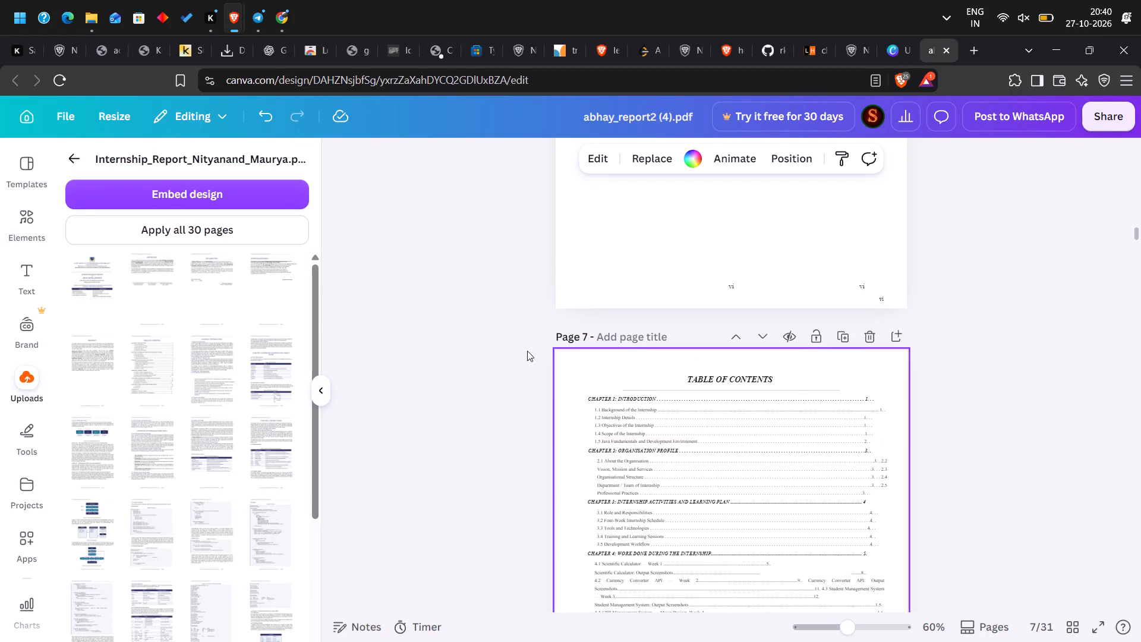
{"action": "left_click", "coordinate": [158, 341]}
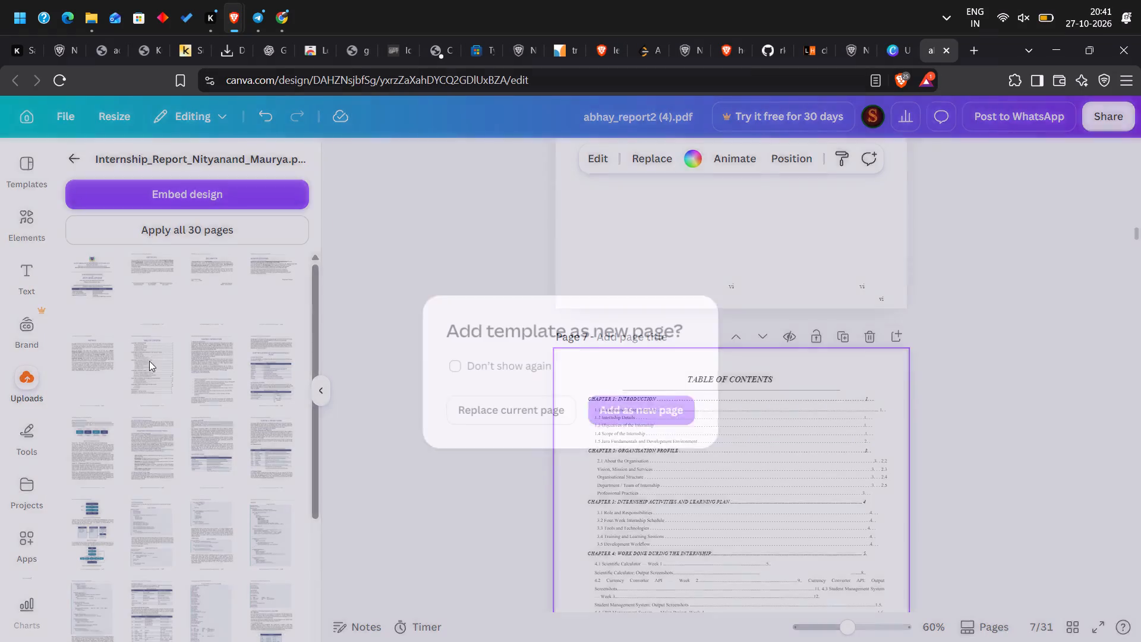
{"action": "left_click", "coordinate": [502, 409]}
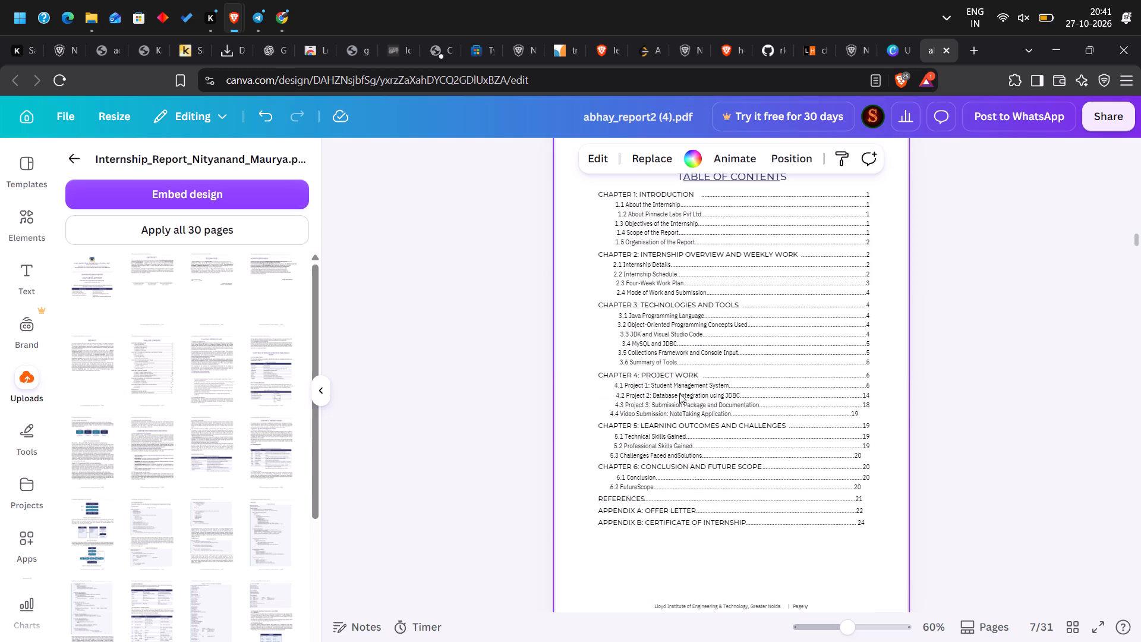
{"action": "scroll", "coordinate": [665, 385], "scroll_direction": "up", "scroll_amount": 2}
{"action": "scroll", "coordinate": [664, 385], "scroll_direction": "down", "scroll_amount": 1}
{"action": "left_click", "coordinate": [486, 368]}
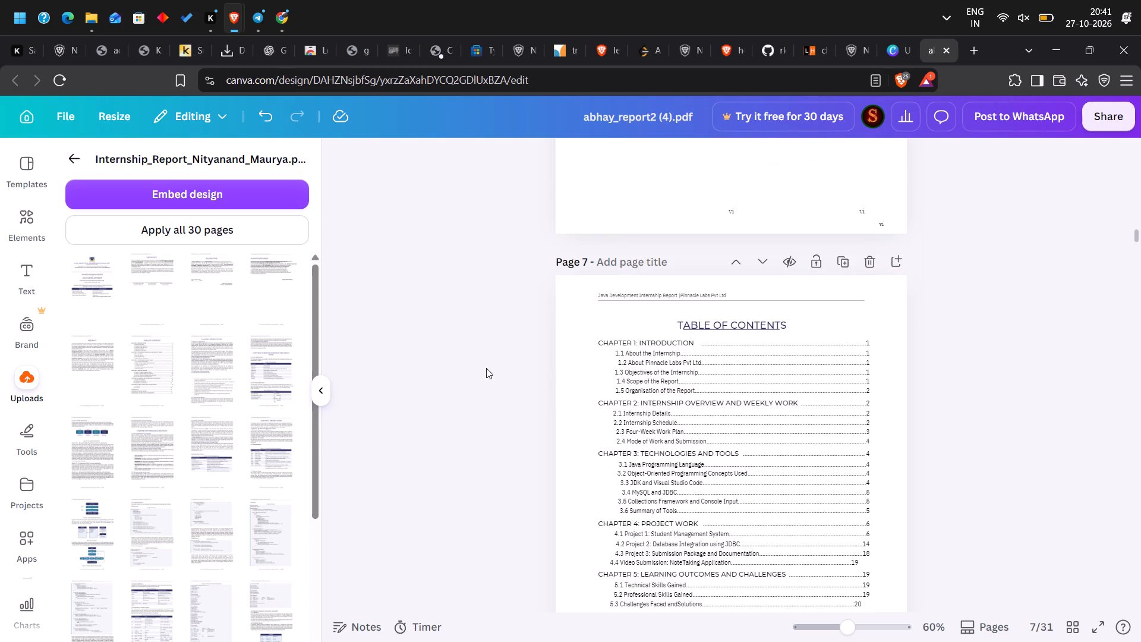
Check the new table of contents and the Chapter 1 page after it against the uploaded PDF's page thumbnails.
{"action": "scroll", "coordinate": [771, 419], "scroll_direction": "down", "scroll_amount": 1}
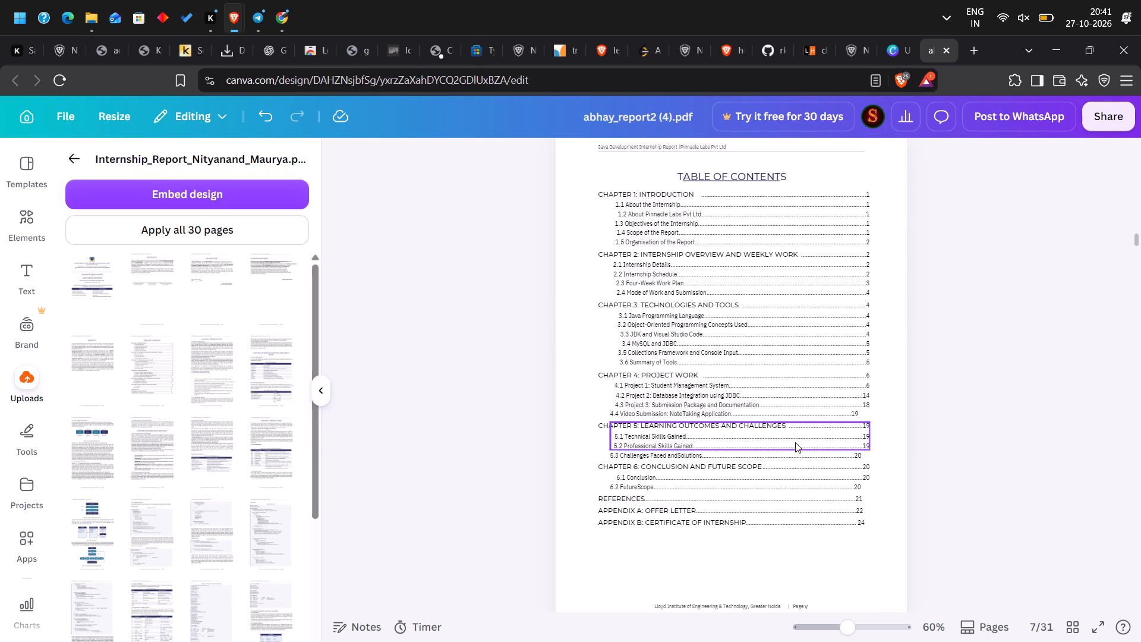
{"action": "scroll", "coordinate": [607, 474], "scroll_direction": "down", "scroll_amount": 1}
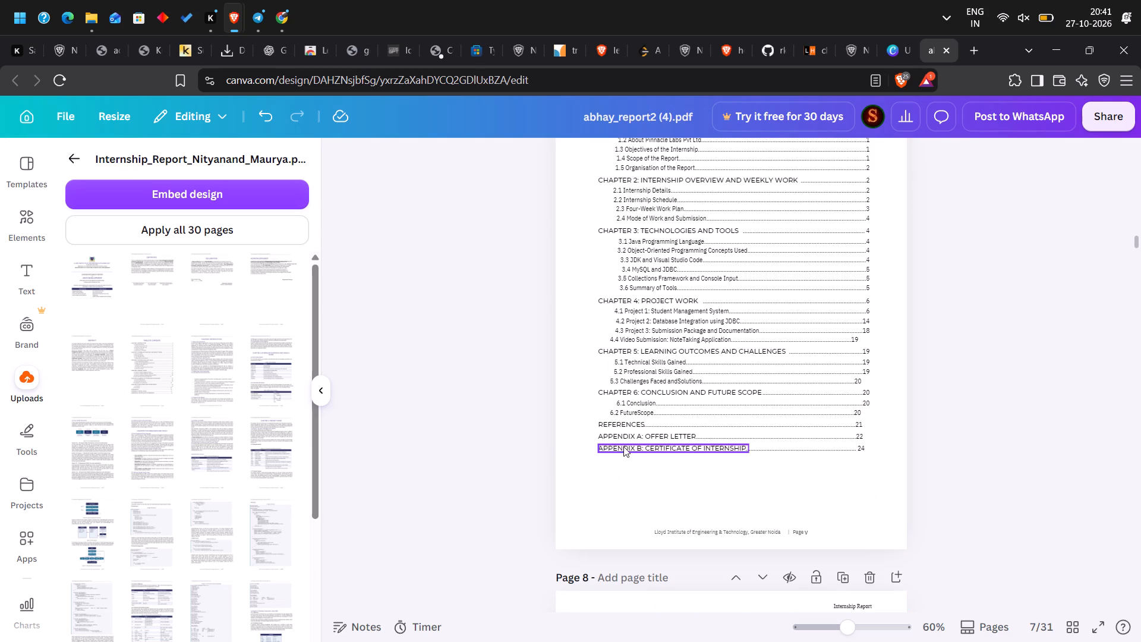
{"action": "scroll", "coordinate": [662, 450], "scroll_direction": "down", "scroll_amount": 2}
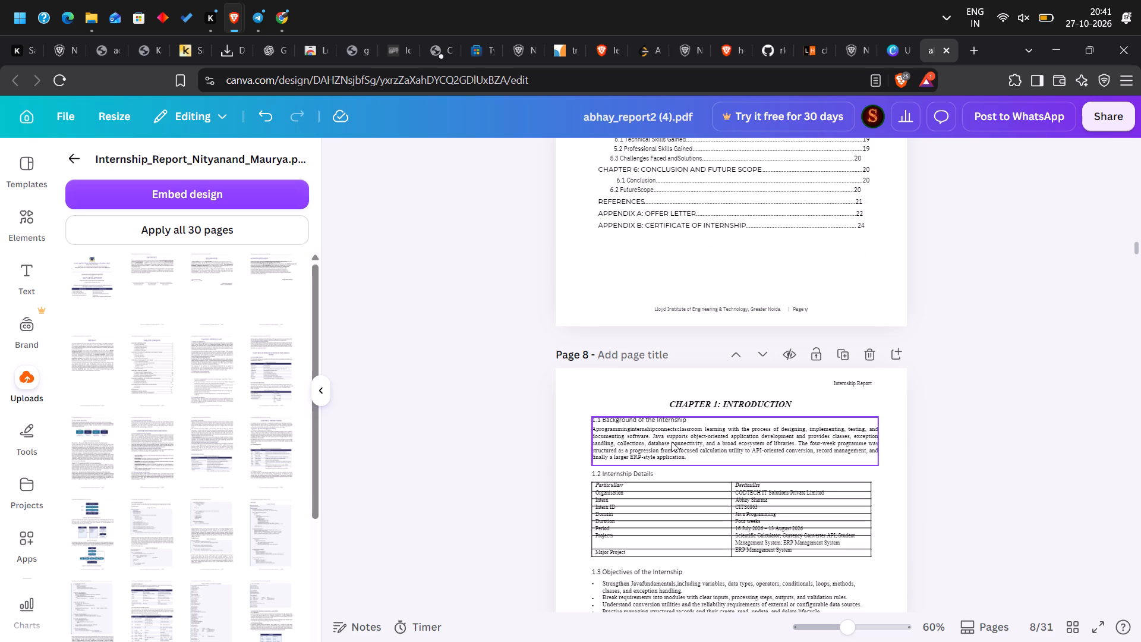
{"action": "left_click", "coordinate": [563, 396]}
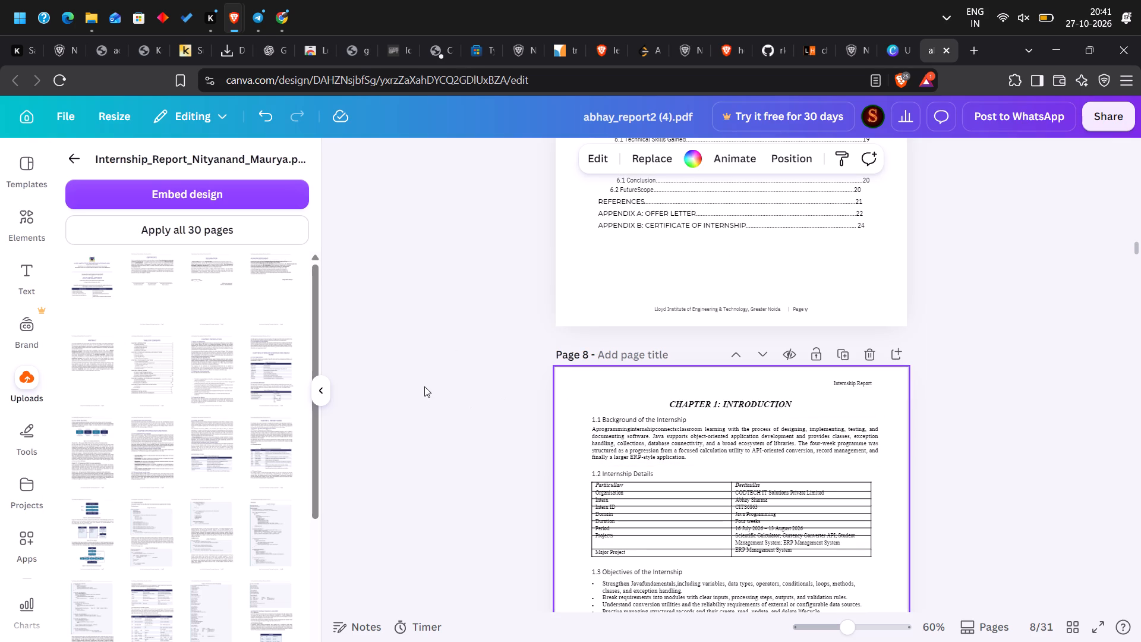
{"action": "scroll", "coordinate": [157, 471], "scroll_direction": "down", "scroll_amount": 2}
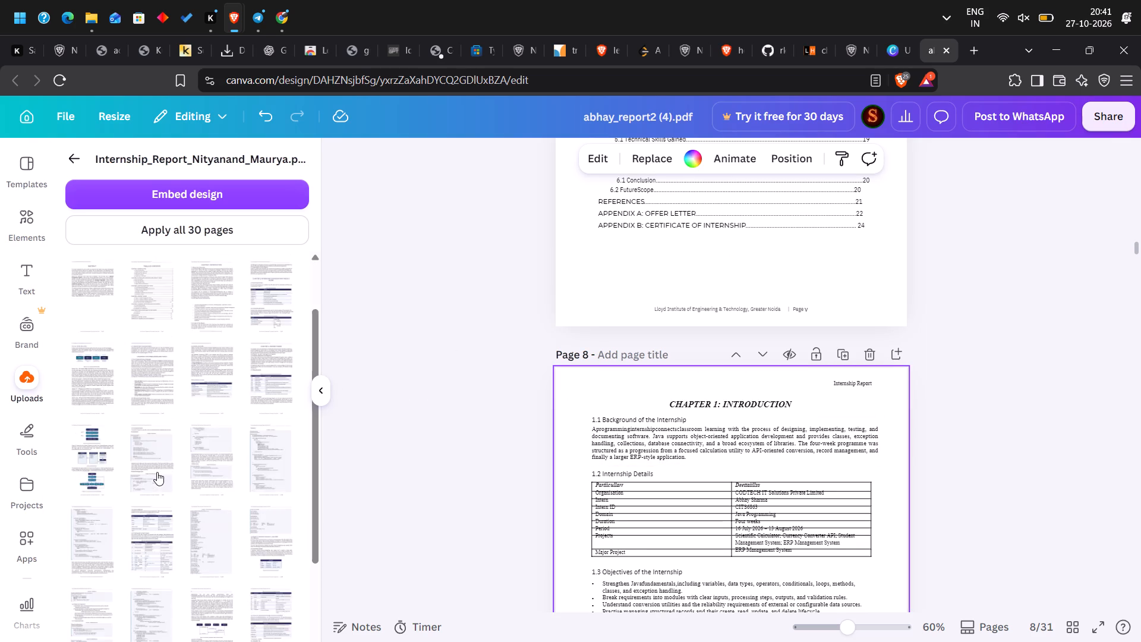
{"action": "scroll", "coordinate": [157, 472], "scroll_direction": "down", "scroll_amount": 2}
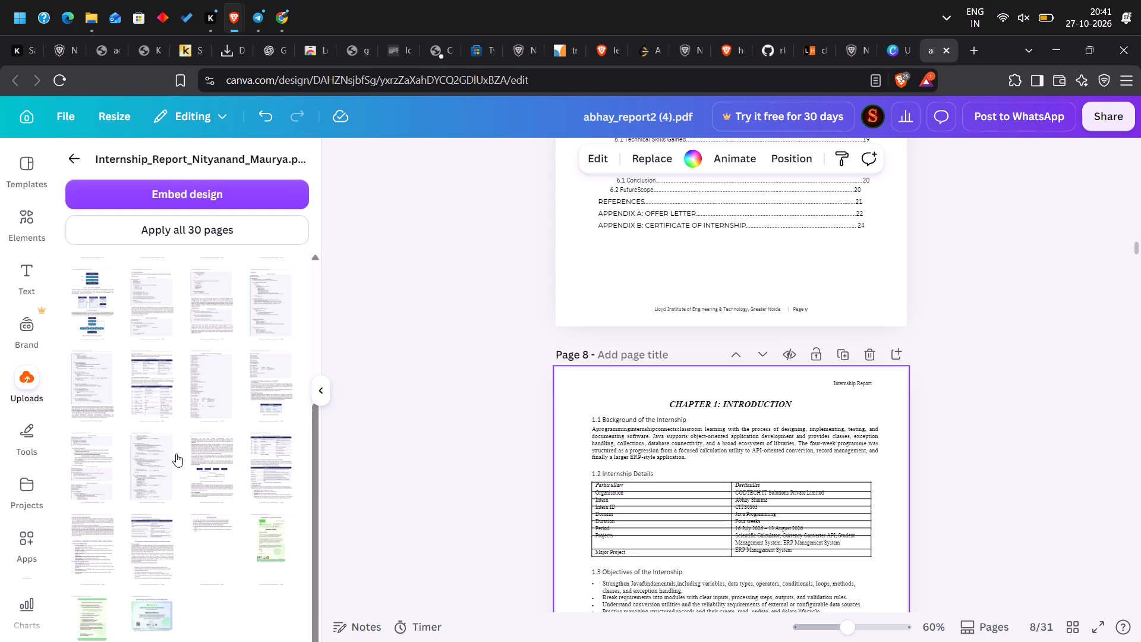
Review the report's chapter pages from Chapter 1: Introduction through the Scientific Calculator section to the Currency Converter API section.
{"action": "scroll", "coordinate": [711, 499], "scroll_direction": "down", "scroll_amount": 5}
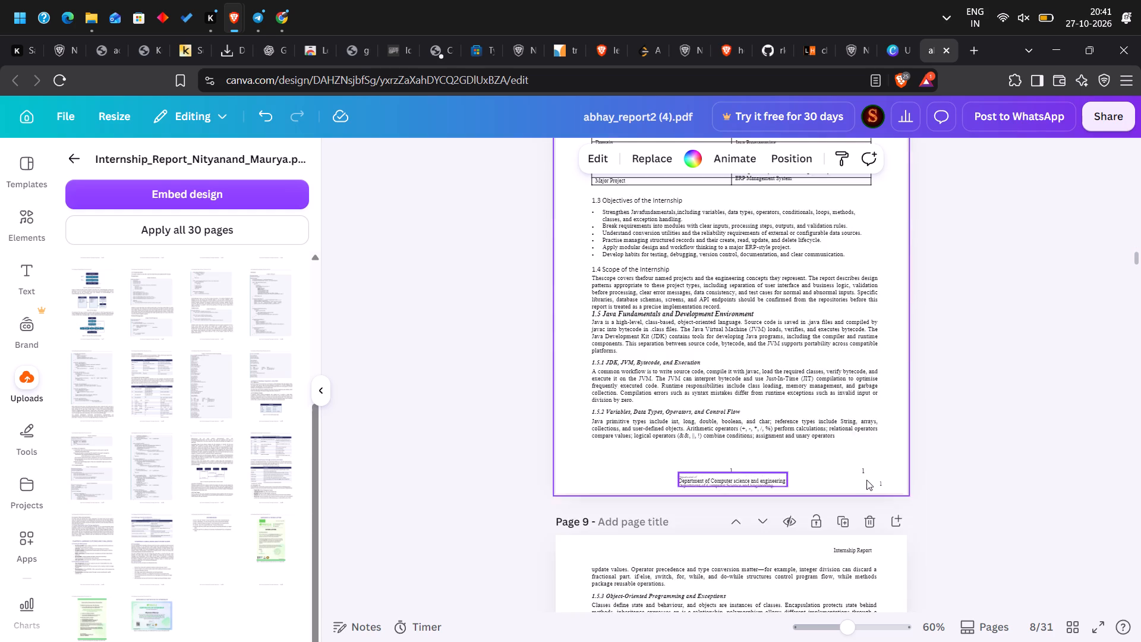
{"action": "scroll", "coordinate": [867, 481], "scroll_direction": "down", "scroll_amount": 16}
{"action": "scroll", "coordinate": [784, 402], "scroll_direction": "down", "scroll_amount": 3}
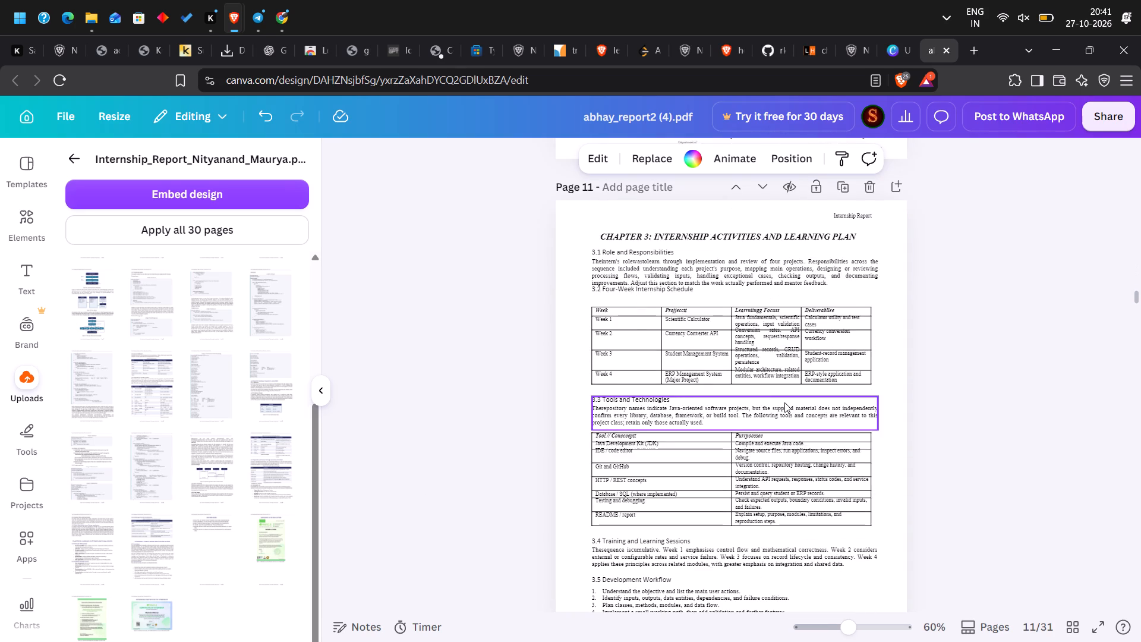
{"action": "scroll", "coordinate": [784, 402], "scroll_direction": "down", "scroll_amount": 13}
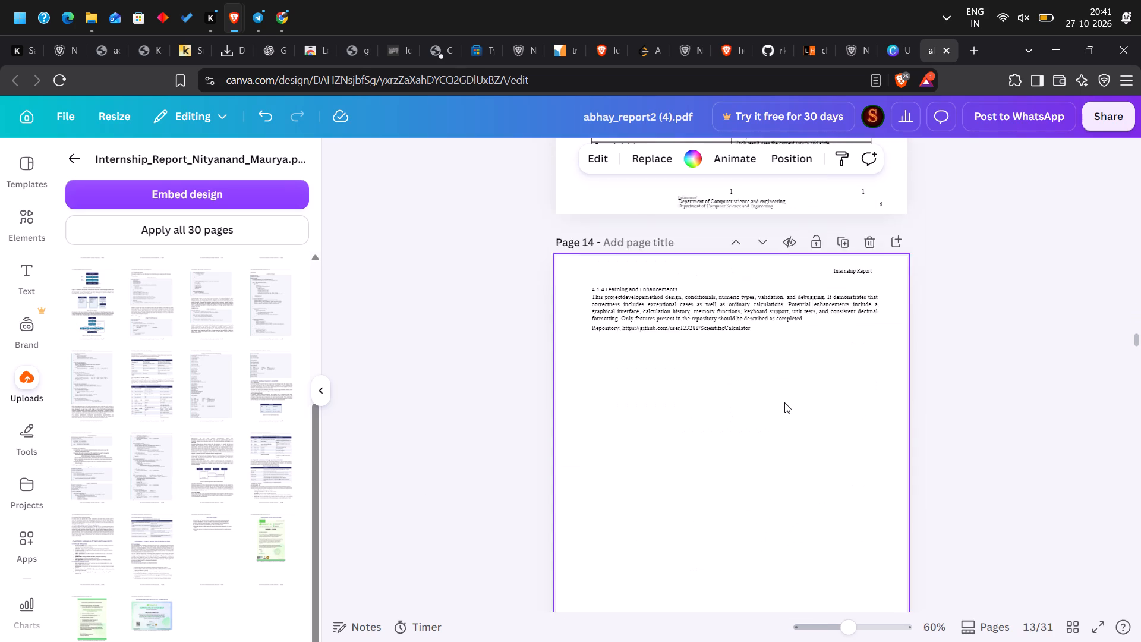
{"action": "scroll", "coordinate": [784, 402], "scroll_direction": "down", "scroll_amount": 9}
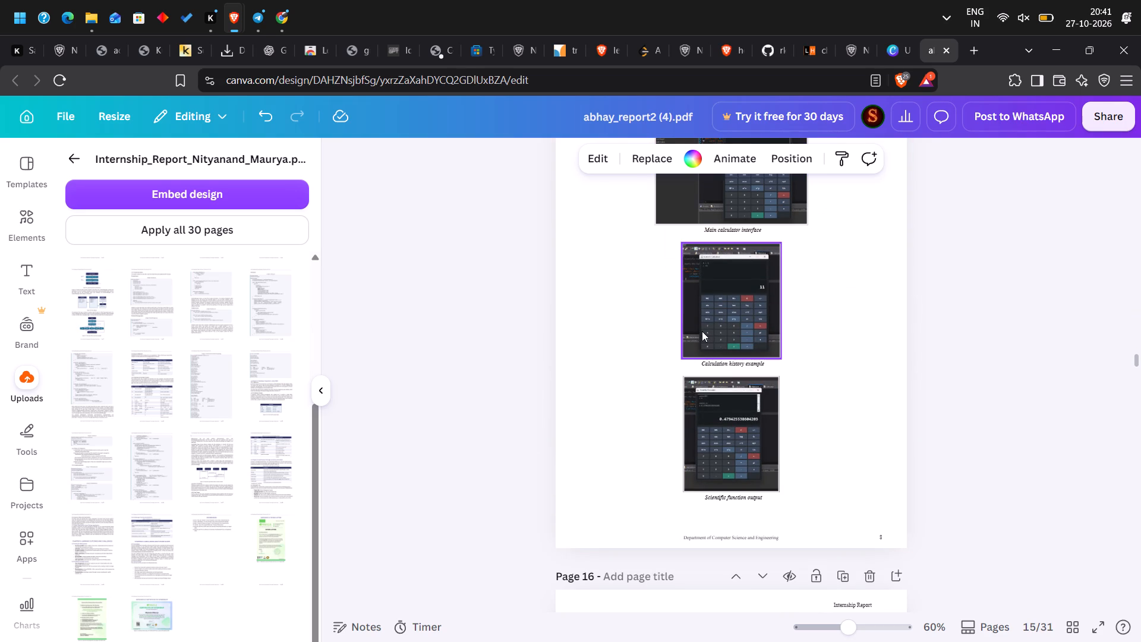
{"action": "scroll", "coordinate": [702, 331], "scroll_direction": "down", "scroll_amount": 1}
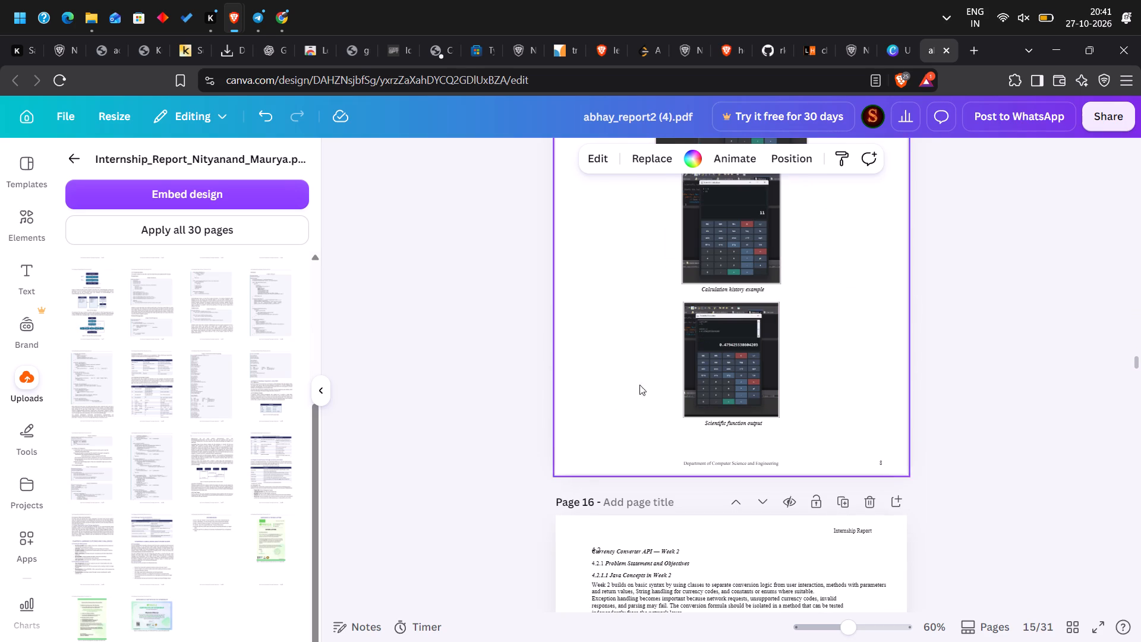
{"action": "scroll", "coordinate": [350, 432], "scroll_direction": "down", "scroll_amount": 3}
{"action": "scroll", "coordinate": [200, 473], "scroll_direction": "down", "scroll_amount": 3}
{"action": "scroll", "coordinate": [1129, 354], "scroll_direction": "down", "scroll_amount": 3}
{"action": "scroll", "coordinate": [919, 363], "scroll_direction": "up", "scroll_amount": 4}
{"action": "scroll", "coordinate": [865, 385], "scroll_direction": "up", "scroll_amount": 3}
{"action": "scroll", "coordinate": [774, 388], "scroll_direction": "up", "scroll_amount": 7}
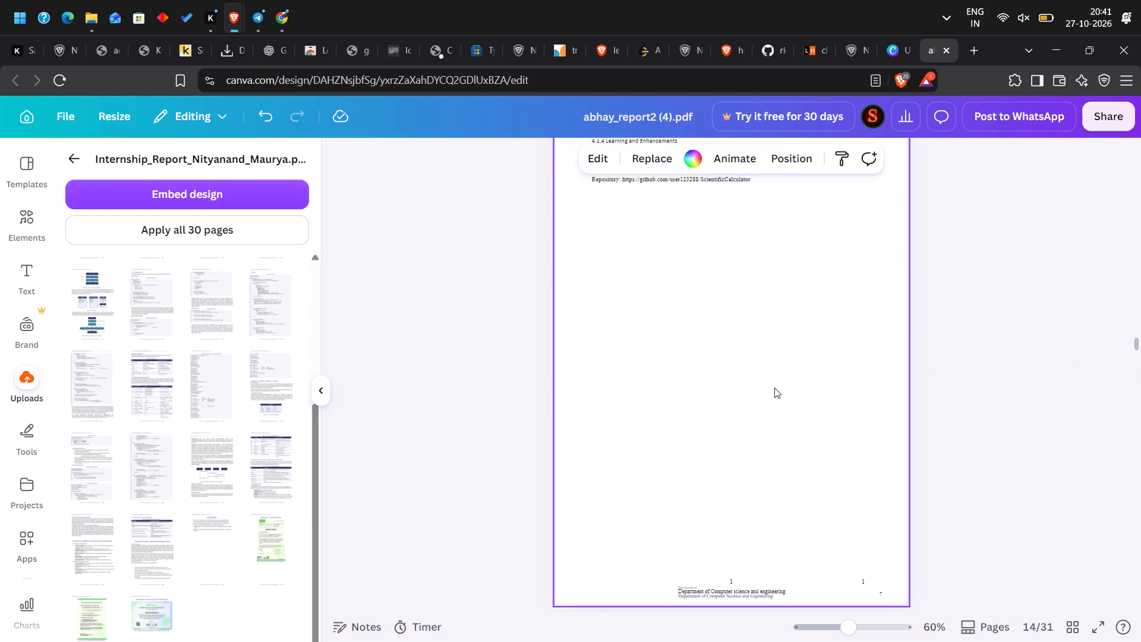
{"action": "scroll", "coordinate": [774, 388], "scroll_direction": "up", "scroll_amount": 6}
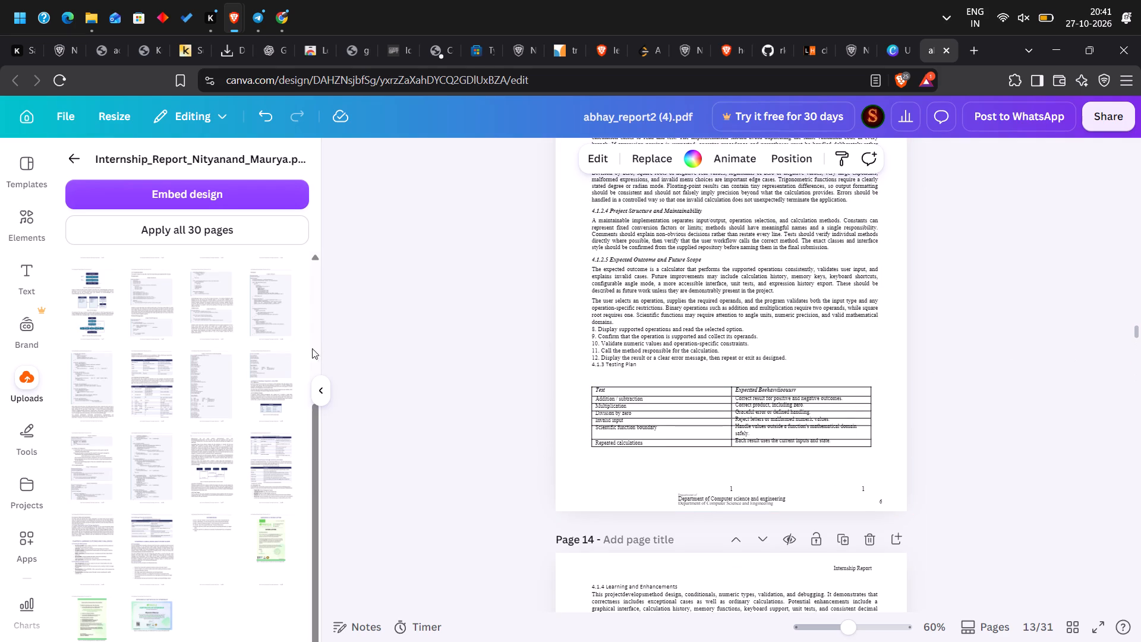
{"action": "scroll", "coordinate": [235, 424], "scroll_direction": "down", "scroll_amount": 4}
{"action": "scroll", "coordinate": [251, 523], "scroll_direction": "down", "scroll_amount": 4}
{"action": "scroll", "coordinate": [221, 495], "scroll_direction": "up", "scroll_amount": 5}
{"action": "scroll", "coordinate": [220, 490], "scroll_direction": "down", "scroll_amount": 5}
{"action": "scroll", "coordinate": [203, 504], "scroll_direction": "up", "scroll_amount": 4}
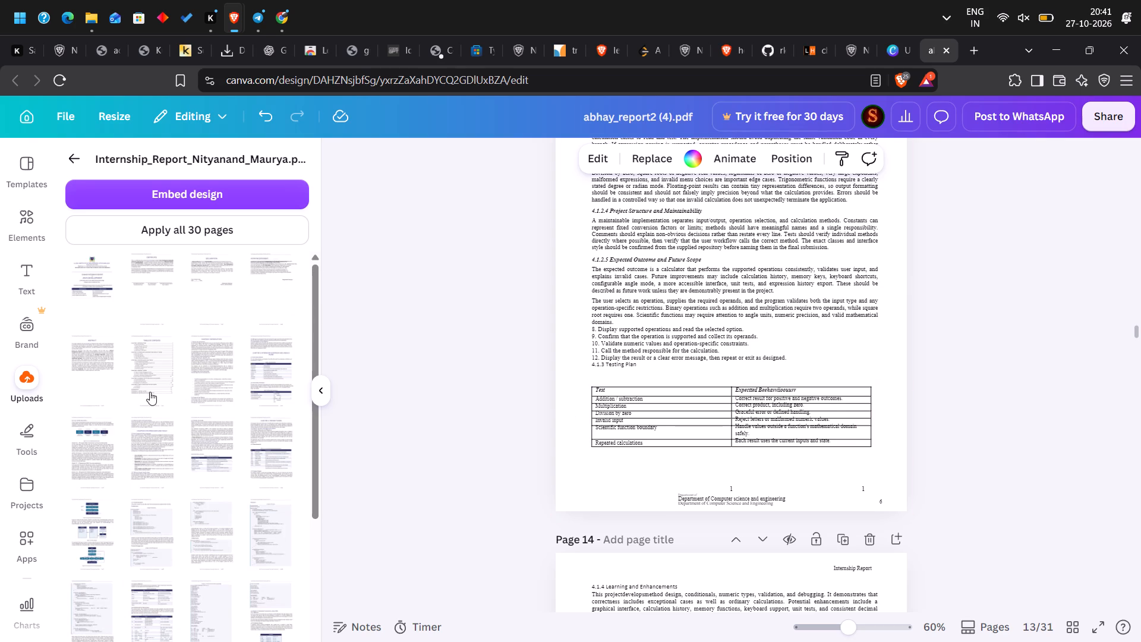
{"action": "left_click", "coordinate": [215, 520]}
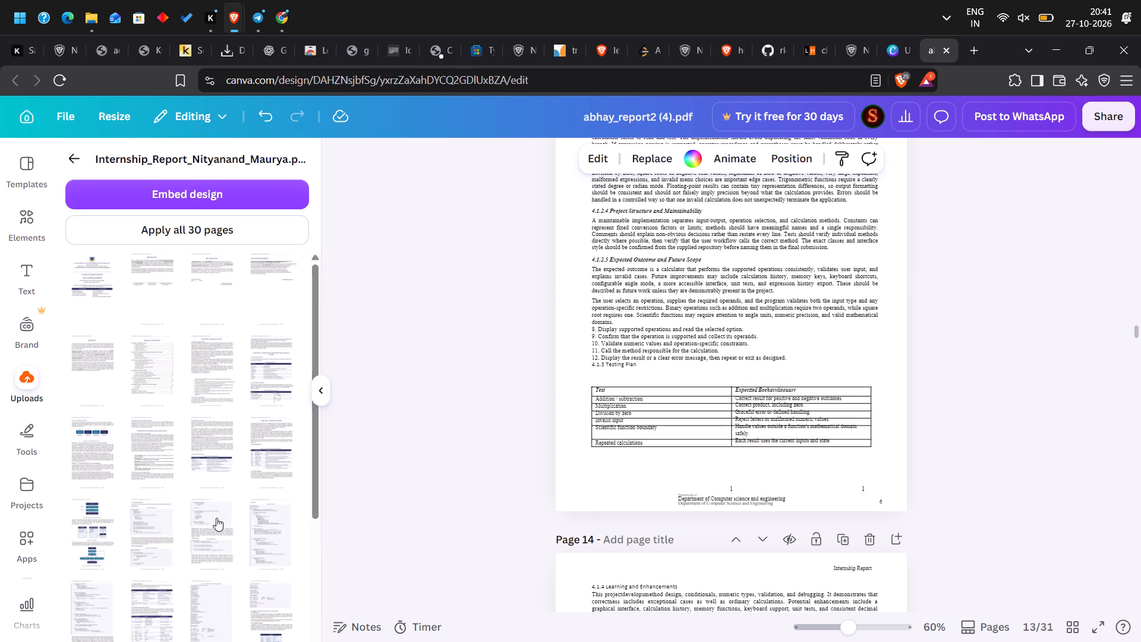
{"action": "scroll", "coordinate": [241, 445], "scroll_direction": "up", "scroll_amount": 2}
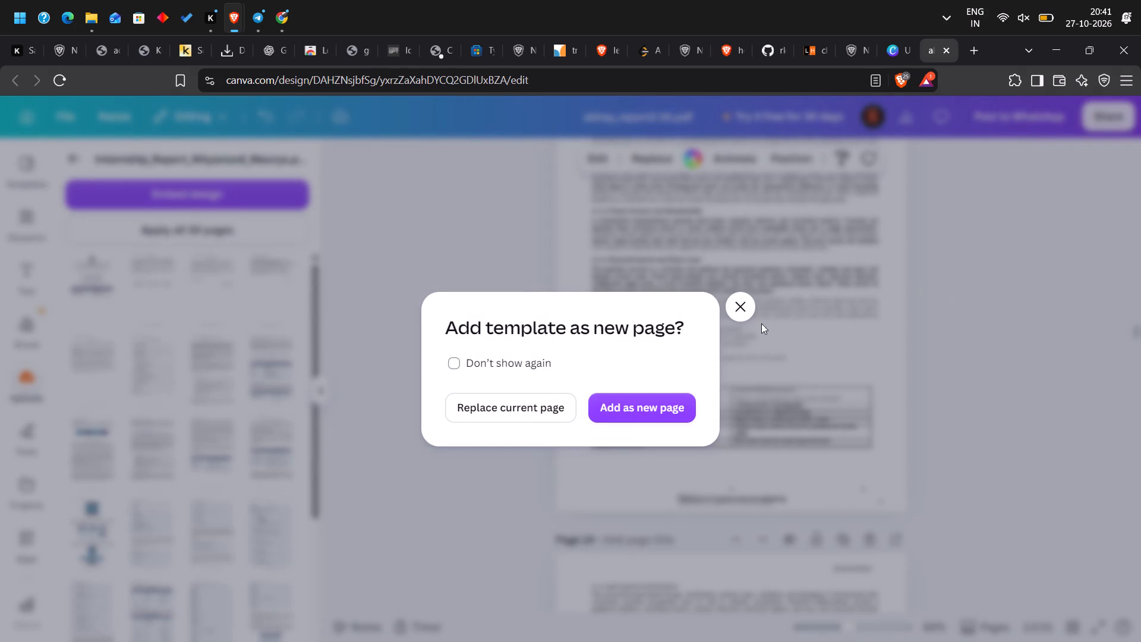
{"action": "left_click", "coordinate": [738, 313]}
Present the report full screen from the cover and review the front pages through to the table of contents.
{"action": "scroll", "coordinate": [699, 457], "scroll_direction": "up", "scroll_amount": 9}
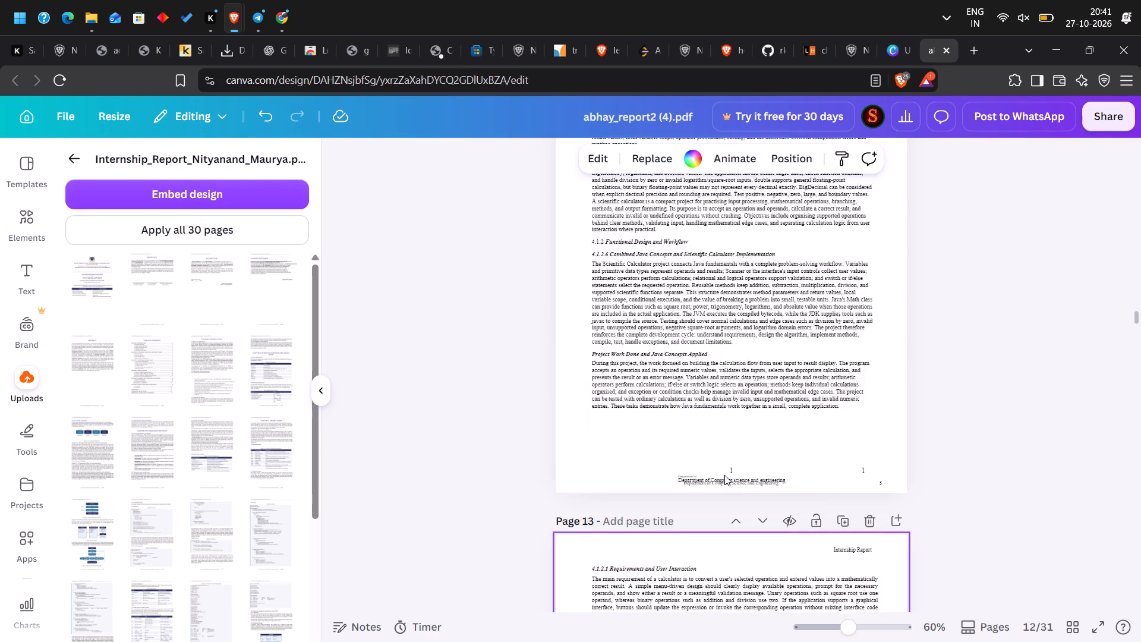
{"action": "scroll", "coordinate": [724, 475], "scroll_direction": "up", "scroll_amount": 20}
{"action": "scroll", "coordinate": [724, 475], "scroll_direction": "up", "scroll_amount": 15}
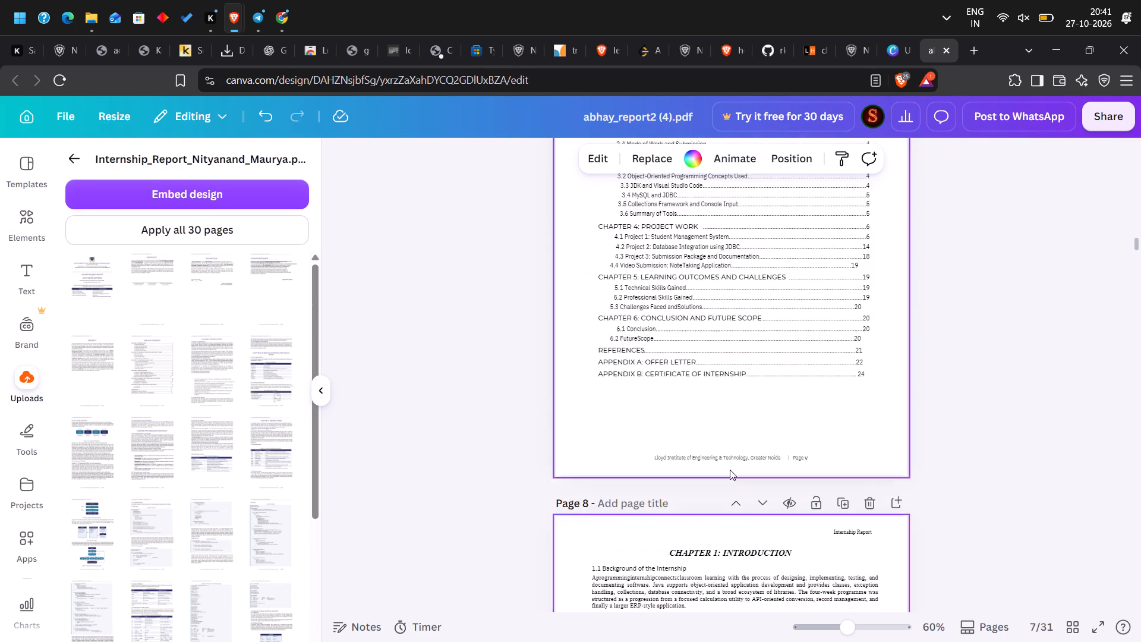
{"action": "scroll", "coordinate": [730, 470], "scroll_direction": "up", "scroll_amount": 19}
{"action": "scroll", "coordinate": [733, 465], "scroll_direction": "up", "scroll_amount": 4}
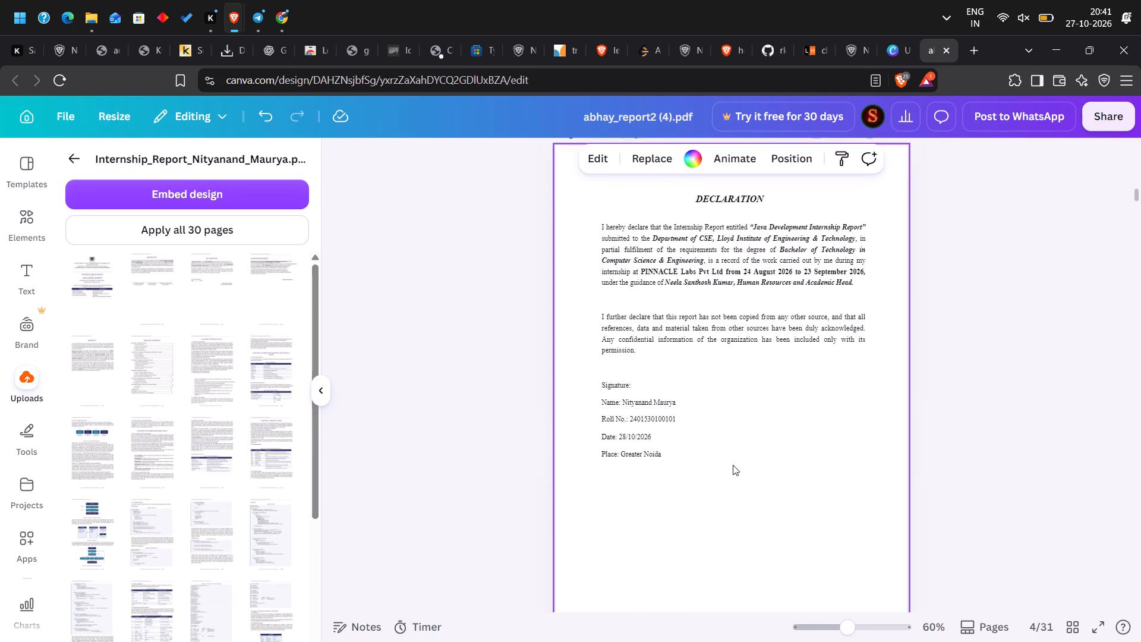
{"action": "scroll", "coordinate": [733, 465], "scroll_direction": "up", "scroll_amount": 12}
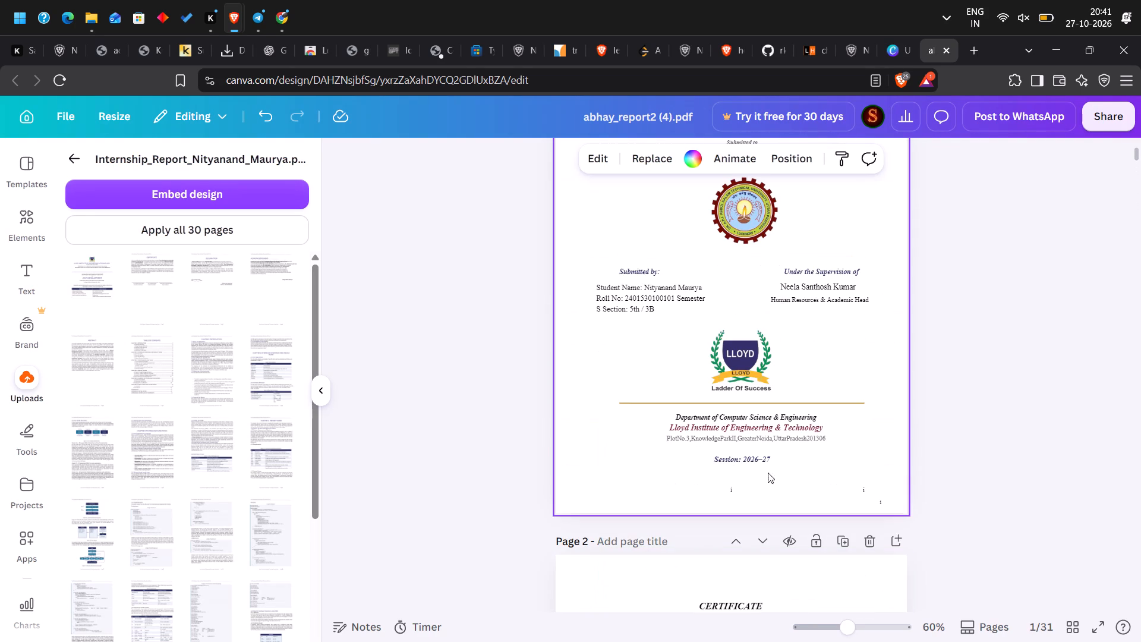
{"action": "left_click", "coordinate": [1090, 634]}
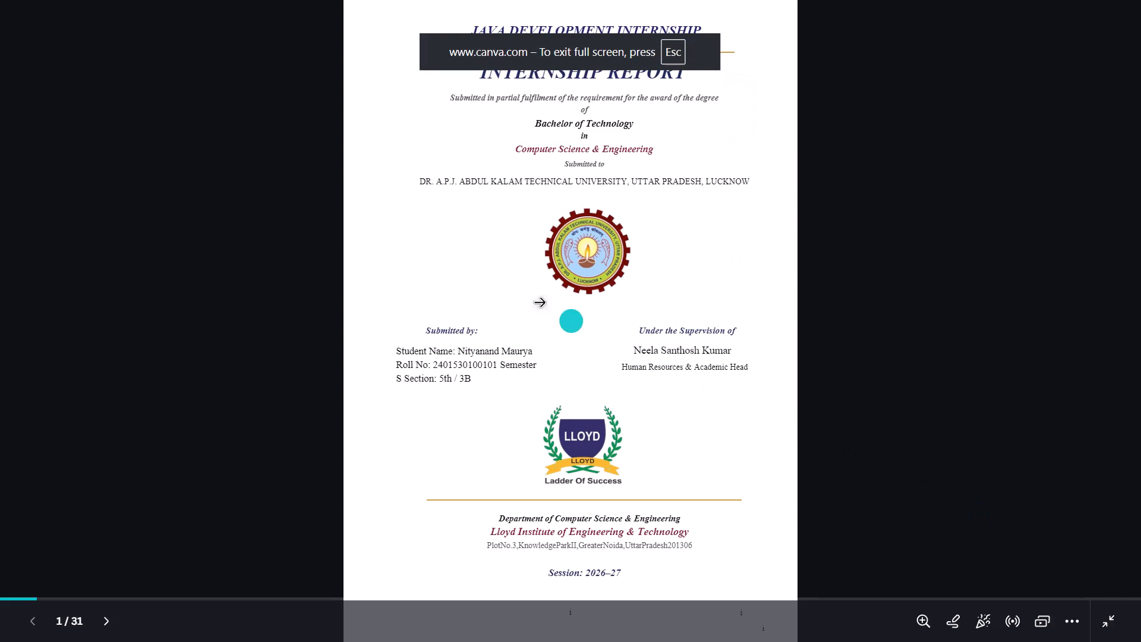
{"action": "left_click", "coordinate": [992, 201]}
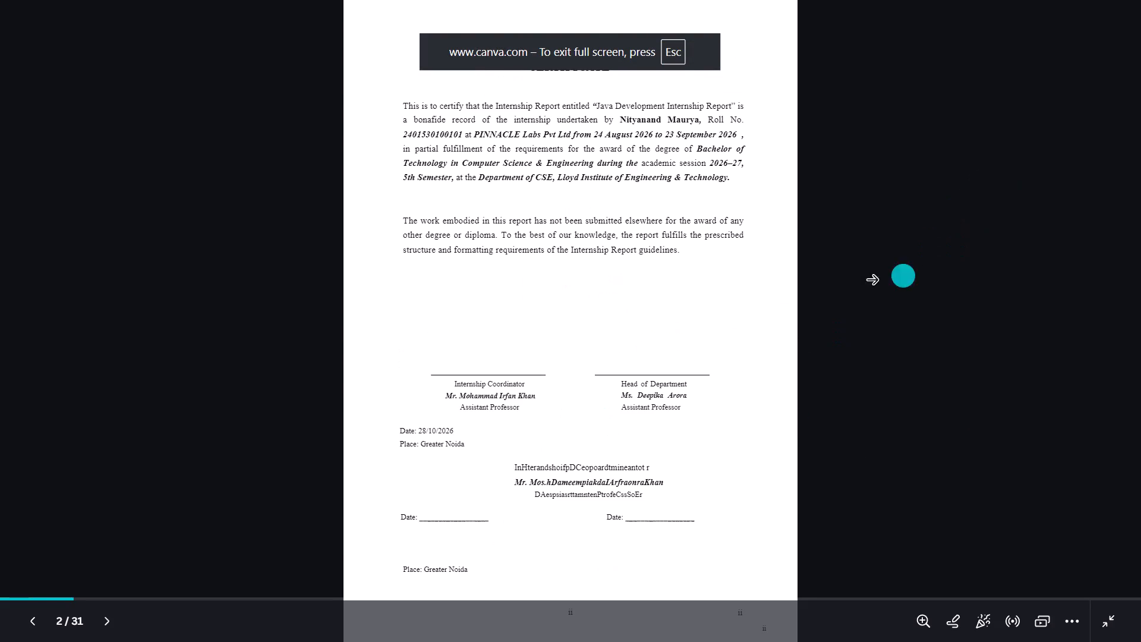
{"action": "key", "text": "Left"}
{"action": "key", "text": "Right"}
{"action": "key", "text": "Right"}
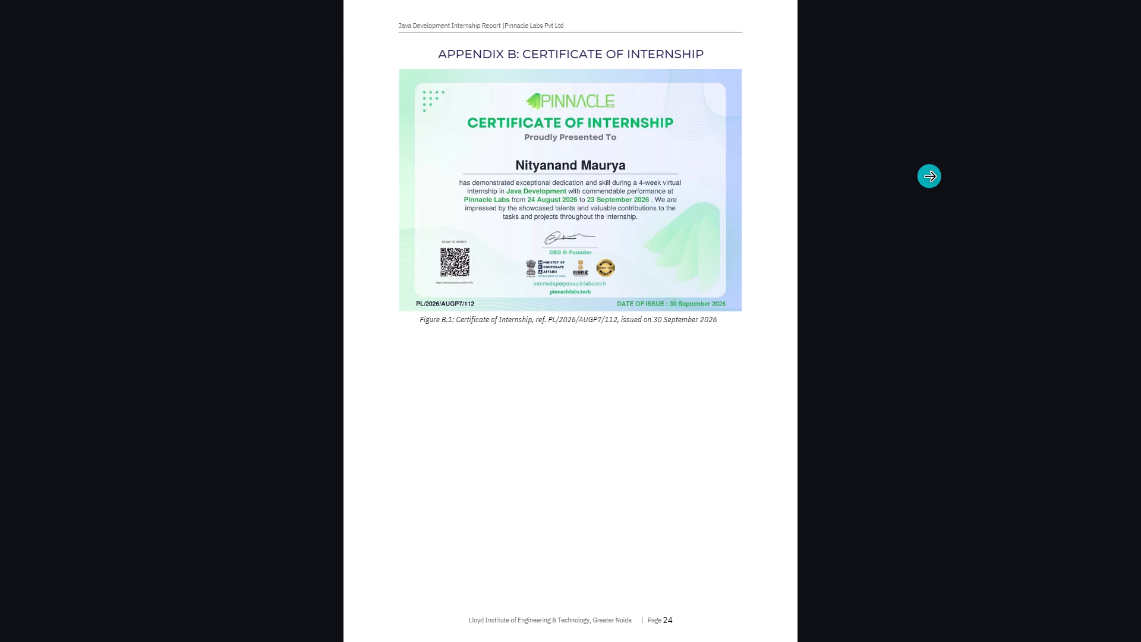
{"action": "key", "text": "Right"}
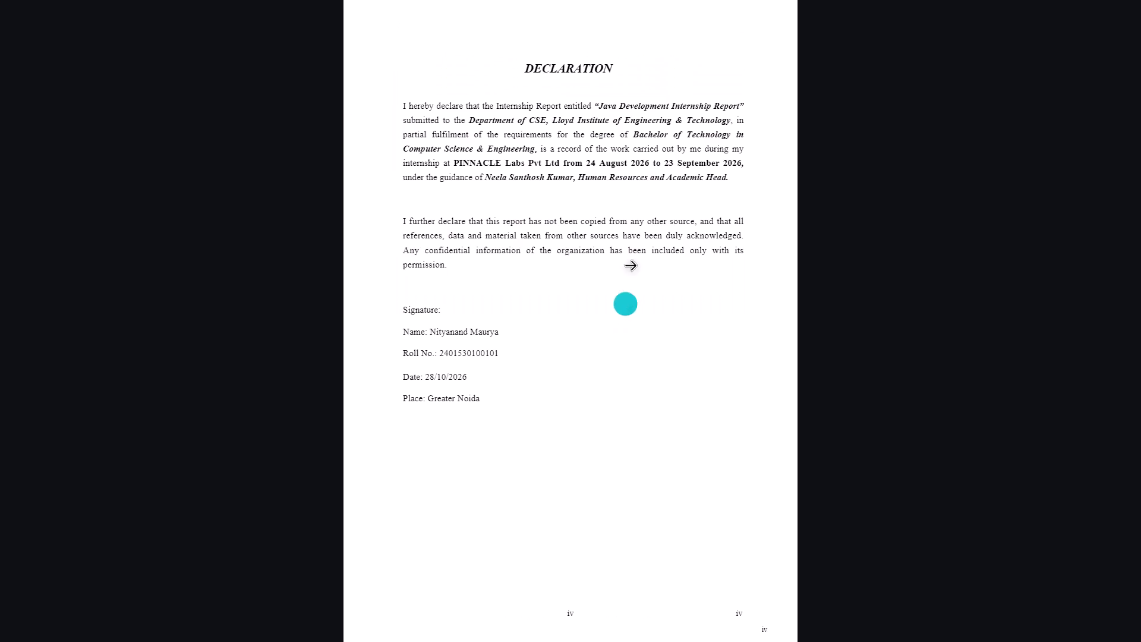
{"action": "key", "text": "Right"}
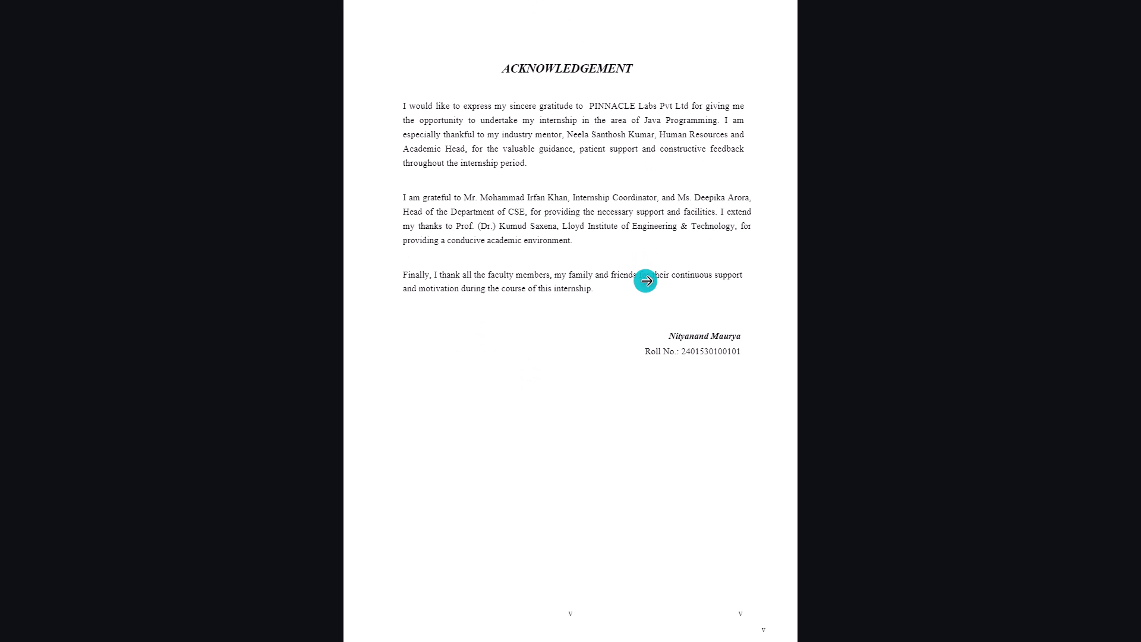
{"action": "key", "text": "Right"}
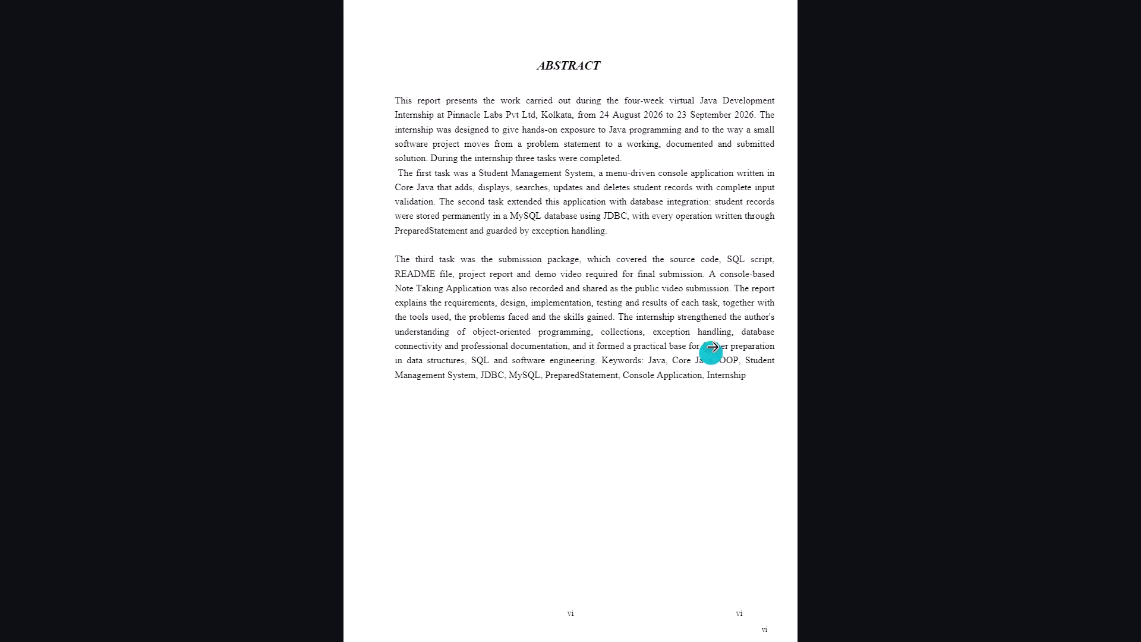
{"action": "key", "text": "Right"}
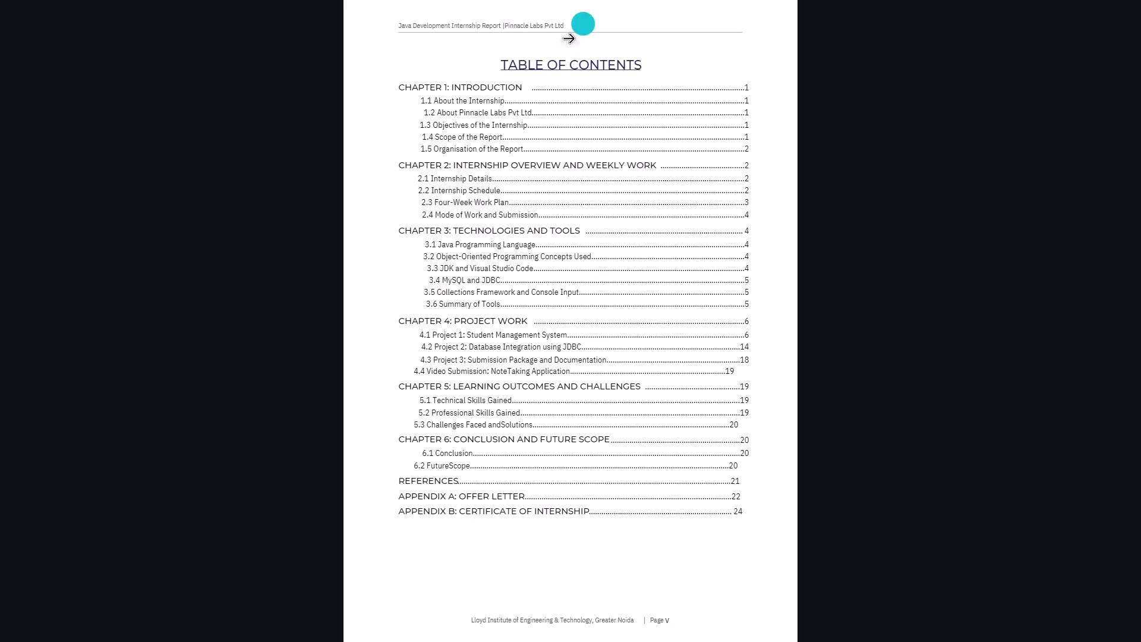
Review the presented report pages from Chapter 1 through to the Student Management System section on page 19.
{"action": "key", "text": "Right"}
{"action": "key", "text": "Right"}
{"action": "key", "text": "Right"}
{"action": "key", "text": "Right"}
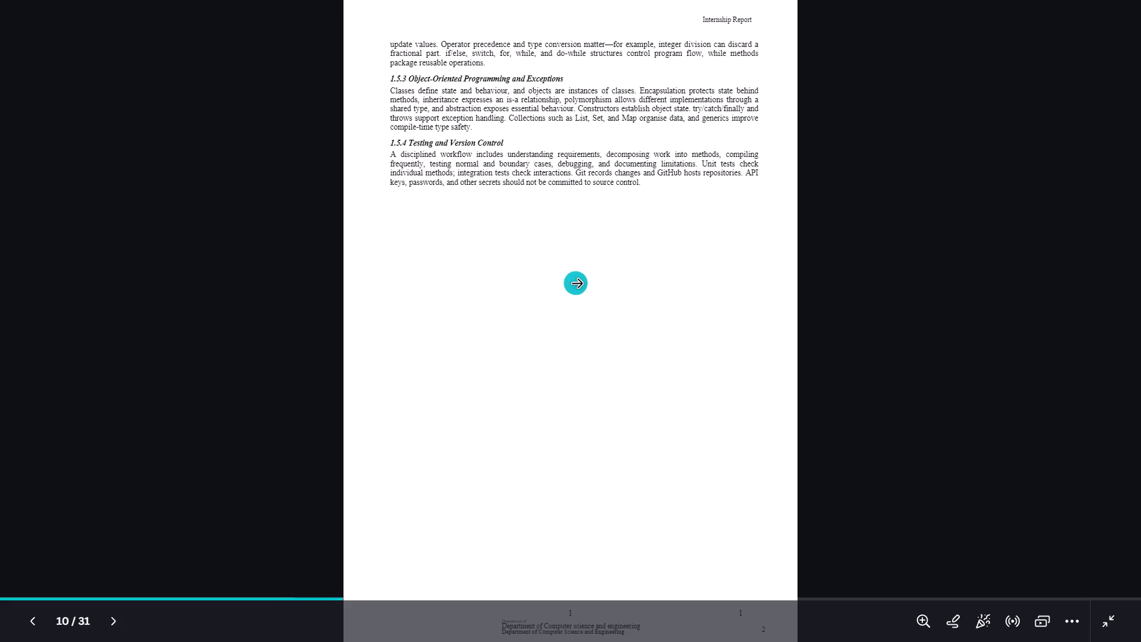
{"action": "key", "text": "Right"}
{"action": "key", "text": "Right"}
{"action": "key", "text": "Right"}
{"action": "key", "text": "Right"}
{"action": "key", "text": "Right"}
{"action": "key", "text": "Right"}
{"action": "key", "text": "Right"}
{"action": "key", "text": "Right"}
{"action": "key", "text": "Right"}
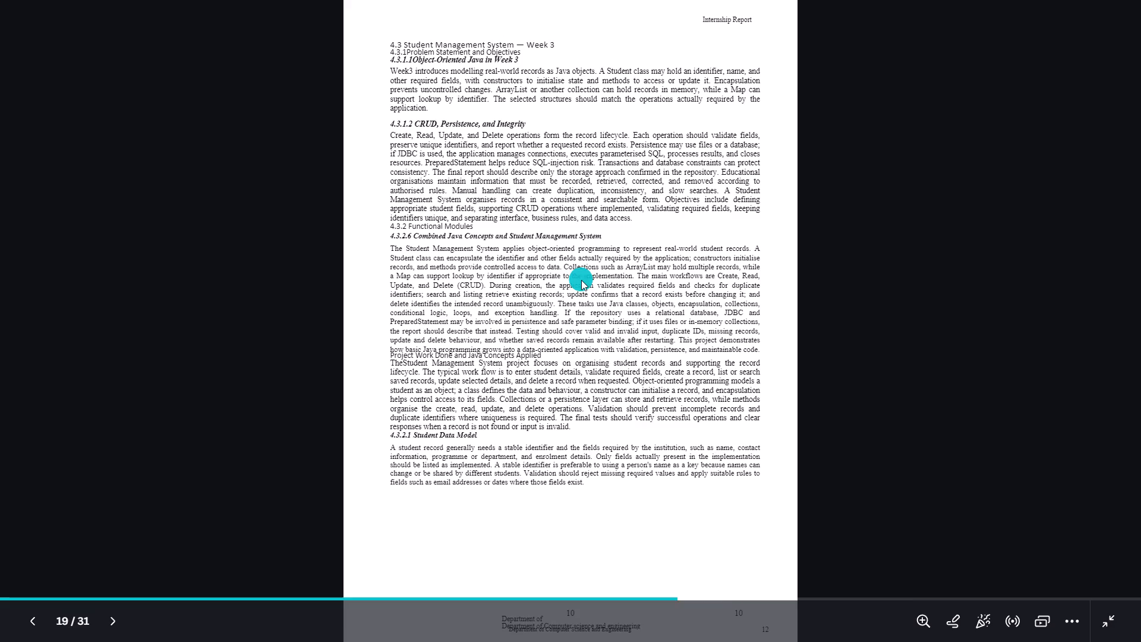
Review the remaining presented pages through Chapter 5 to Appendix and References on page 31, and exit the full-screen presentation.
{"action": "key", "text": "Right"}
{"action": "key", "text": "Right"}
{"action": "key", "text": "Right"}
{"action": "key", "text": "Right"}
{"action": "key", "text": "Right"}
{"action": "key", "text": "Right"}
{"action": "key", "text": "Right"}
{"action": "key", "text": "Right"}
{"action": "key", "text": "Right"}
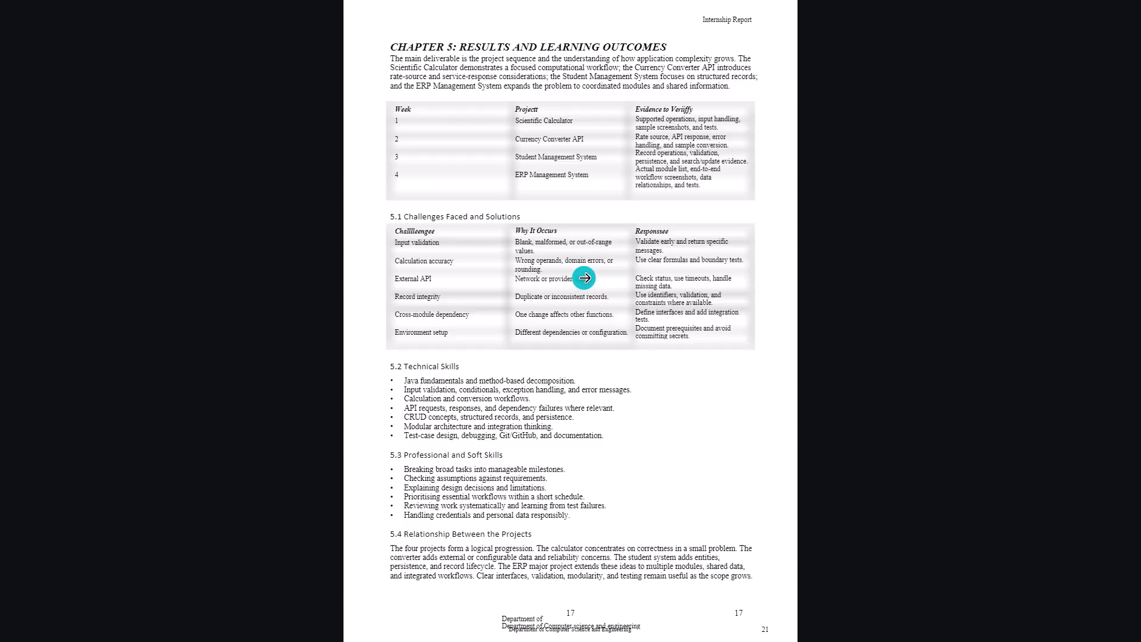
{"action": "key", "text": "Right"}
{"action": "key", "text": "Right"}
{"action": "left_click", "coordinate": [966, 259]}
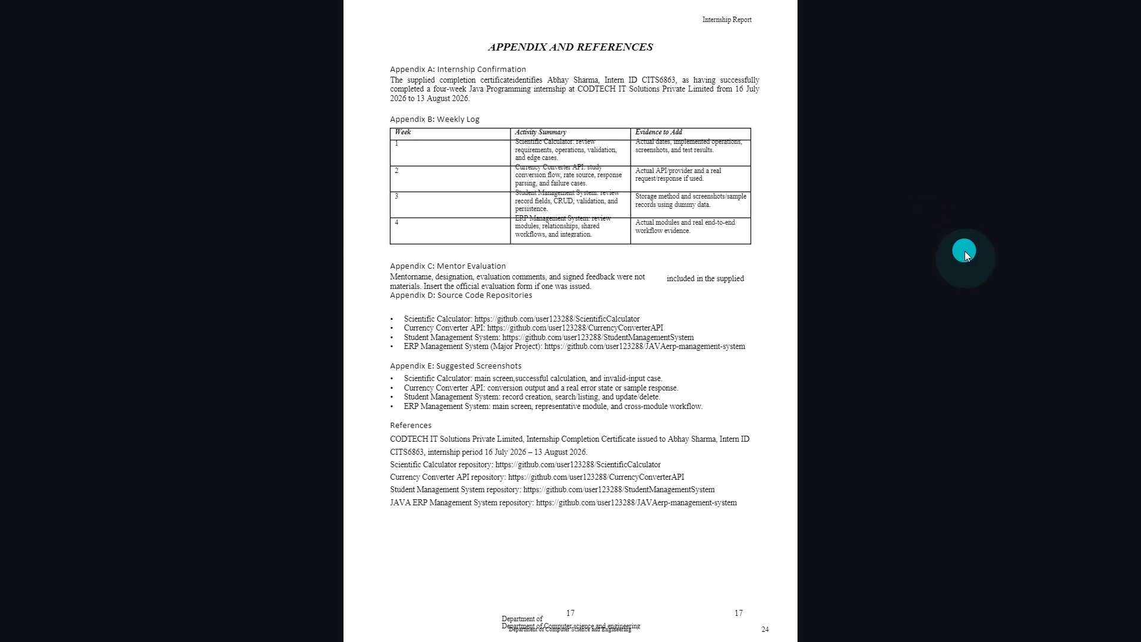
{"action": "key", "text": "Escape"}
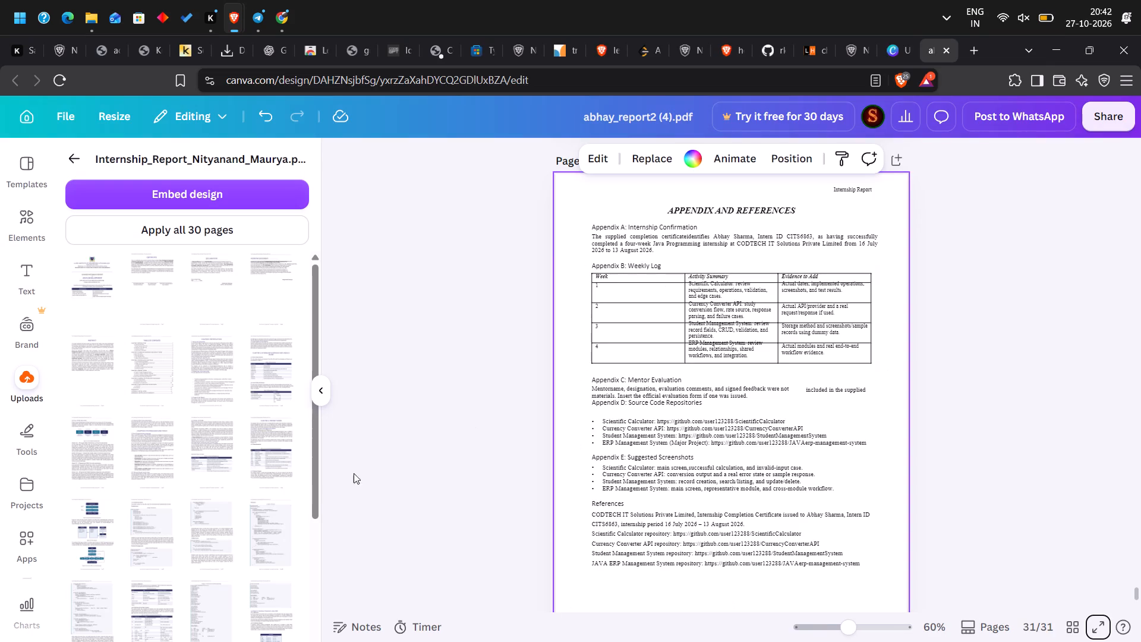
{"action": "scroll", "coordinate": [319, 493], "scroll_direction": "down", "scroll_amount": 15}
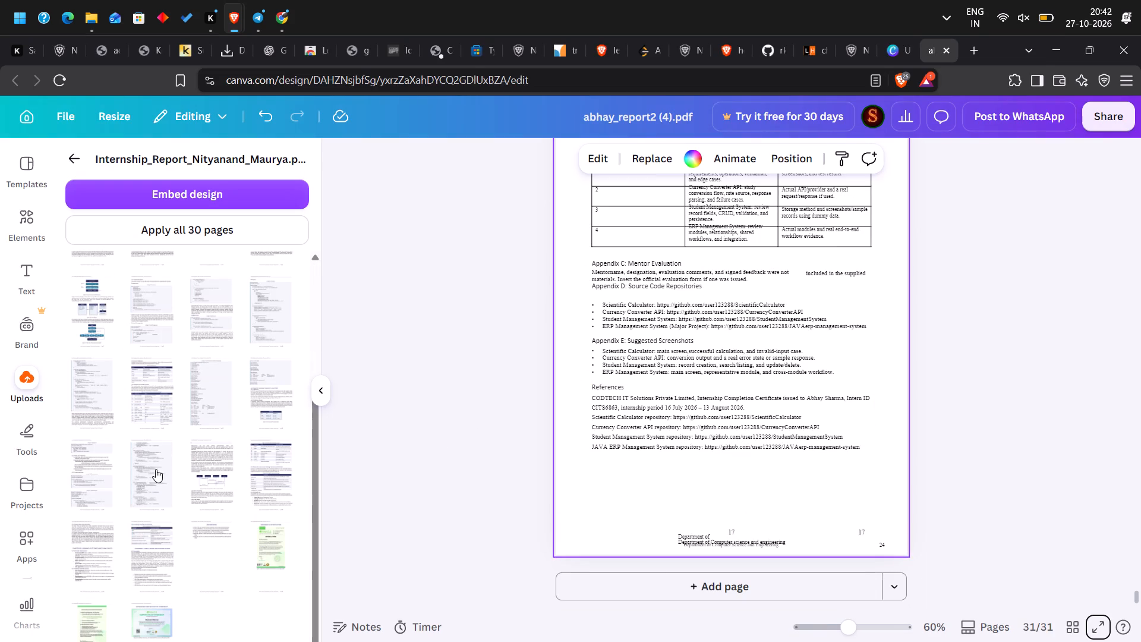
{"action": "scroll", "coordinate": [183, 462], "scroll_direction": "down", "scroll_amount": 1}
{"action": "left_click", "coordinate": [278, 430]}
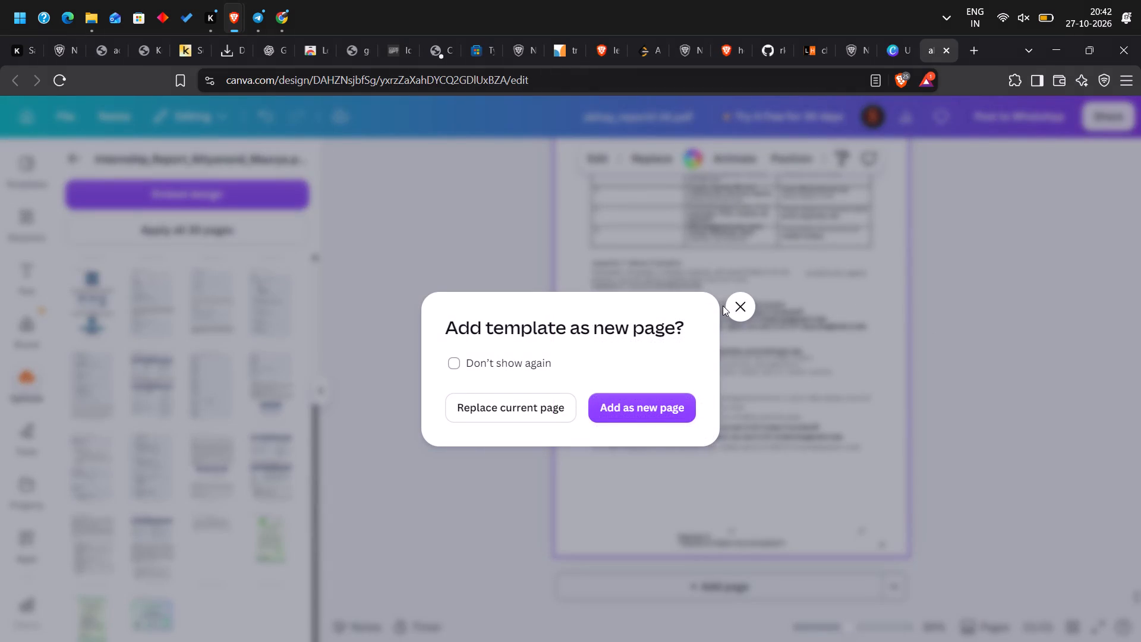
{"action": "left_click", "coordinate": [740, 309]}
Review the report backwards from the appendix page through the ERP Management System section to the Student Management System pages.
{"action": "scroll", "coordinate": [817, 461], "scroll_direction": "down", "scroll_amount": 8}
{"action": "scroll", "coordinate": [818, 465], "scroll_direction": "up", "scroll_amount": 9}
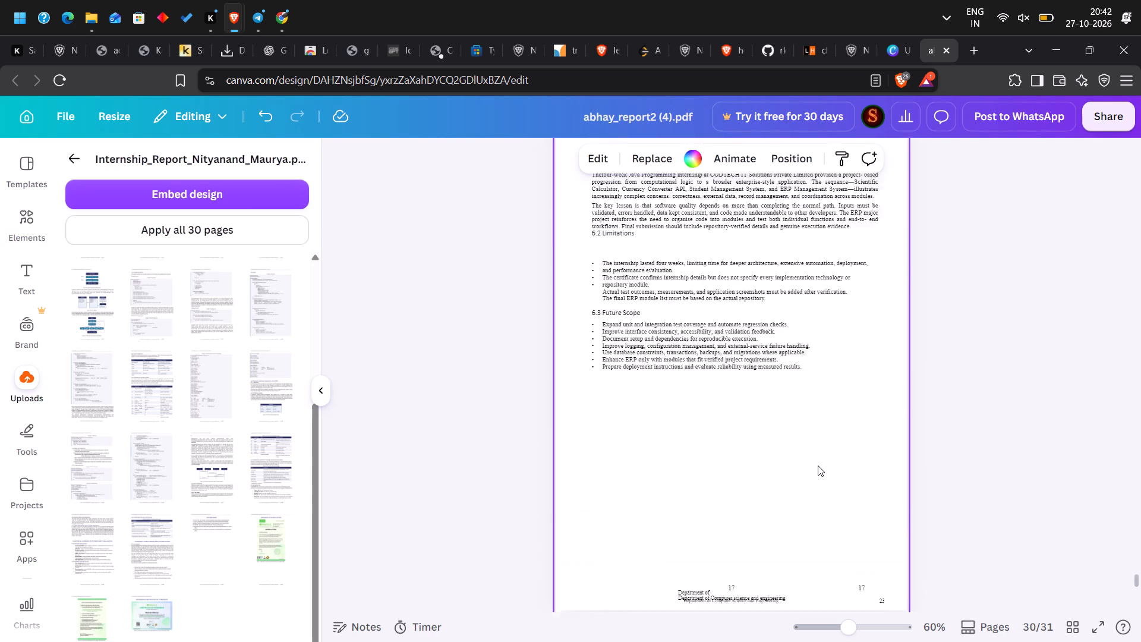
{"action": "scroll", "coordinate": [818, 465], "scroll_direction": "up", "scroll_amount": 20}
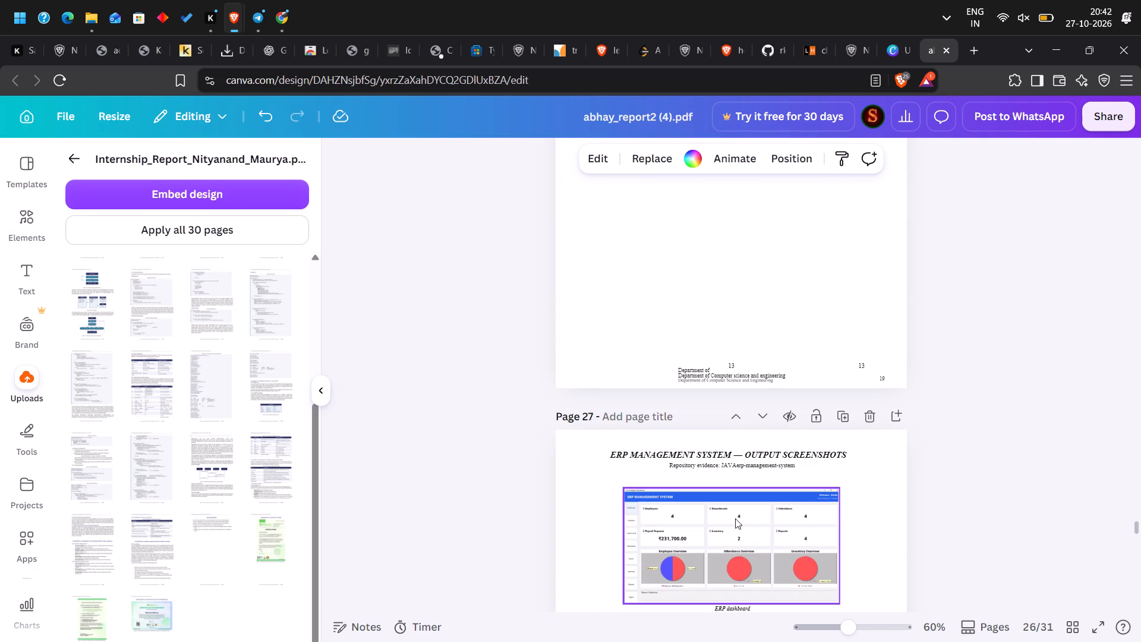
{"action": "scroll", "coordinate": [720, 480], "scroll_direction": "up", "scroll_amount": 6}
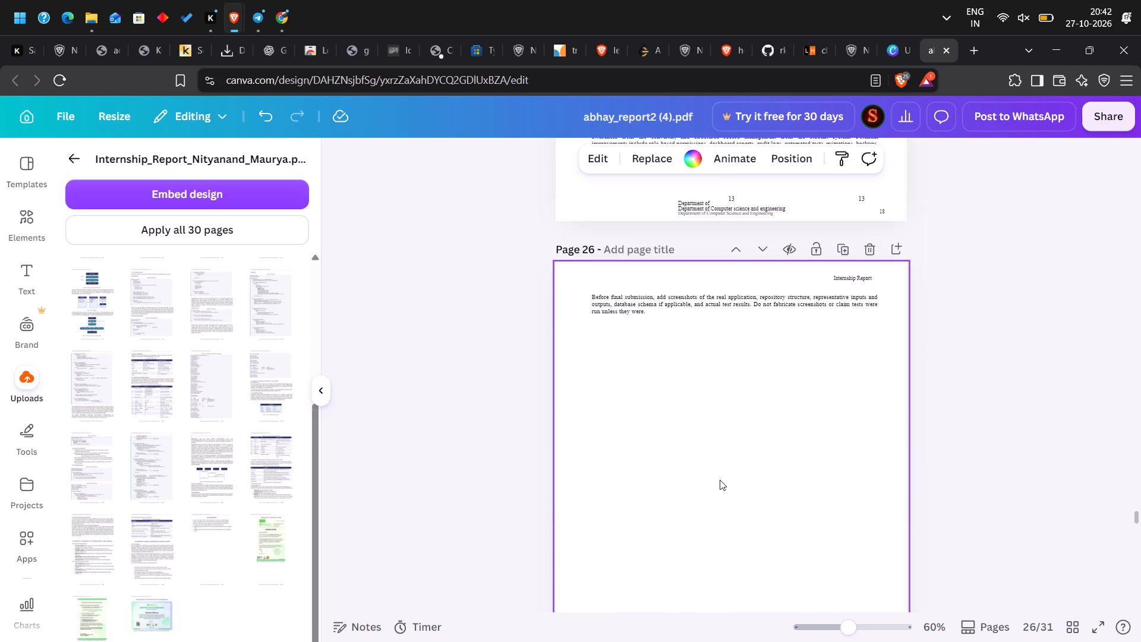
{"action": "scroll", "coordinate": [720, 480], "scroll_direction": "up", "scroll_amount": 11}
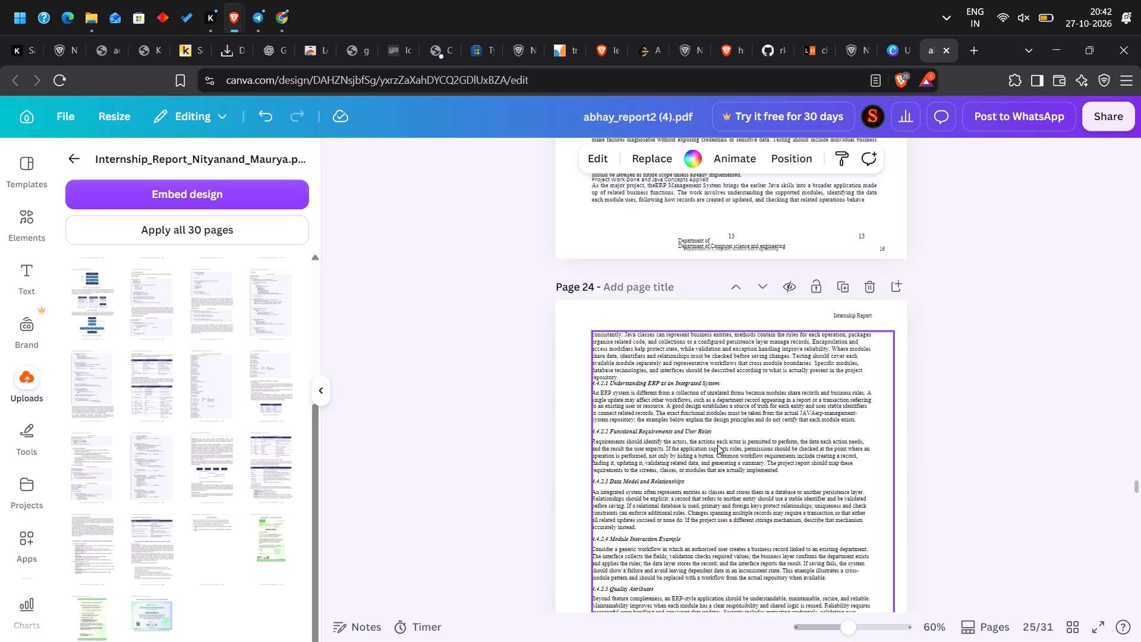
{"action": "scroll", "coordinate": [717, 442], "scroll_direction": "up", "scroll_amount": 9}
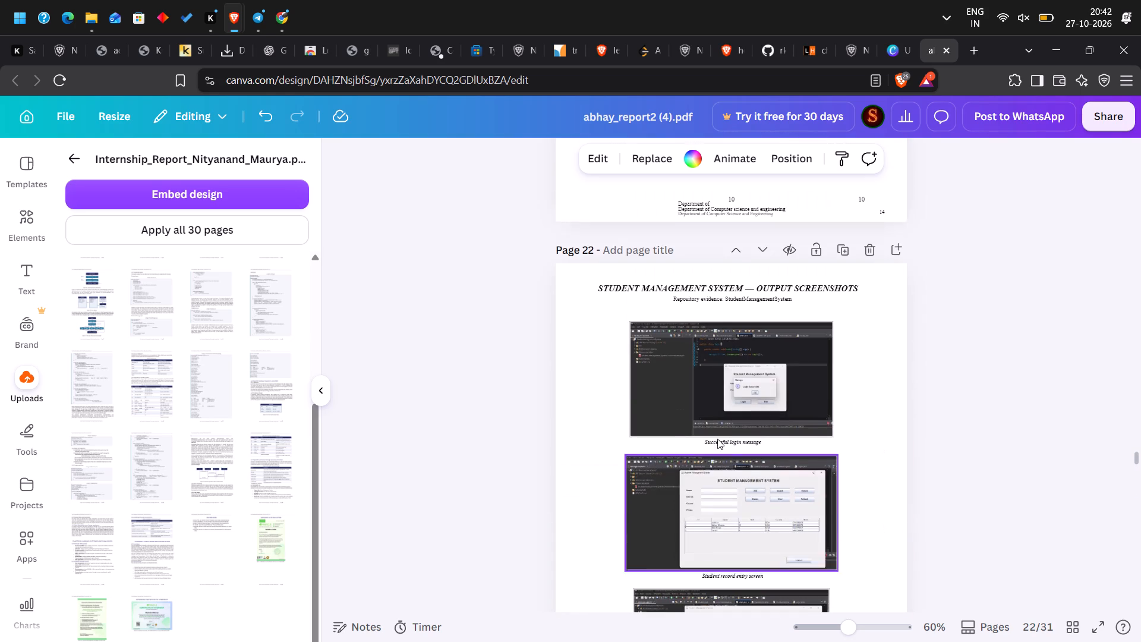
{"action": "scroll", "coordinate": [717, 439], "scroll_direction": "up", "scroll_amount": 5}
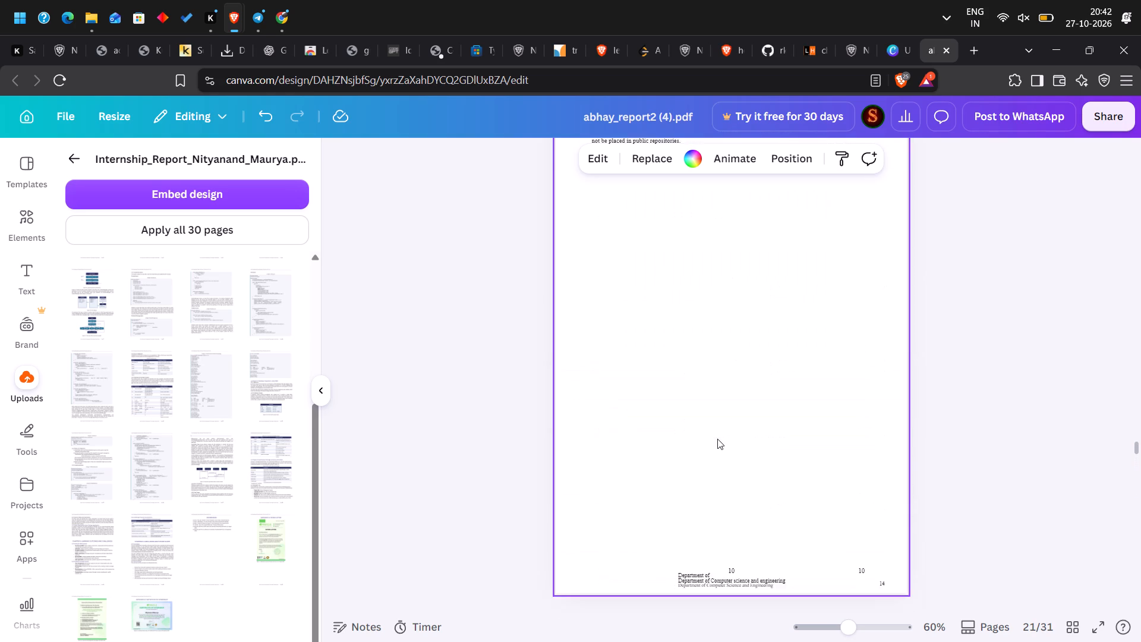
Review the earlier pages backwards through the Scientific Calculator section, Chapter 1 and the table of contents to the Declaration on page 4.
{"action": "scroll", "coordinate": [717, 439], "scroll_direction": "up", "scroll_amount": 18}
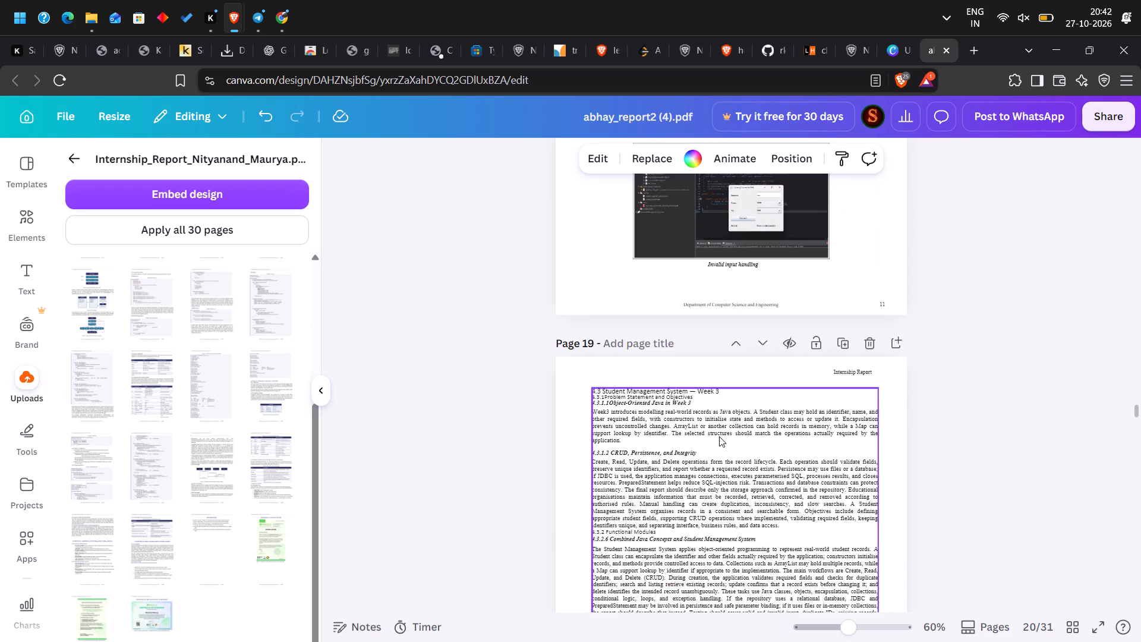
{"action": "scroll", "coordinate": [720, 436], "scroll_direction": "up", "scroll_amount": 17}
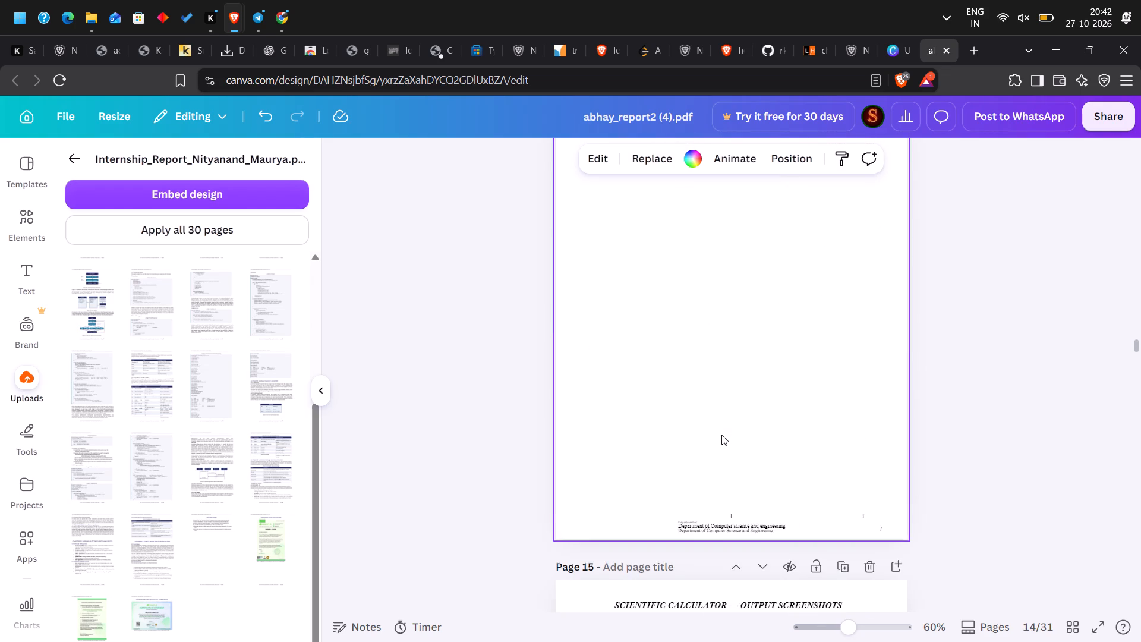
{"action": "scroll", "coordinate": [721, 435], "scroll_direction": "up", "scroll_amount": 15}
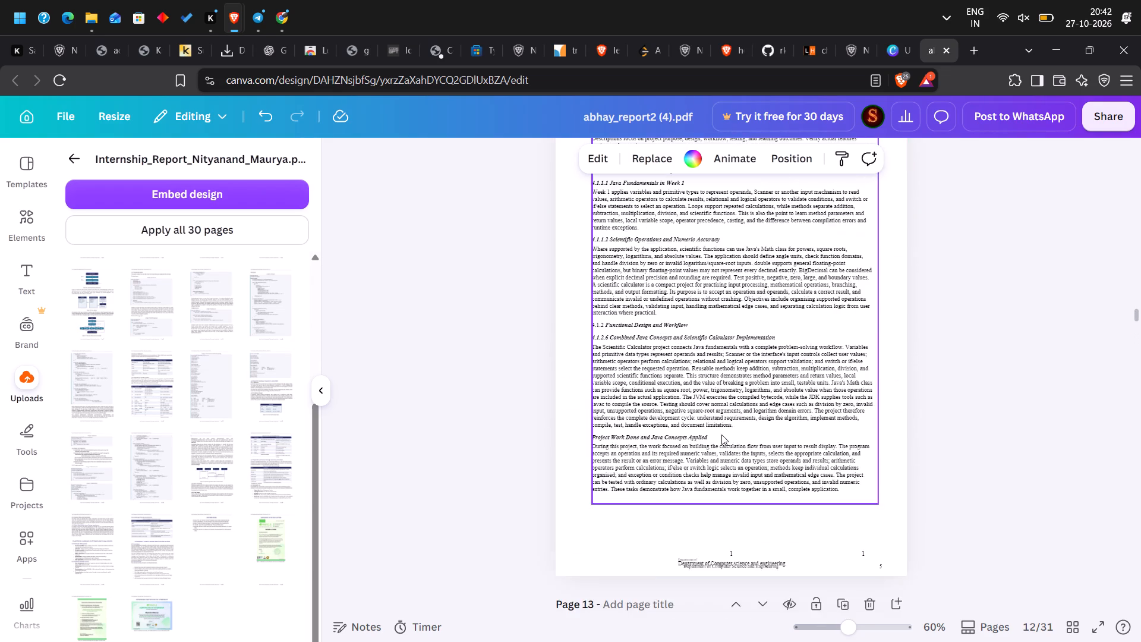
{"action": "scroll", "coordinate": [721, 435], "scroll_direction": "up", "scroll_amount": 19}
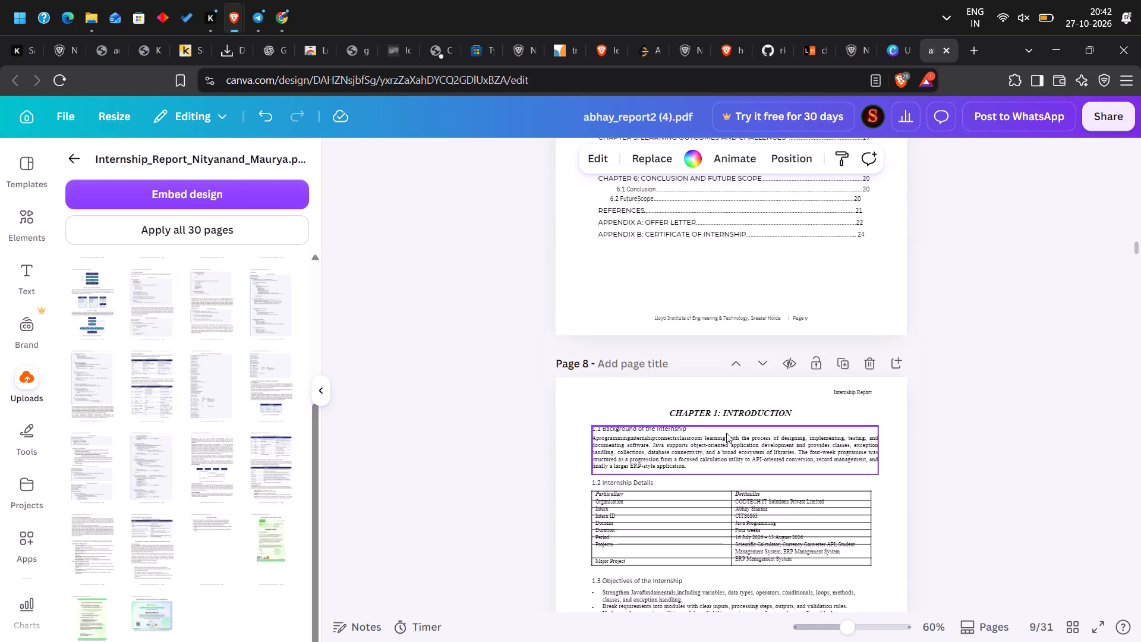
{"action": "scroll", "coordinate": [726, 456], "scroll_direction": "up", "scroll_amount": 3}
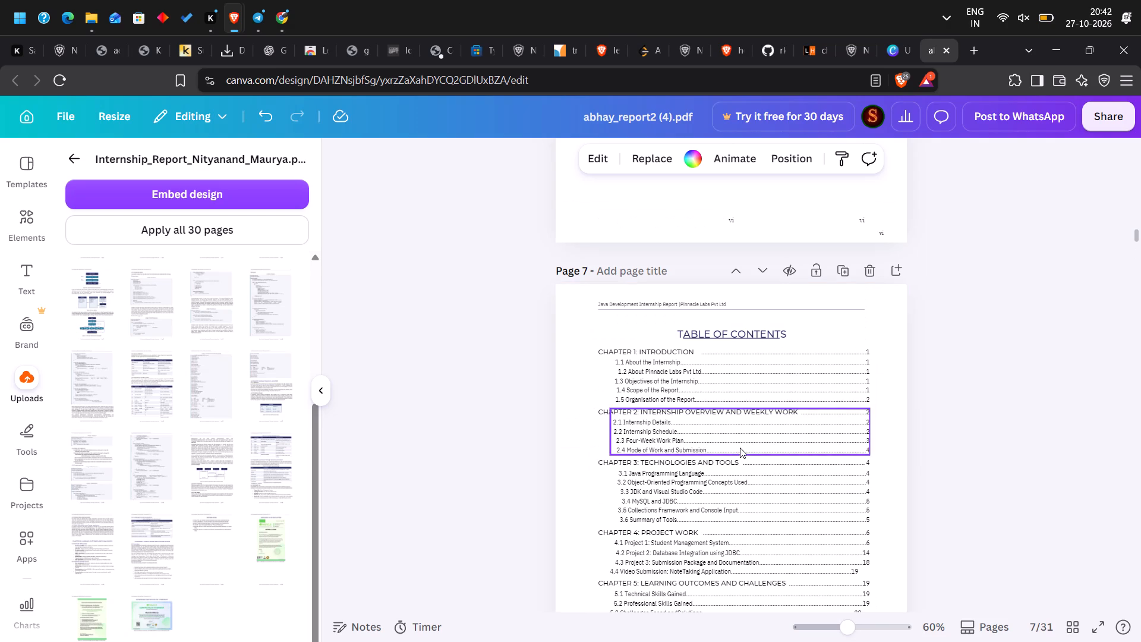
{"action": "scroll", "coordinate": [741, 446], "scroll_direction": "up", "scroll_amount": 4}
{"action": "scroll", "coordinate": [690, 450], "scroll_direction": "up", "scroll_amount": 8}
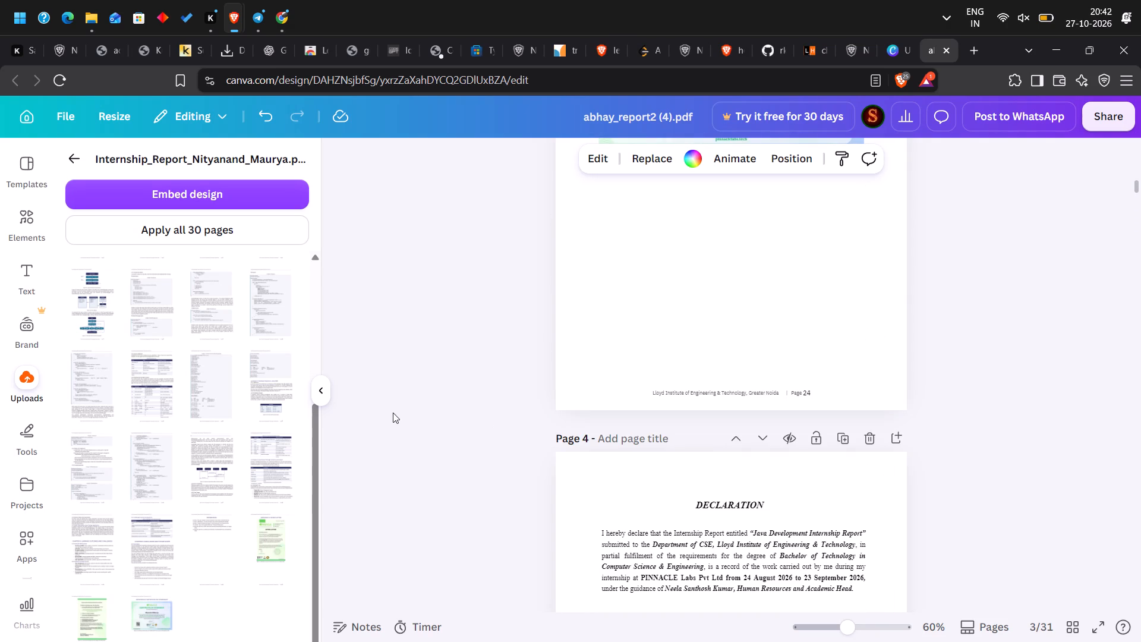
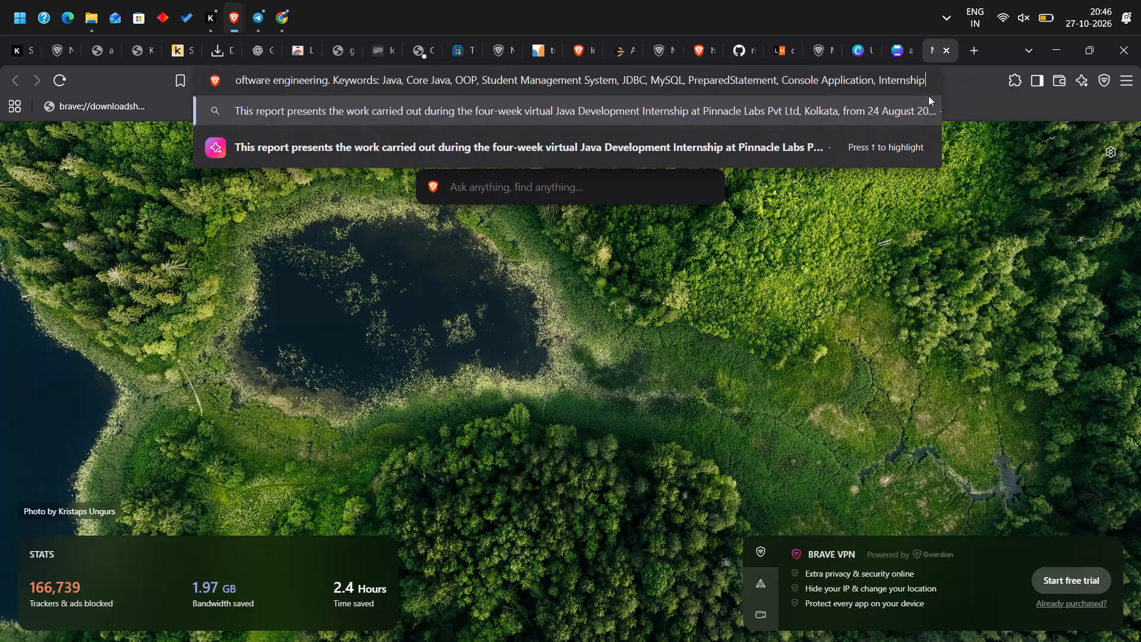
Clear the pasted abstract text from the address bar and return to the internship report design in Canva.
{"action": "key", "text": "ctrl+z"}
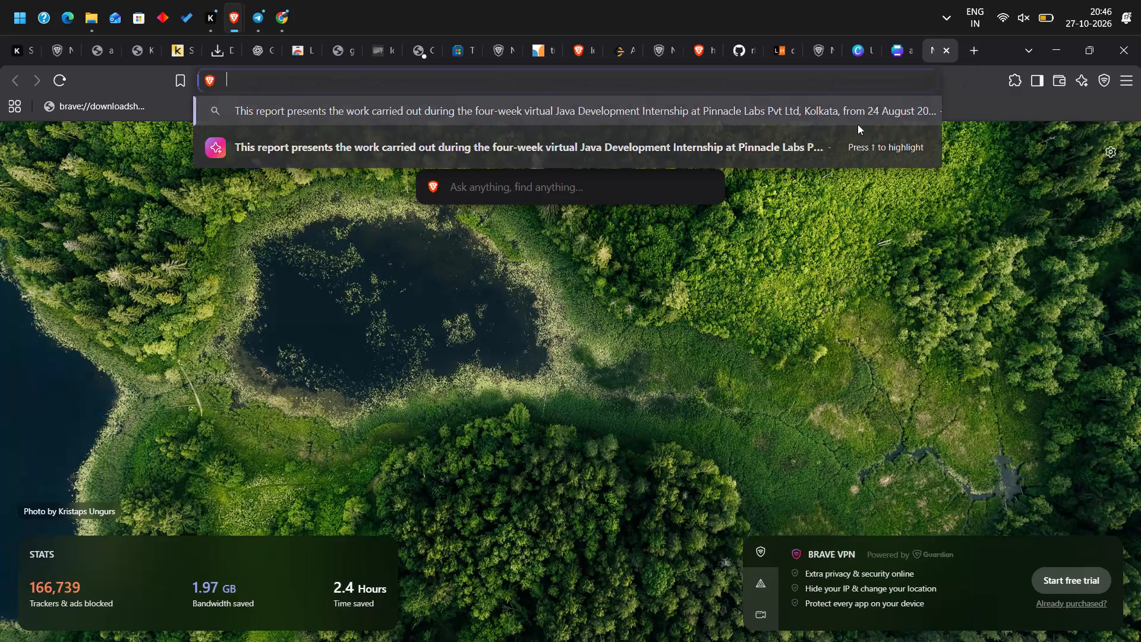
{"action": "left_click", "coordinate": [863, 44]}
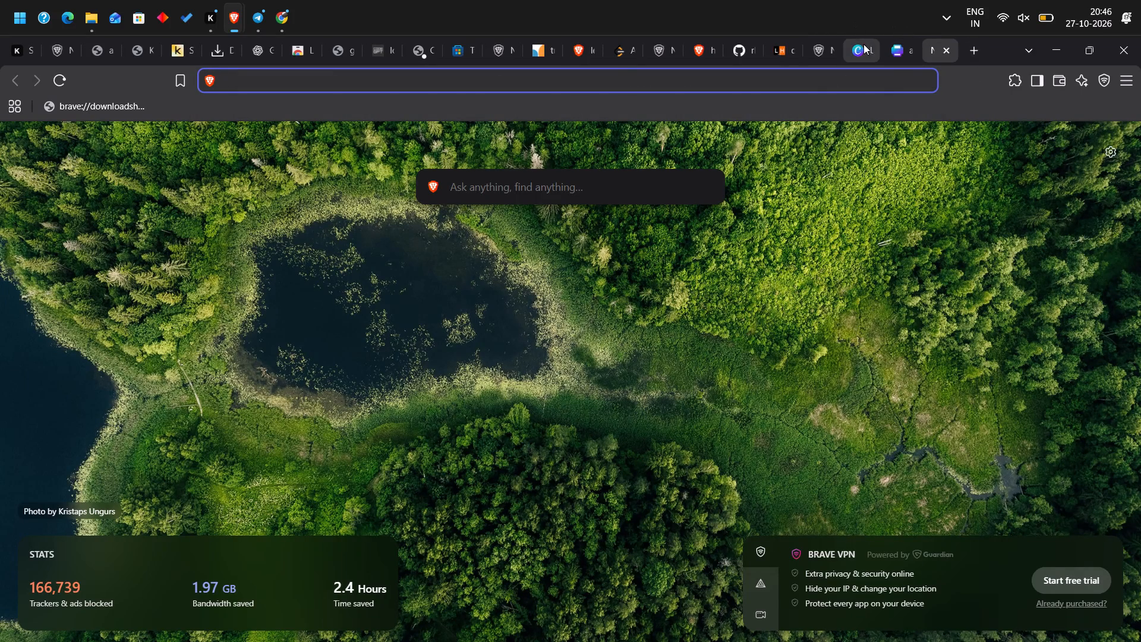
{"action": "left_click", "coordinate": [344, 358]}
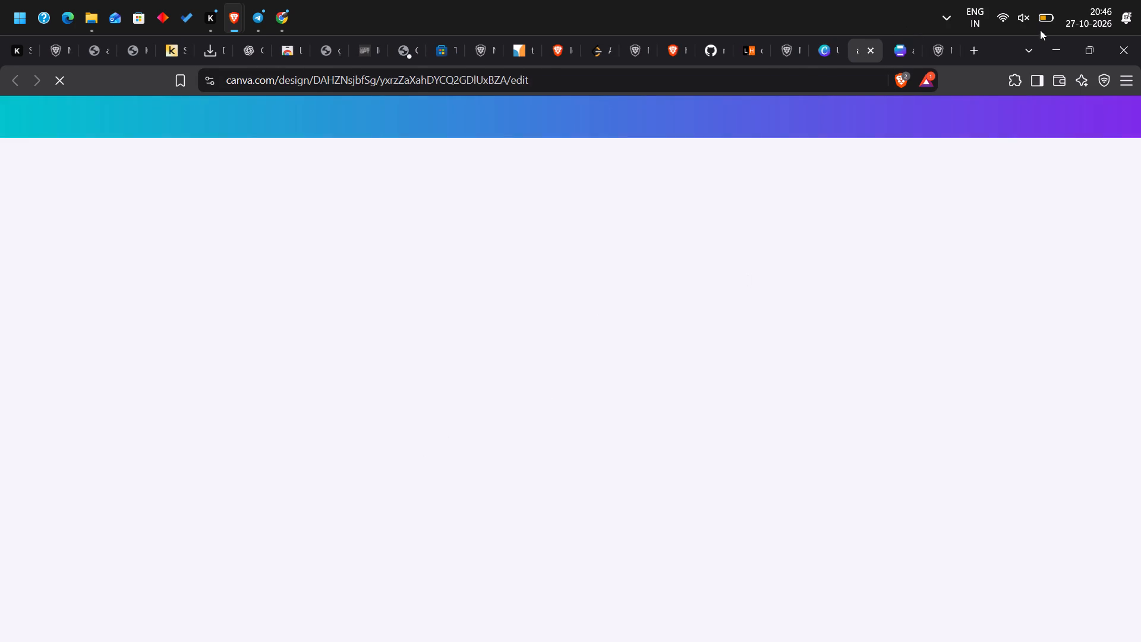
{"action": "left_click", "coordinate": [894, 47]}
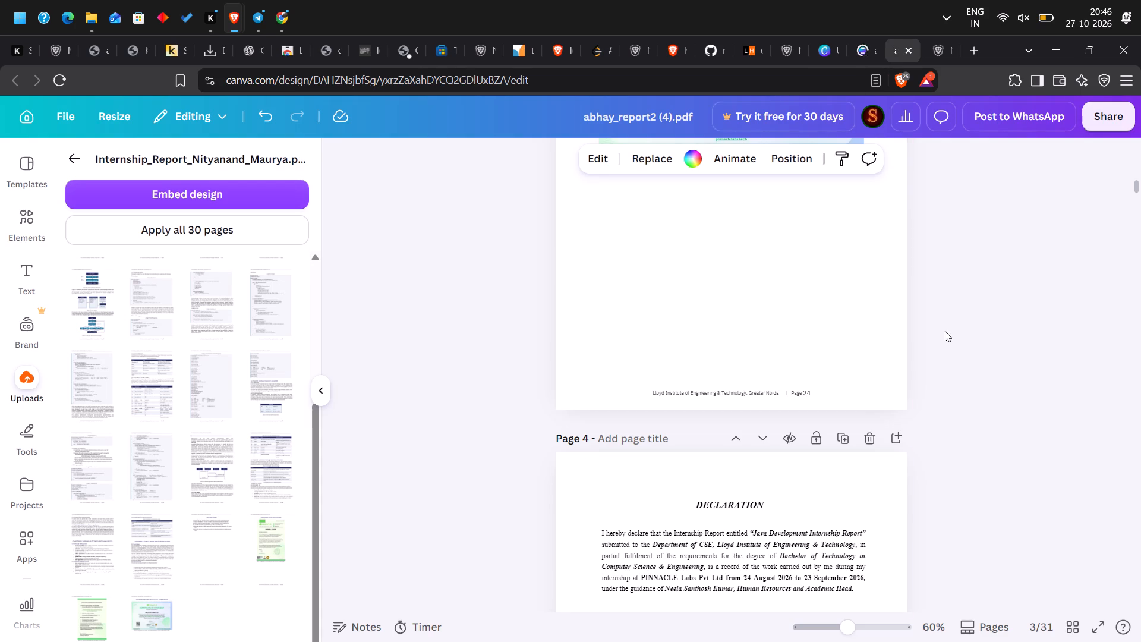
Search the web for "PINNACLE Labs Pvt Ltd", copying the company name from the Certificate text on page 2 of the report.
{"action": "scroll", "coordinate": [720, 413], "scroll_direction": "up", "scroll_amount": 6}
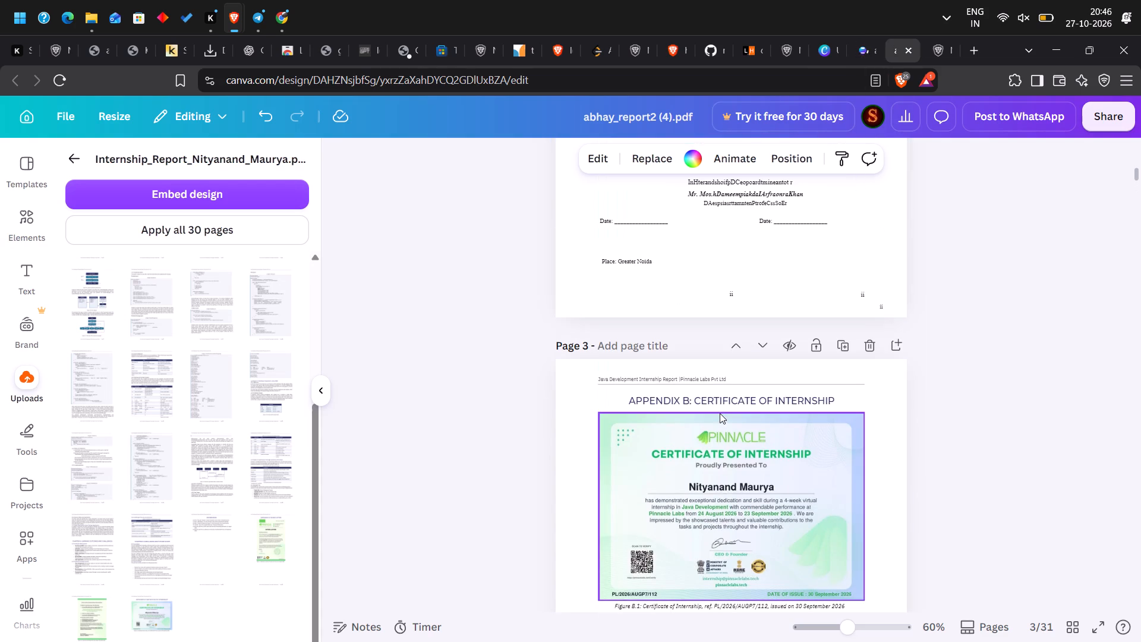
{"action": "left_click", "coordinate": [724, 435]}
{"action": "scroll", "coordinate": [716, 355], "scroll_direction": "up", "scroll_amount": 4}
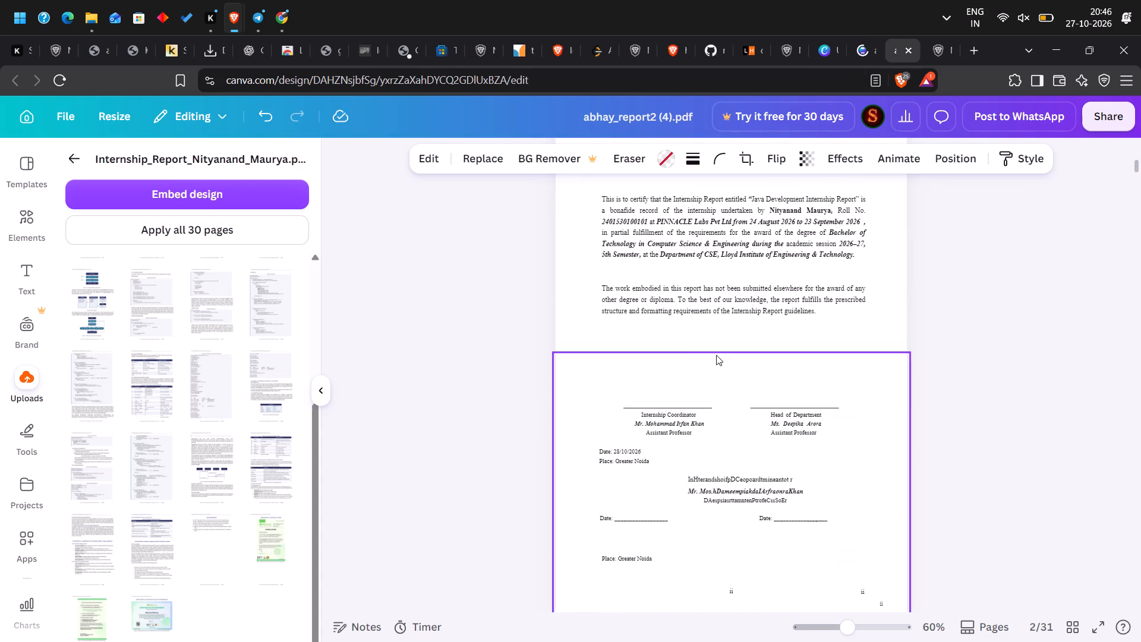
{"action": "scroll", "coordinate": [716, 355], "scroll_direction": "up", "scroll_amount": 2}
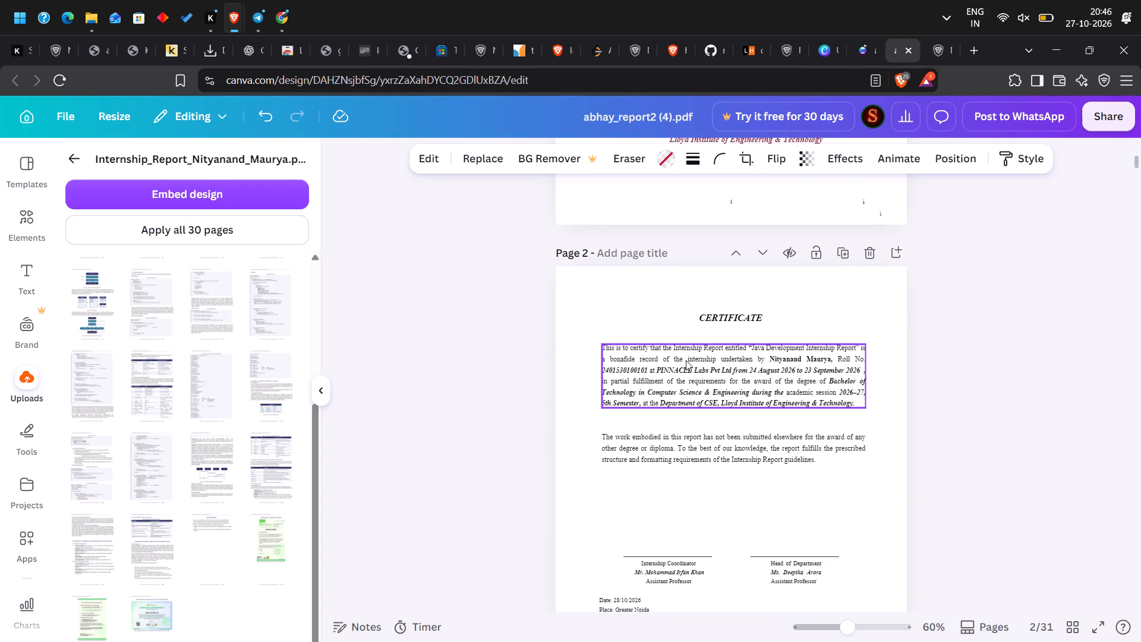
{"action": "left_click", "coordinate": [685, 365]}
{"action": "left_click", "coordinate": [685, 365]}
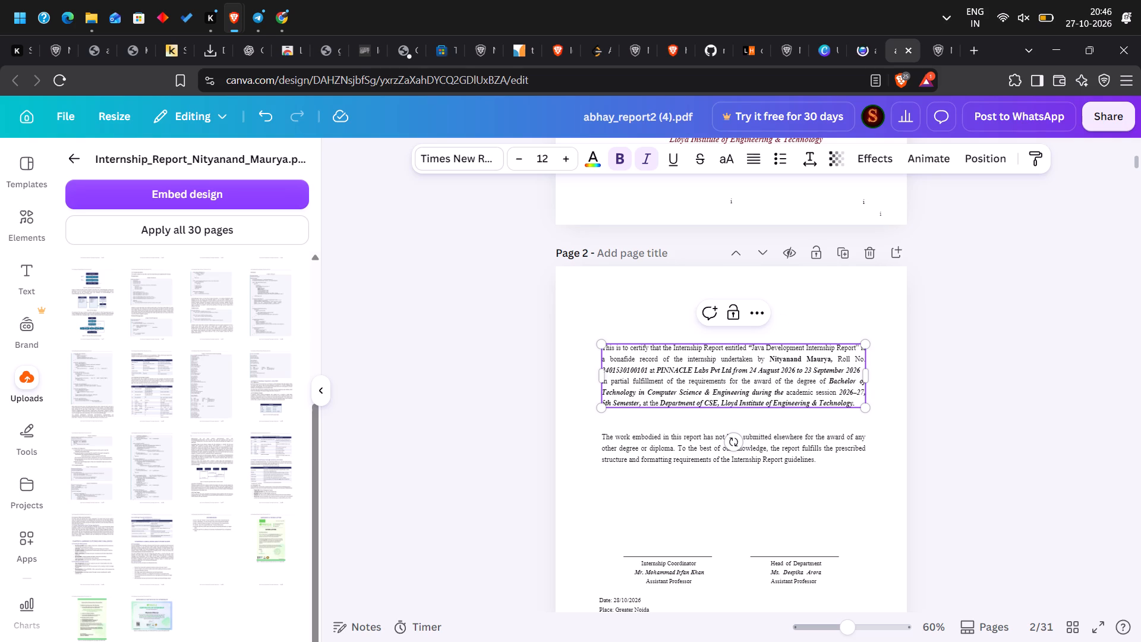
{"action": "left_click_drag", "start_coordinate": [658, 369], "coordinate": [732, 379]}
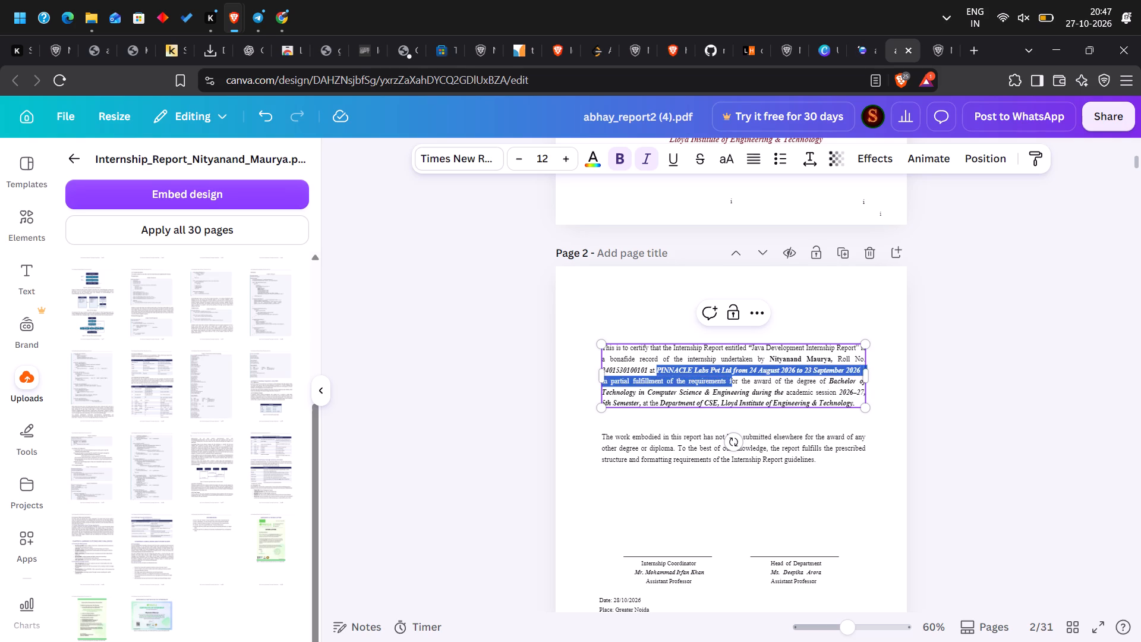
{"action": "left_click_drag", "start_coordinate": [732, 379], "coordinate": [730, 370]}
{"action": "key", "text": "ctrl+c"}
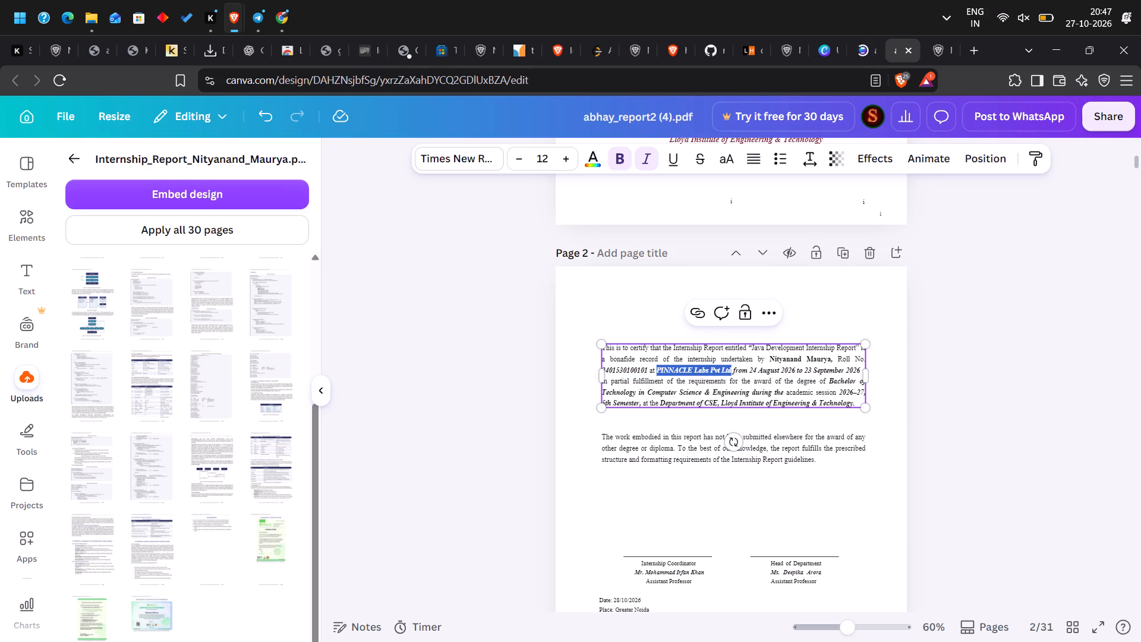
{"action": "left_click", "coordinate": [976, 45]}
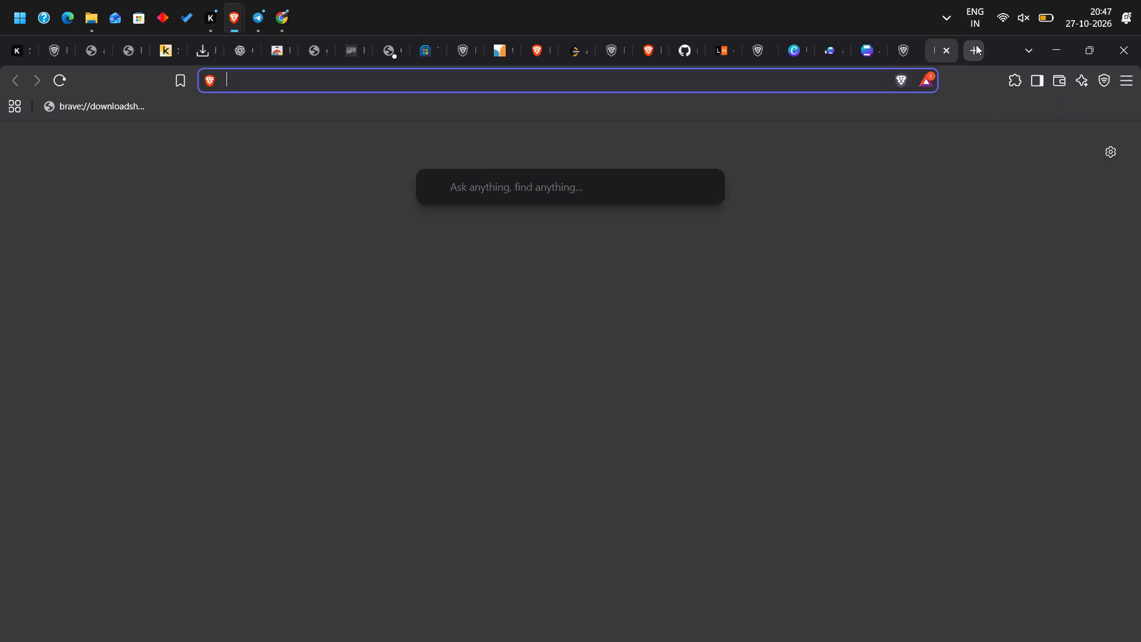
{"action": "key", "text": "ctrl+v"}
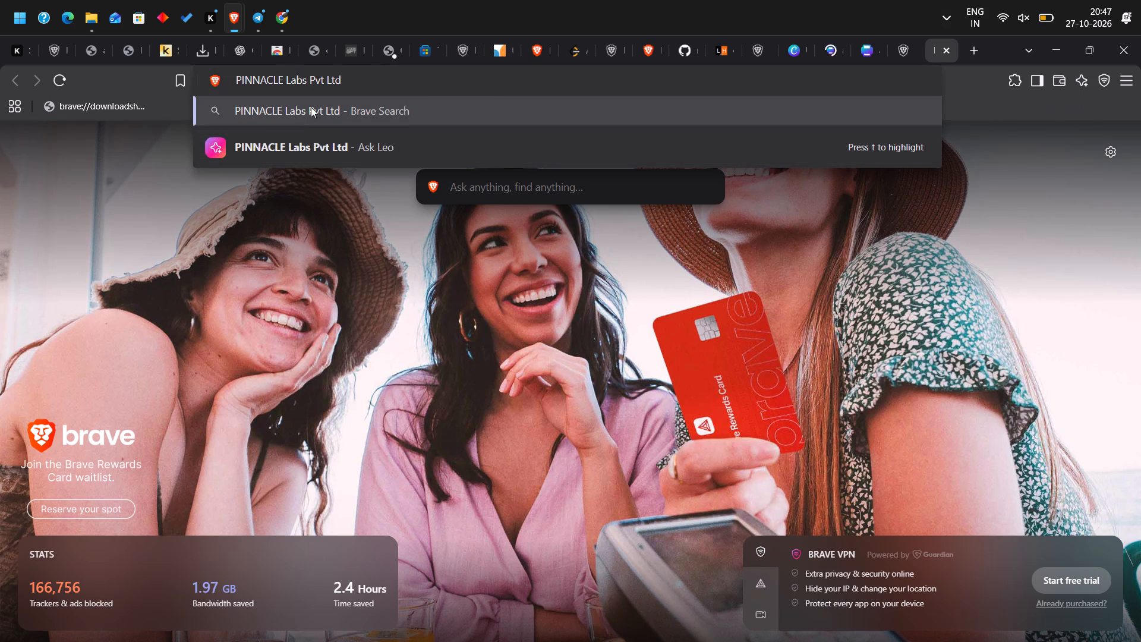
{"action": "key", "text": "shift+Return"}
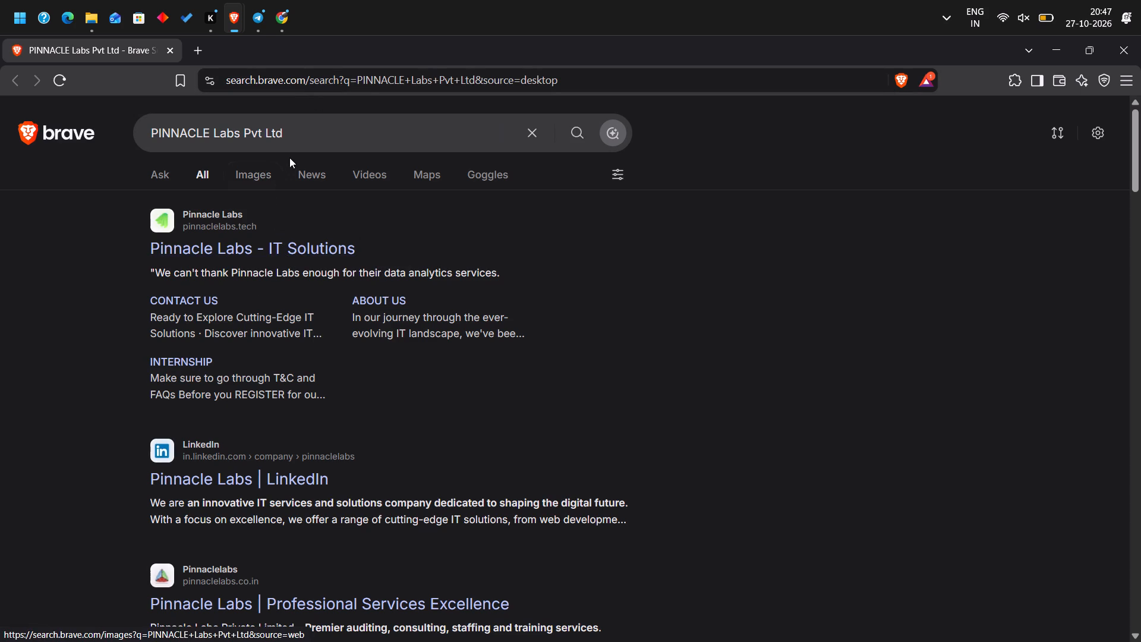
Refine the web search to "PINNACLE Labs Pvt Ltd internship cordinator".
{"action": "left_click", "coordinate": [308, 142]}
{"action": "key", "text": "space"}
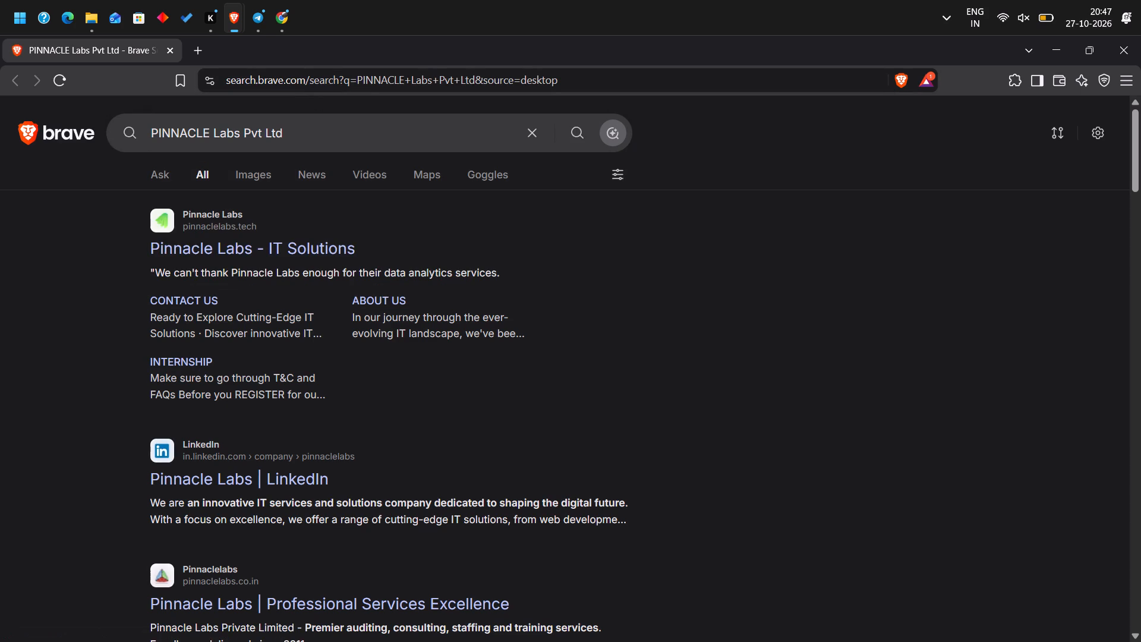
{"action": "type", "text": "int"}
{"action": "left_click", "coordinate": [309, 142]}
{"action": "type", "text": "er"}
{"action": "type", "text": "nshio"}
{"action": "key", "text": "space"}
{"action": "key", "text": "BackSpace"}
{"action": "key", "text": "BackSpace"}
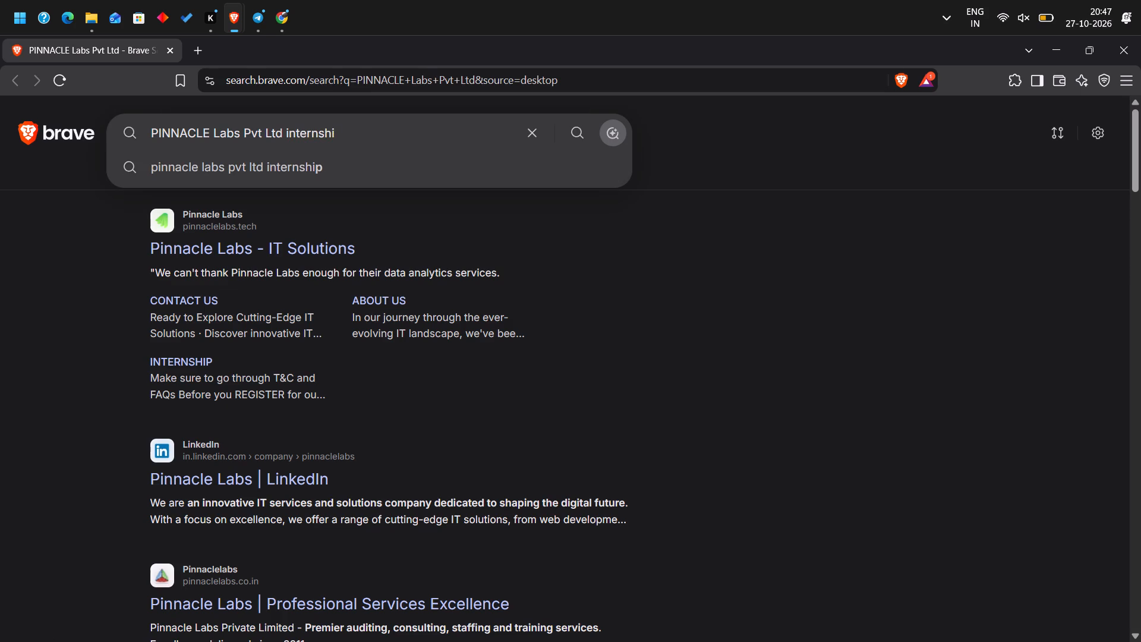
{"action": "type", "text": "p cordinator"}
{"action": "key", "text": "Return"}
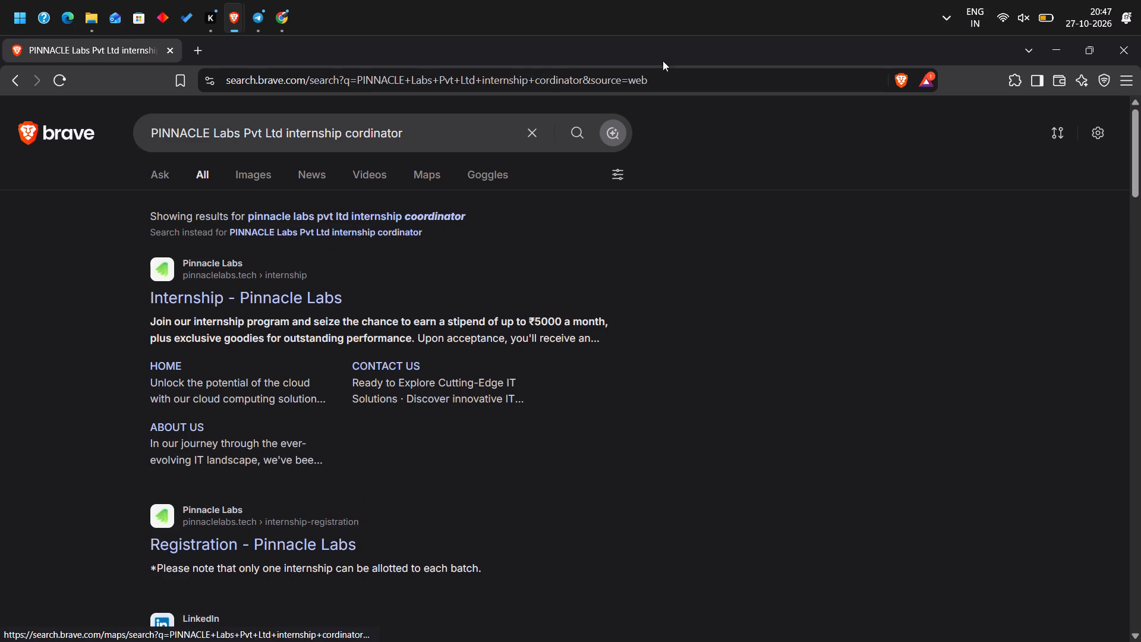
{"action": "left_click", "coordinate": [580, 134]}
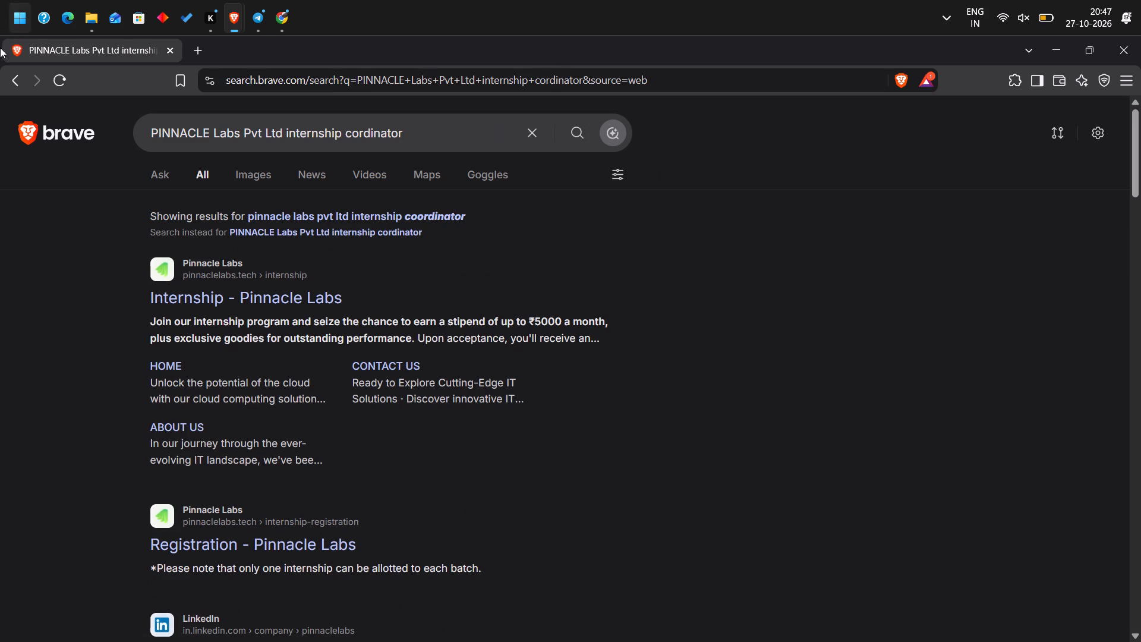
Open the Pinnacle Labs Internship page and look through its programmes and footer for internship coordinator details.
{"action": "left_click", "coordinate": [206, 298]}
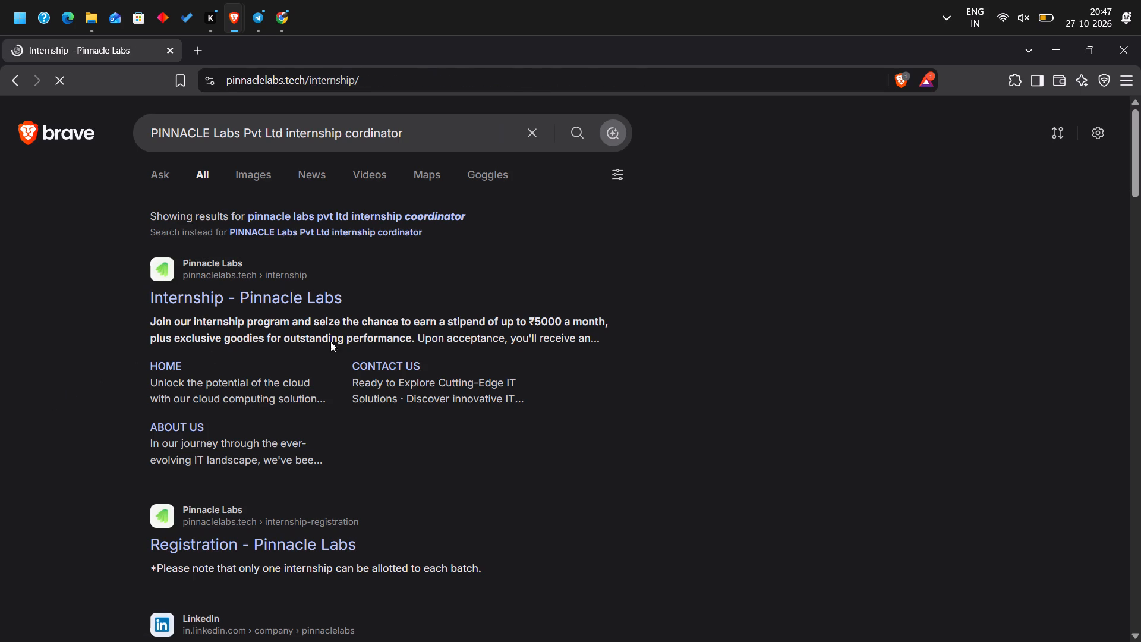
{"action": "scroll", "coordinate": [572, 440], "scroll_direction": "down", "scroll_amount": 1}
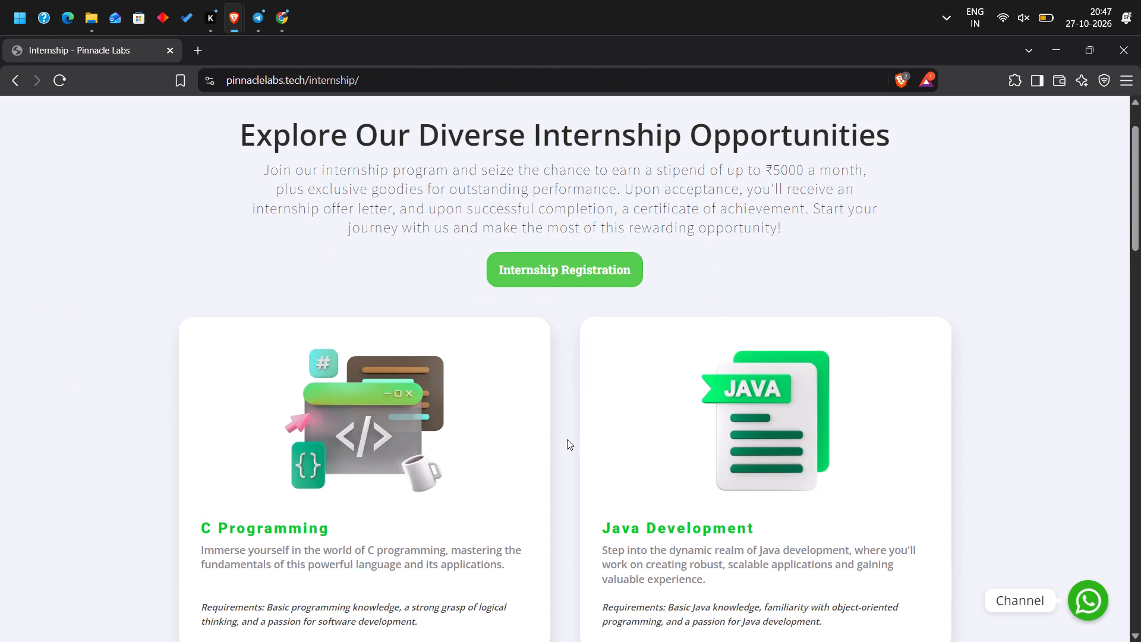
{"action": "scroll", "coordinate": [563, 438], "scroll_direction": "down", "scroll_amount": 3}
{"action": "scroll", "coordinate": [554, 436], "scroll_direction": "up", "scroll_amount": 3}
{"action": "scroll", "coordinate": [551, 448], "scroll_direction": "down", "scroll_amount": 20}
{"action": "scroll", "coordinate": [550, 449], "scroll_direction": "down", "scroll_amount": 3}
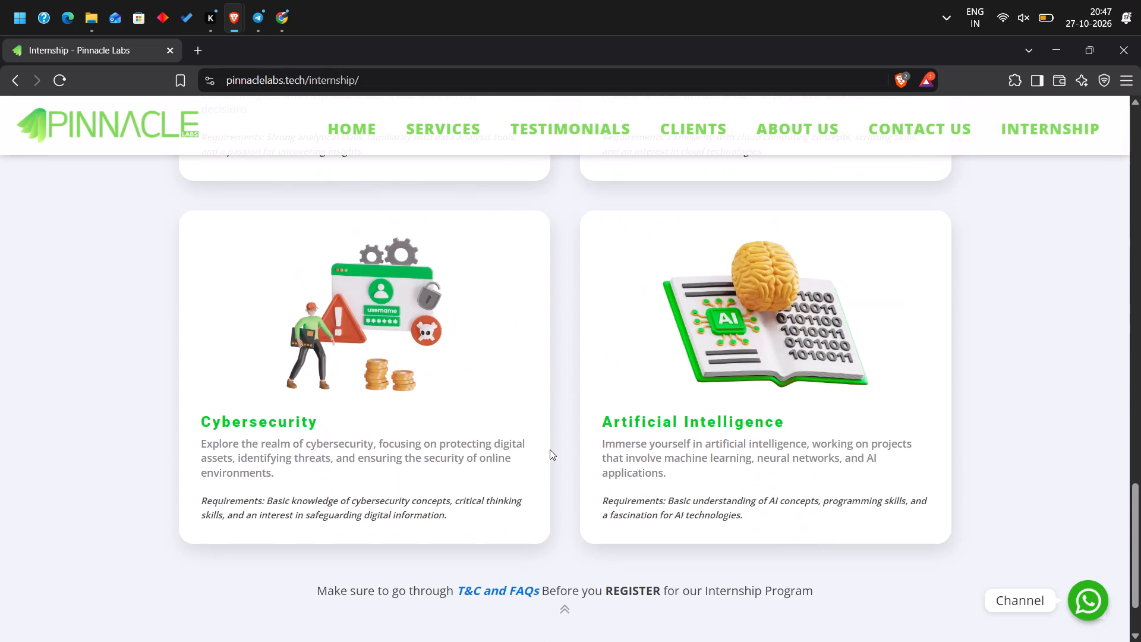
{"action": "scroll", "coordinate": [550, 449], "scroll_direction": "down", "scroll_amount": 2}
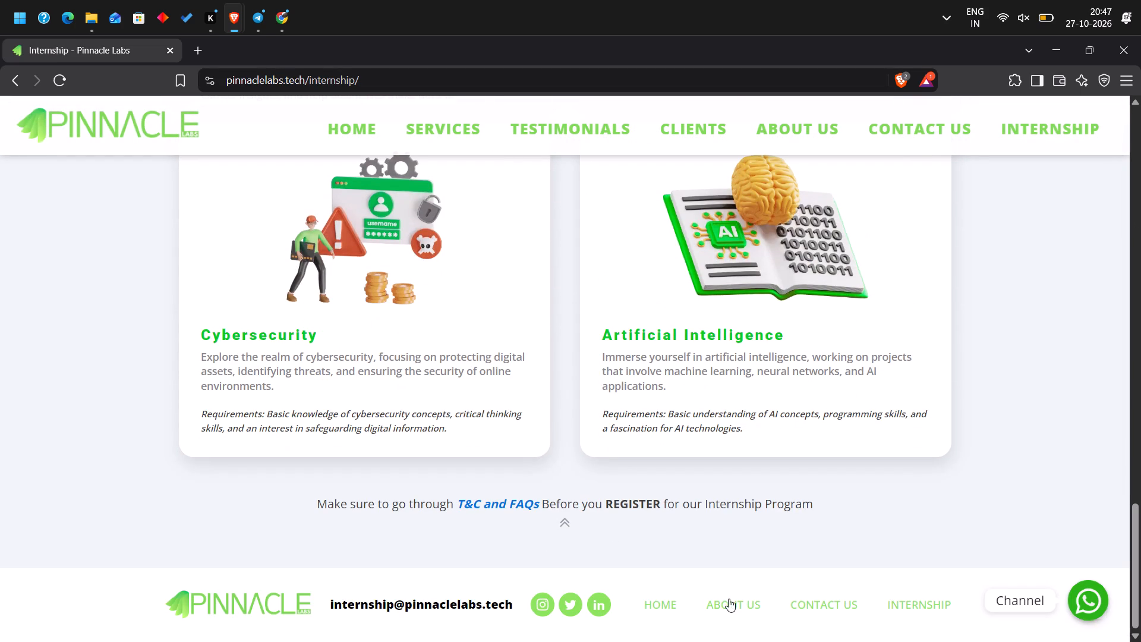
{"action": "left_click", "coordinate": [683, 568]}
Examine the Pinnacle Labs About Us page, including the company history, Why Choose Us and Our Mission sections.
{"action": "left_click", "coordinate": [811, 128]}
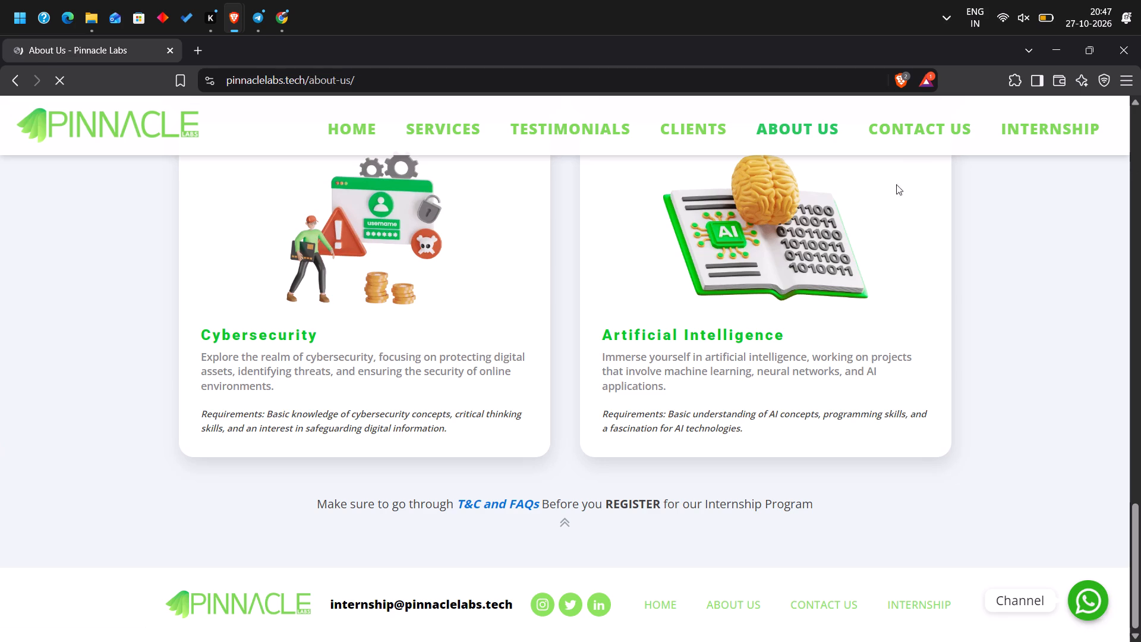
{"action": "scroll", "coordinate": [595, 432], "scroll_direction": "down", "scroll_amount": 3}
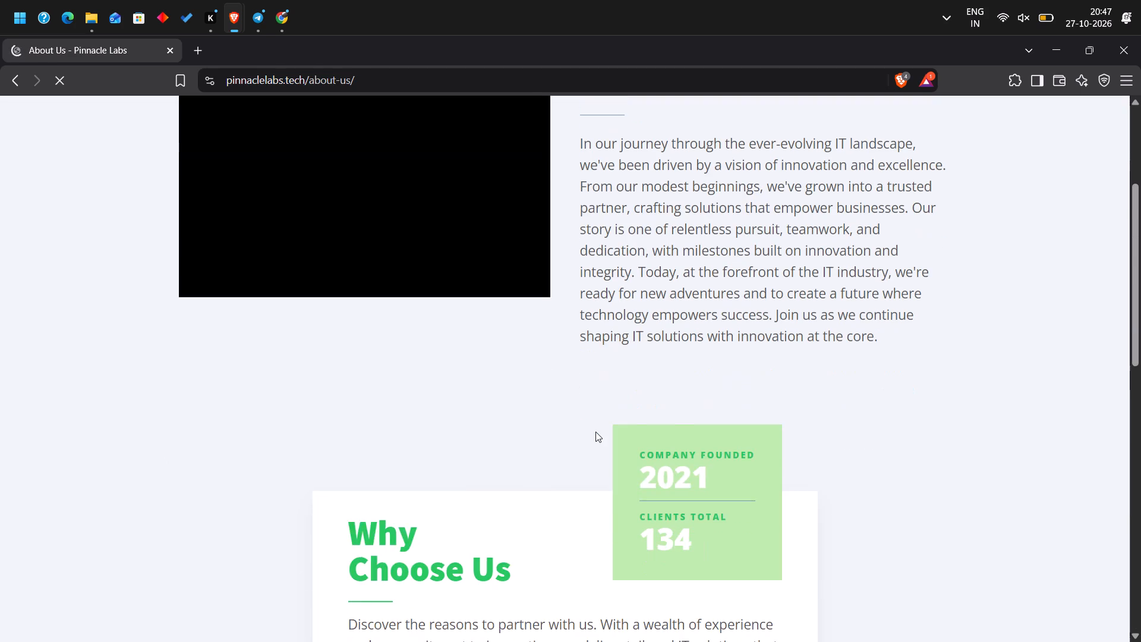
{"action": "scroll", "coordinate": [595, 432], "scroll_direction": "down", "scroll_amount": 10}
{"action": "scroll", "coordinate": [595, 432], "scroll_direction": "up", "scroll_amount": 2}
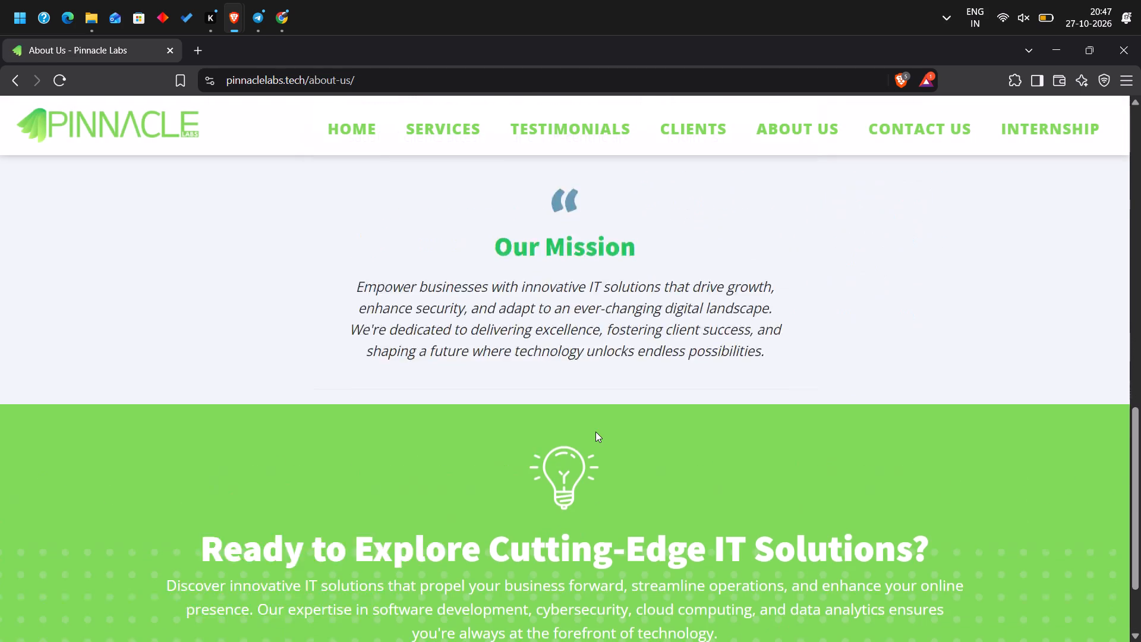
{"action": "scroll", "coordinate": [595, 432], "scroll_direction": "up", "scroll_amount": 6}
{"action": "scroll", "coordinate": [595, 432], "scroll_direction": "down", "scroll_amount": 10}
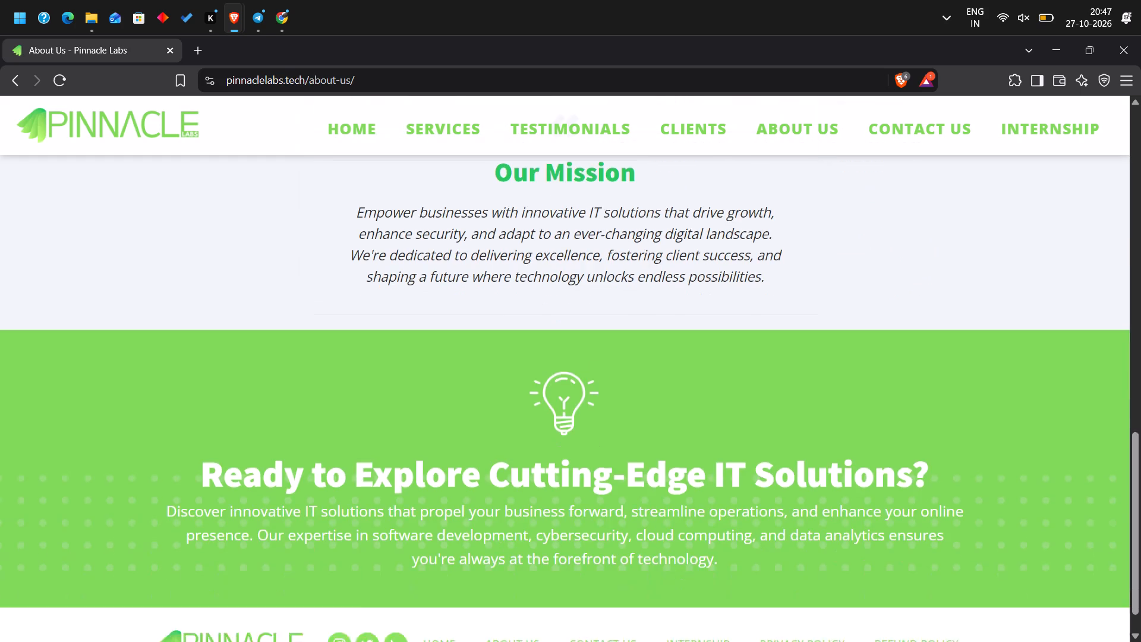
{"action": "scroll", "coordinate": [598, 483], "scroll_direction": "down", "scroll_amount": 1}
{"action": "scroll", "coordinate": [606, 550], "scroll_direction": "up", "scroll_amount": 12}
{"action": "scroll", "coordinate": [597, 531], "scroll_direction": "down", "scroll_amount": 2}
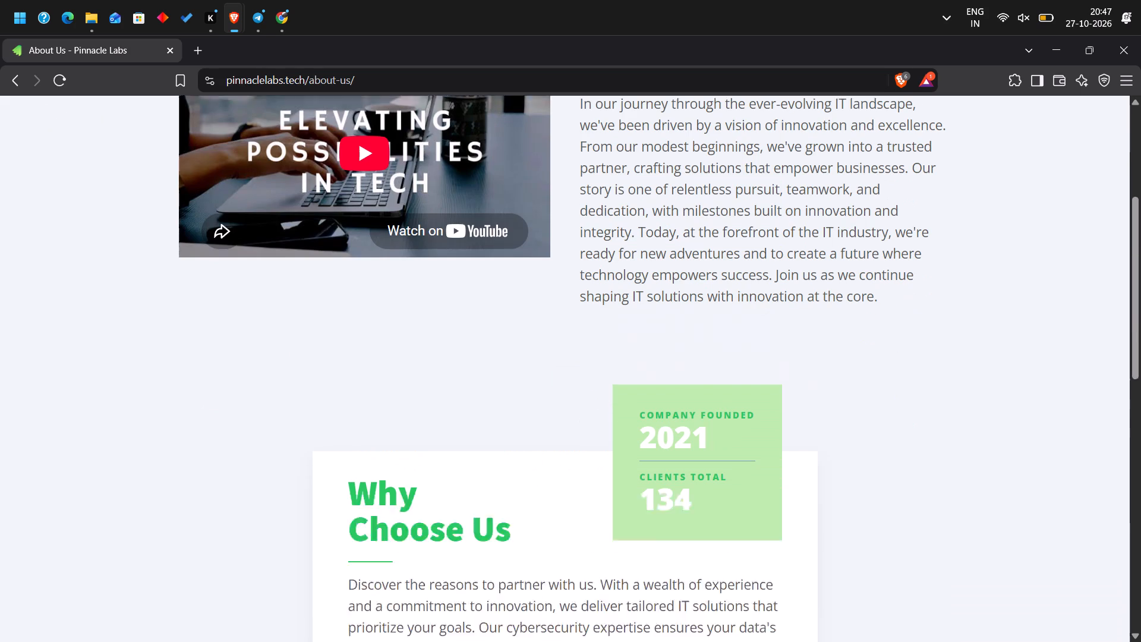
{"action": "scroll", "coordinate": [597, 531], "scroll_direction": "down", "scroll_amount": 16}
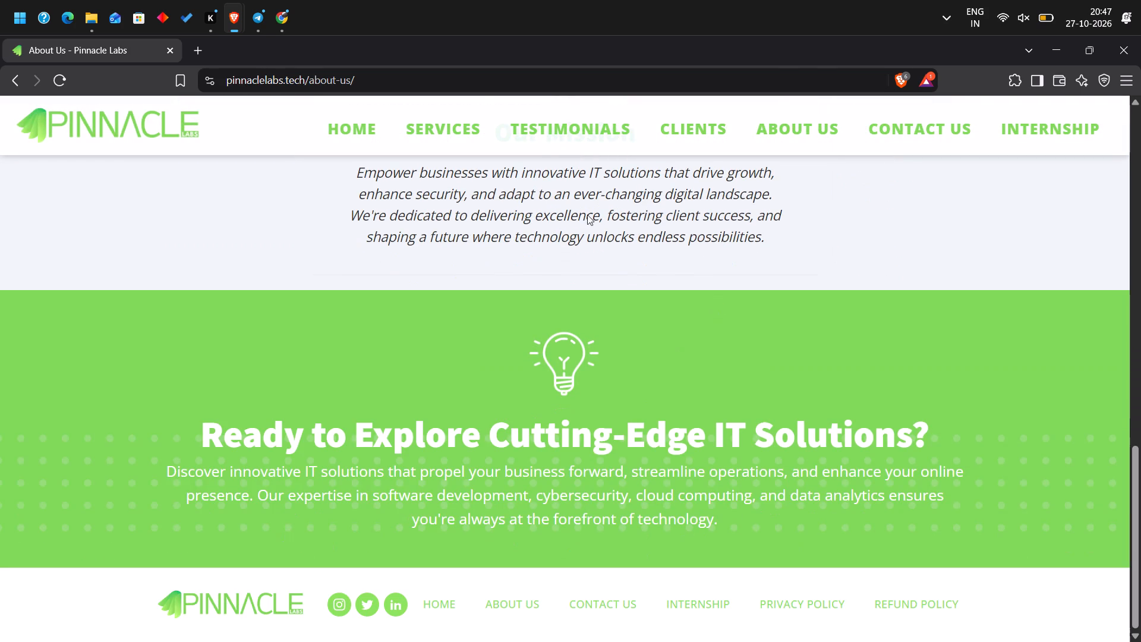
Browse the Services, Testimonials and Top Clients sections of the Pinnacle Labs home page, and reopen About Us.
{"action": "left_click", "coordinate": [343, 128]}
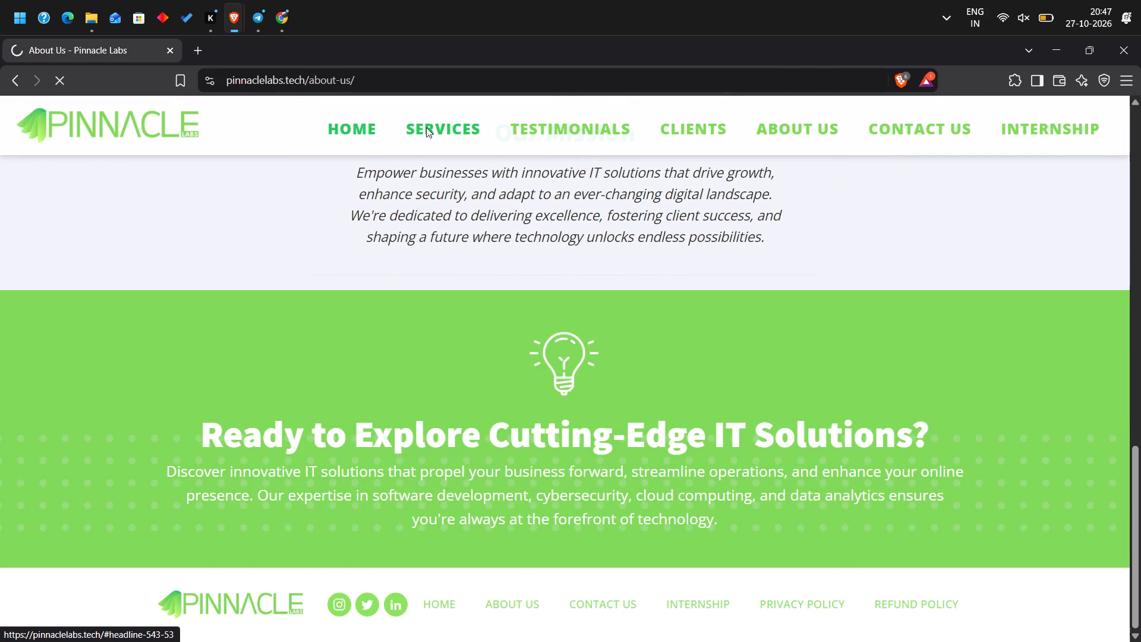
{"action": "left_click", "coordinate": [443, 127]}
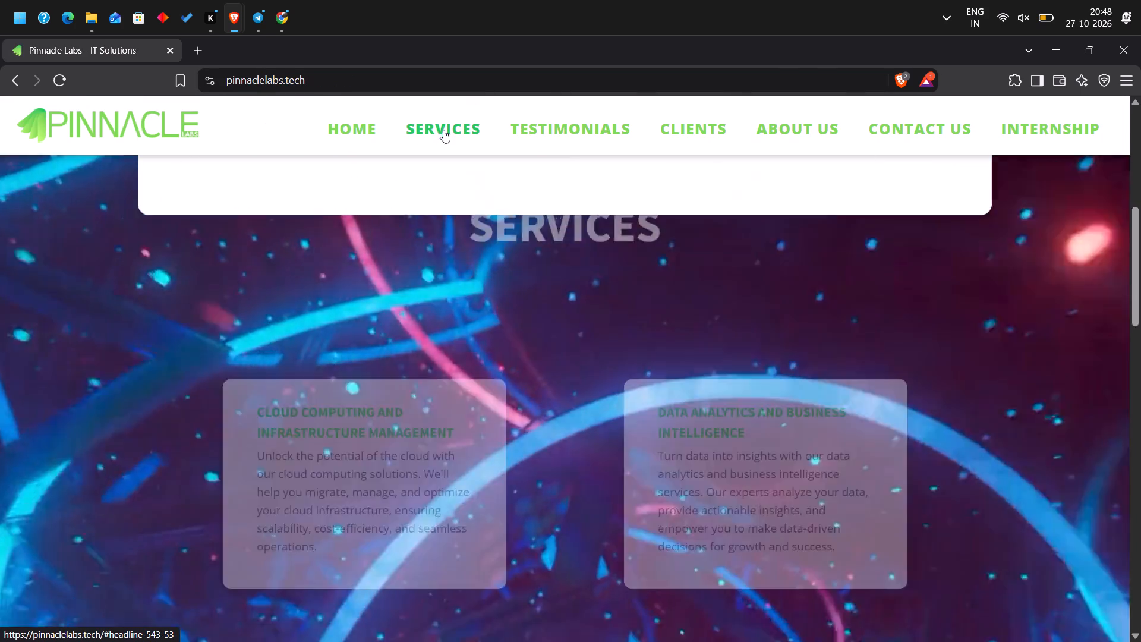
{"action": "left_click", "coordinate": [556, 112]}
{"action": "left_click", "coordinate": [556, 127]}
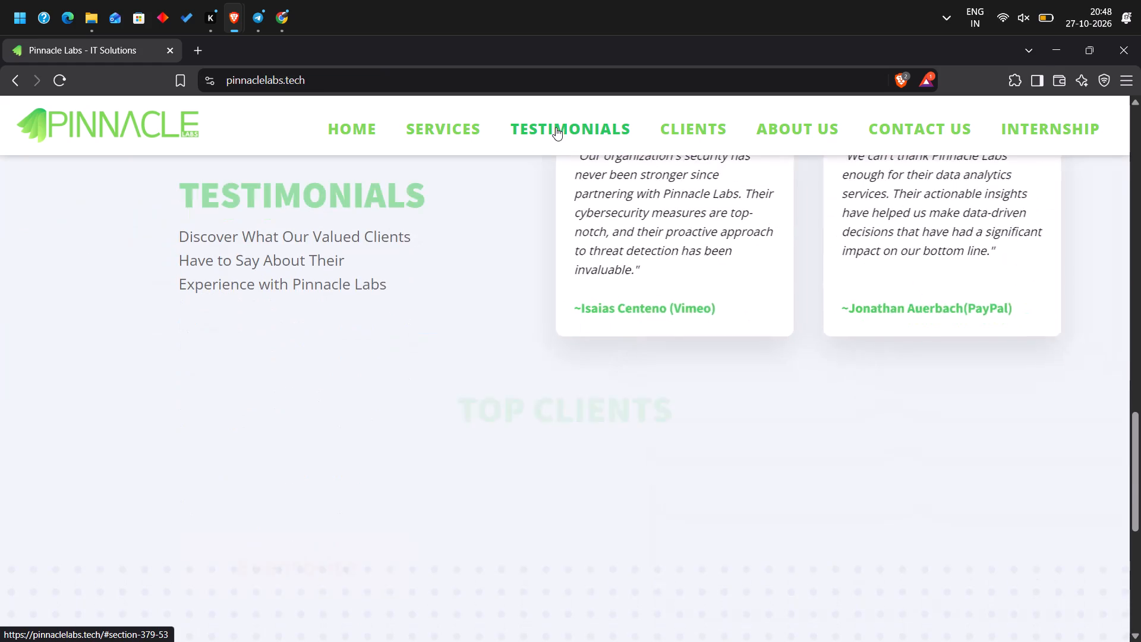
{"action": "left_click", "coordinate": [733, 130]}
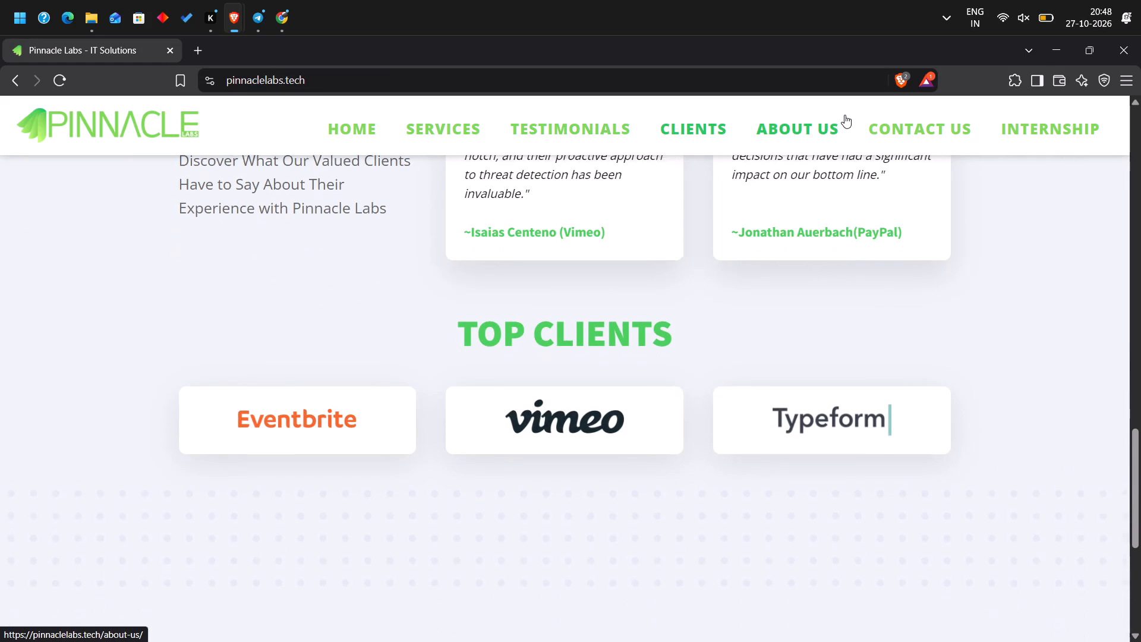
{"action": "left_click", "coordinate": [844, 115]}
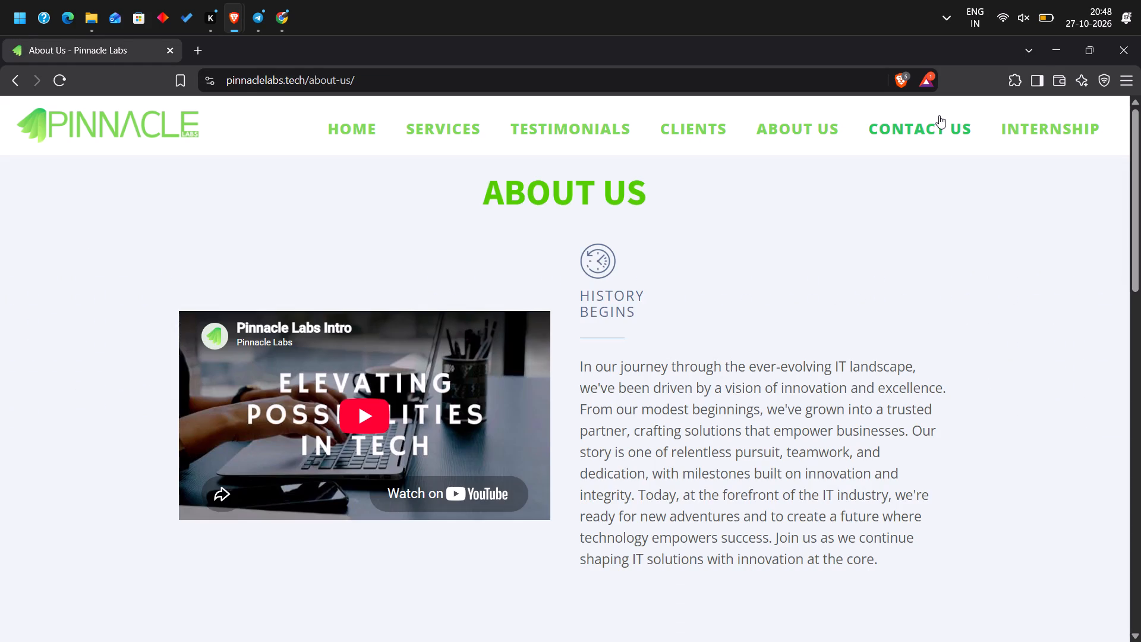
Open the Pinnacle Labs Contact Us page and examine its contact details and form down to the footer.
{"action": "left_click", "coordinate": [947, 119]}
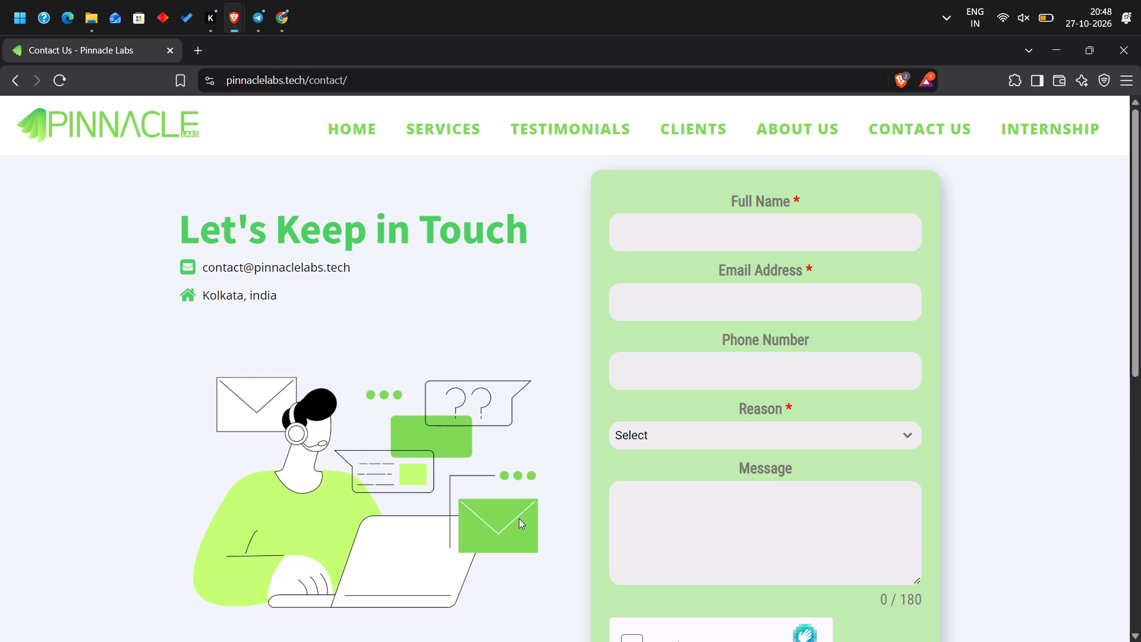
{"action": "scroll", "coordinate": [519, 518], "scroll_direction": "down", "scroll_amount": 4}
{"action": "scroll", "coordinate": [894, 431], "scroll_direction": "down", "scroll_amount": 2}
{"action": "scroll", "coordinate": [693, 471], "scroll_direction": "down", "scroll_amount": 7}
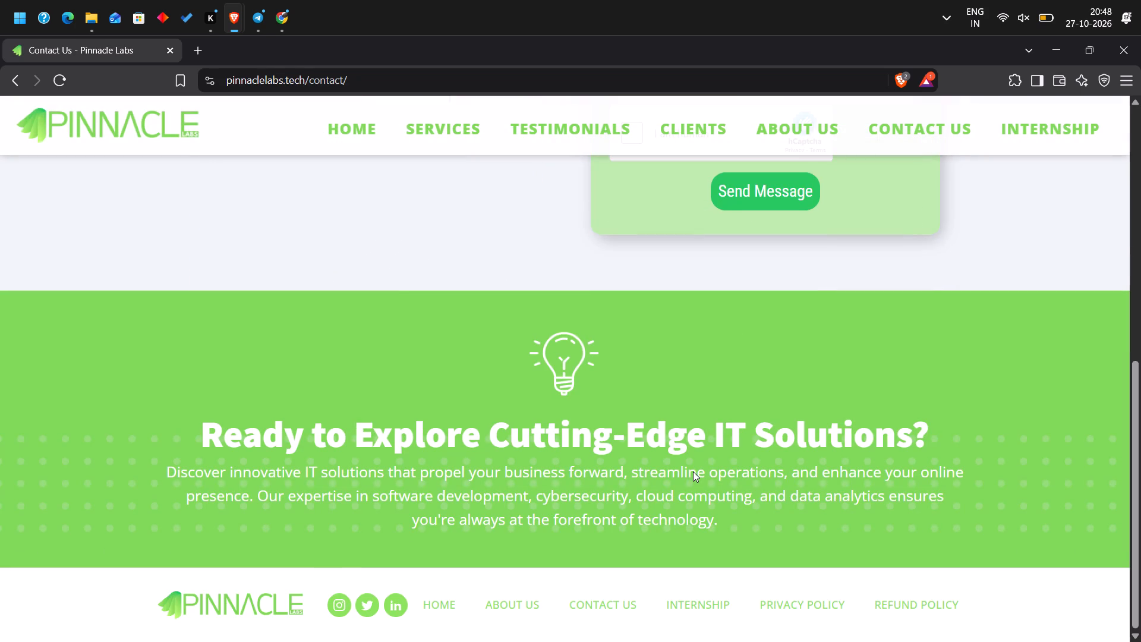
Open the Pinnacle Labs Internship page again and examine the programme cards, particularly Java Development.
{"action": "left_click", "coordinate": [683, 611]}
{"action": "scroll", "coordinate": [977, 506], "scroll_direction": "down", "scroll_amount": 4}
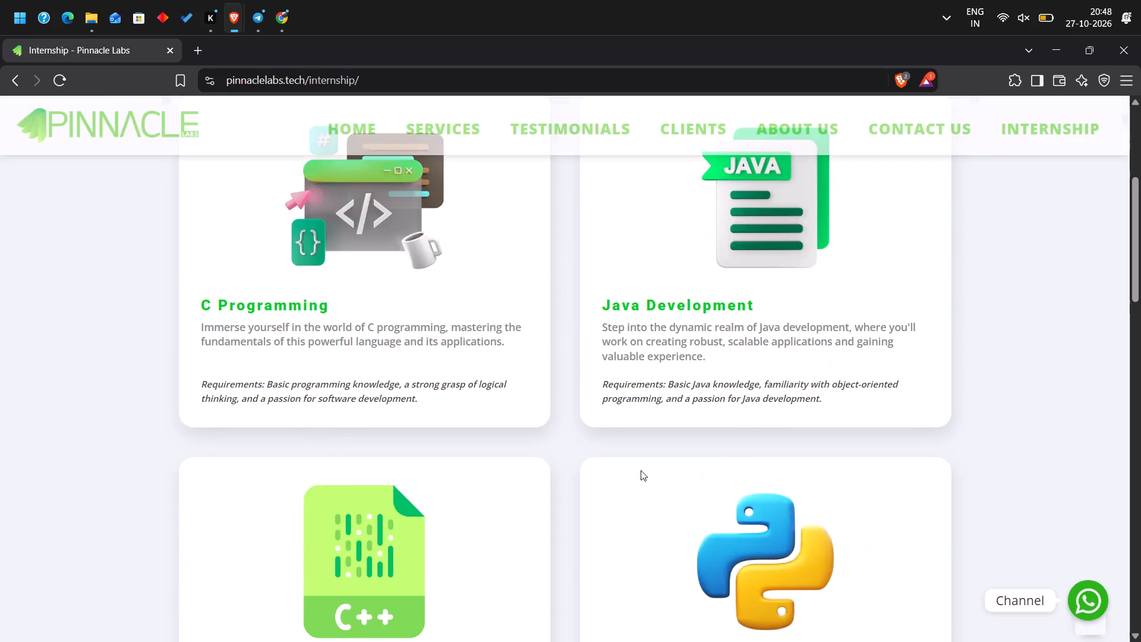
{"action": "scroll", "coordinate": [679, 295], "scroll_direction": "up", "scroll_amount": 2}
{"action": "left_click", "coordinate": [762, 379]}
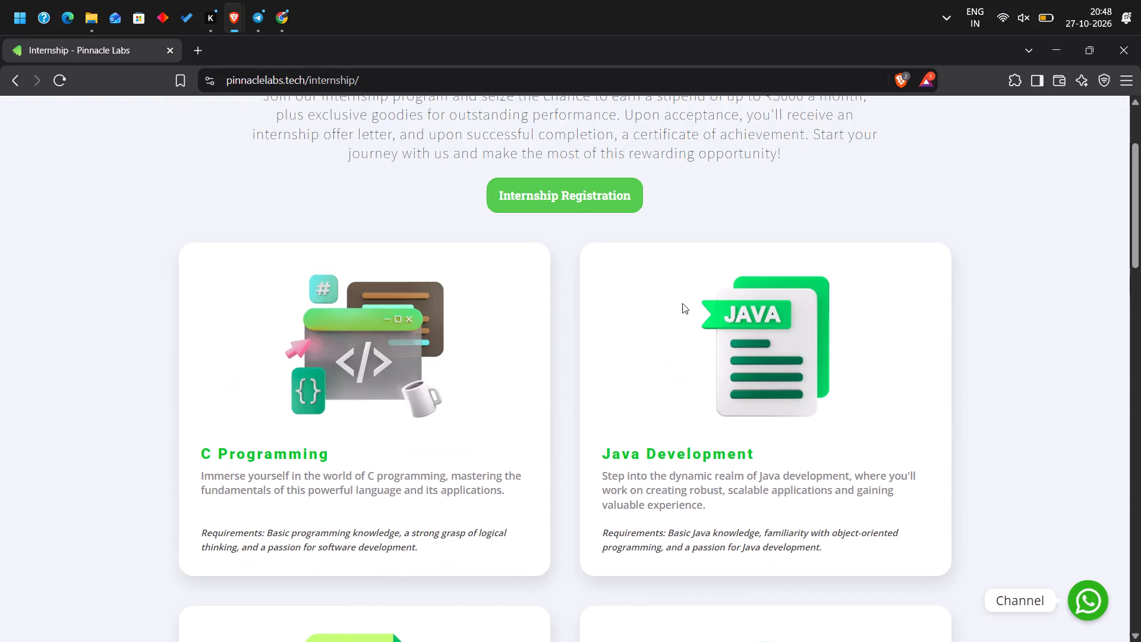
{"action": "left_click", "coordinate": [751, 344]}
{"action": "left_click", "coordinate": [761, 351]}
{"action": "left_click_drag", "start_coordinate": [766, 360], "coordinate": [770, 370]}
{"action": "left_click_drag", "start_coordinate": [724, 521], "coordinate": [724, 529]}
Open the Internship Registration page and read its one-month program details, schedule and form fields.
{"action": "left_click", "coordinate": [531, 198]}
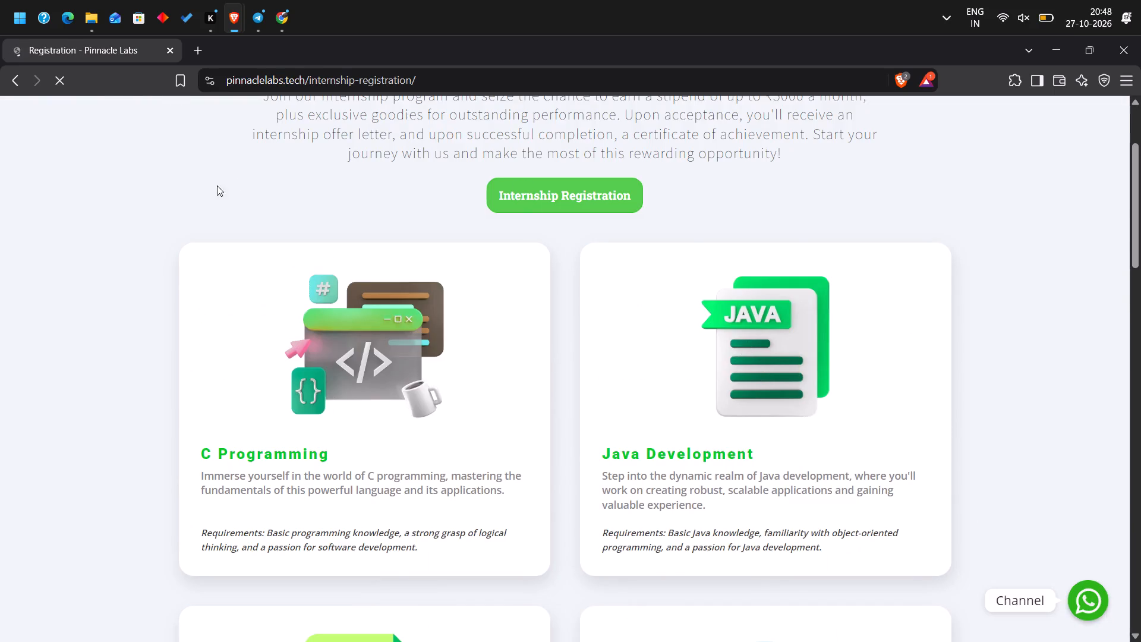
{"action": "scroll", "coordinate": [758, 403], "scroll_direction": "down", "scroll_amount": 4}
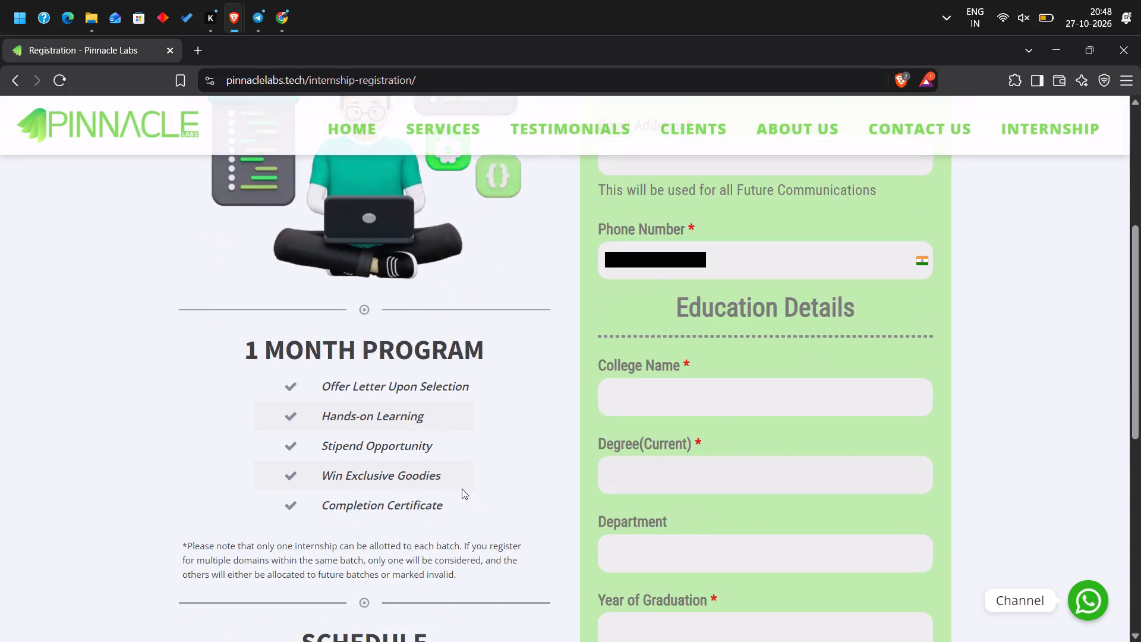
{"action": "scroll", "coordinate": [421, 502], "scroll_direction": "down", "scroll_amount": 3}
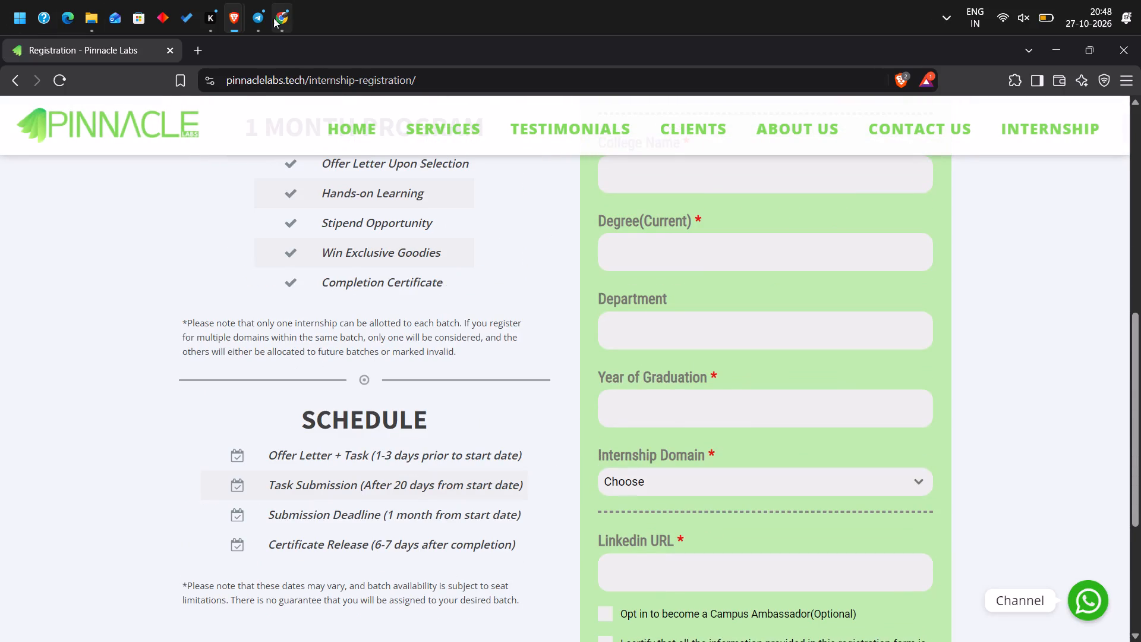
Switch to the source PDF in Chrome and examine the dean and coordinators named in the Acknowledgement.
{"action": "left_click", "coordinate": [283, 21]}
{"action": "scroll", "coordinate": [667, 471], "scroll_direction": "down", "scroll_amount": 3}
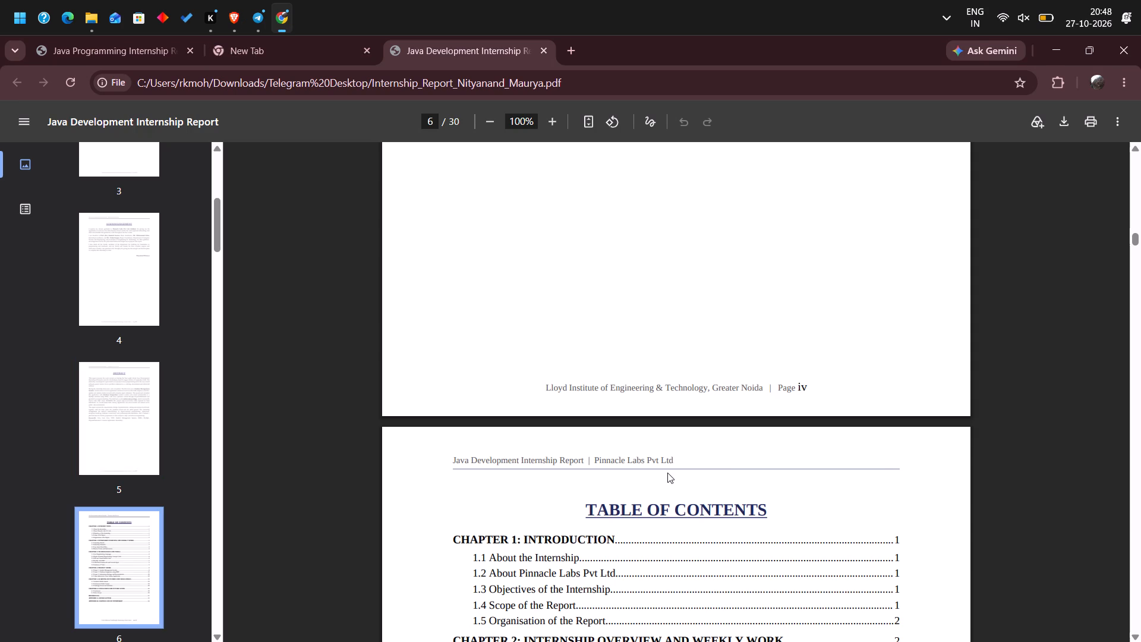
{"action": "scroll", "coordinate": [667, 473], "scroll_direction": "up", "scroll_amount": 20}
{"action": "scroll", "coordinate": [667, 473], "scroll_direction": "up", "scroll_amount": 1}
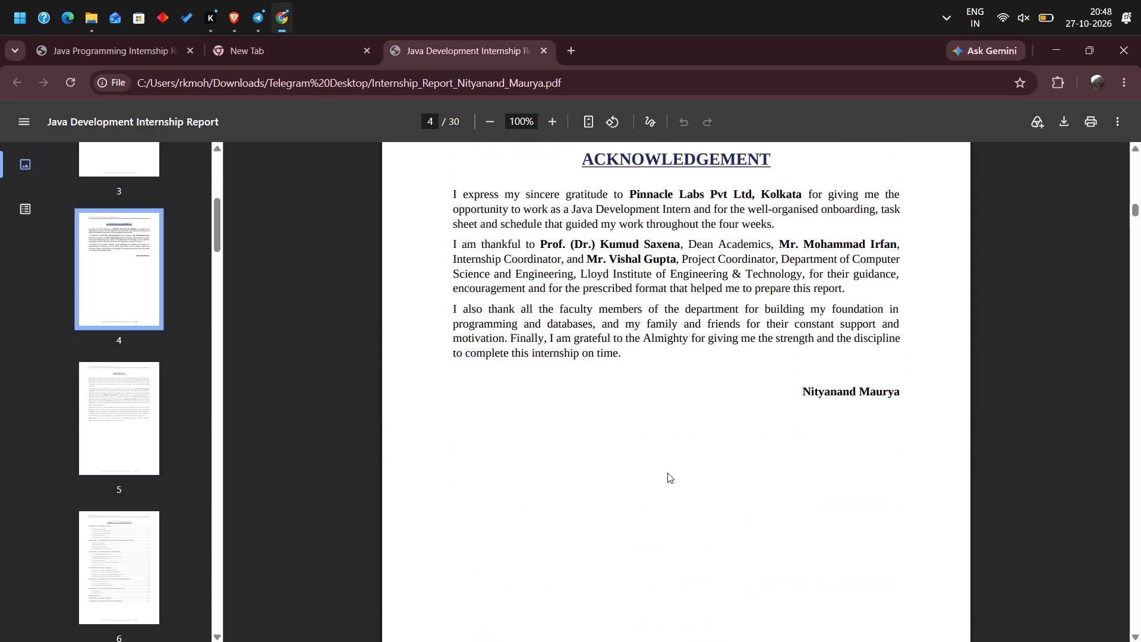
{"action": "scroll", "coordinate": [667, 473], "scroll_direction": "up", "scroll_amount": 1}
{"action": "left_click", "coordinate": [667, 488]}
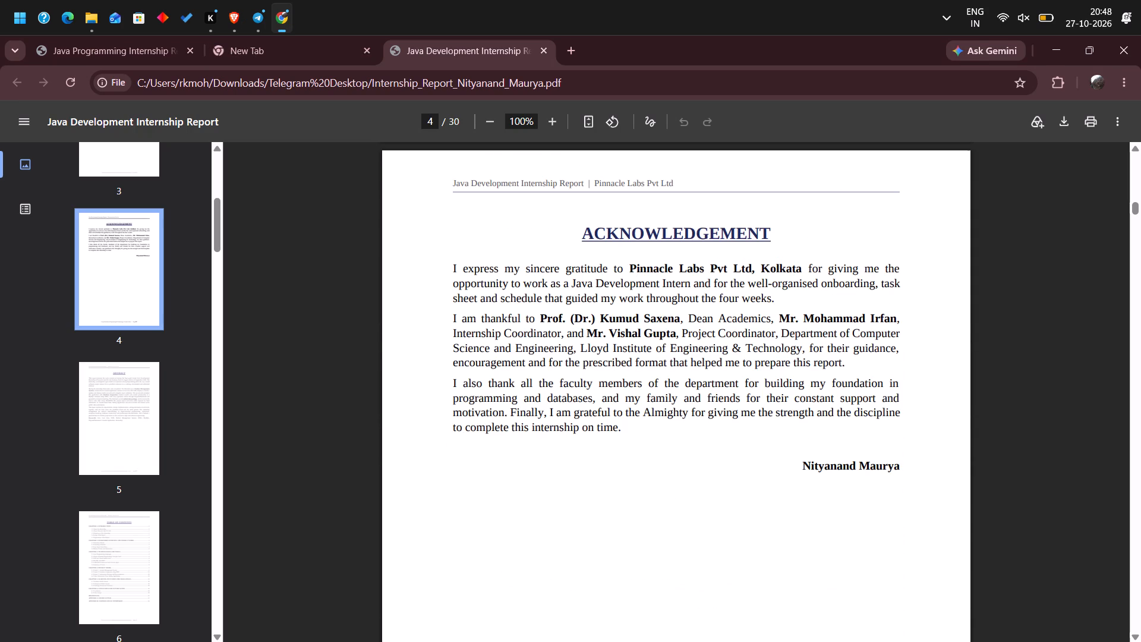
{"action": "left_click_drag", "start_coordinate": [536, 317], "coordinate": [585, 318]}
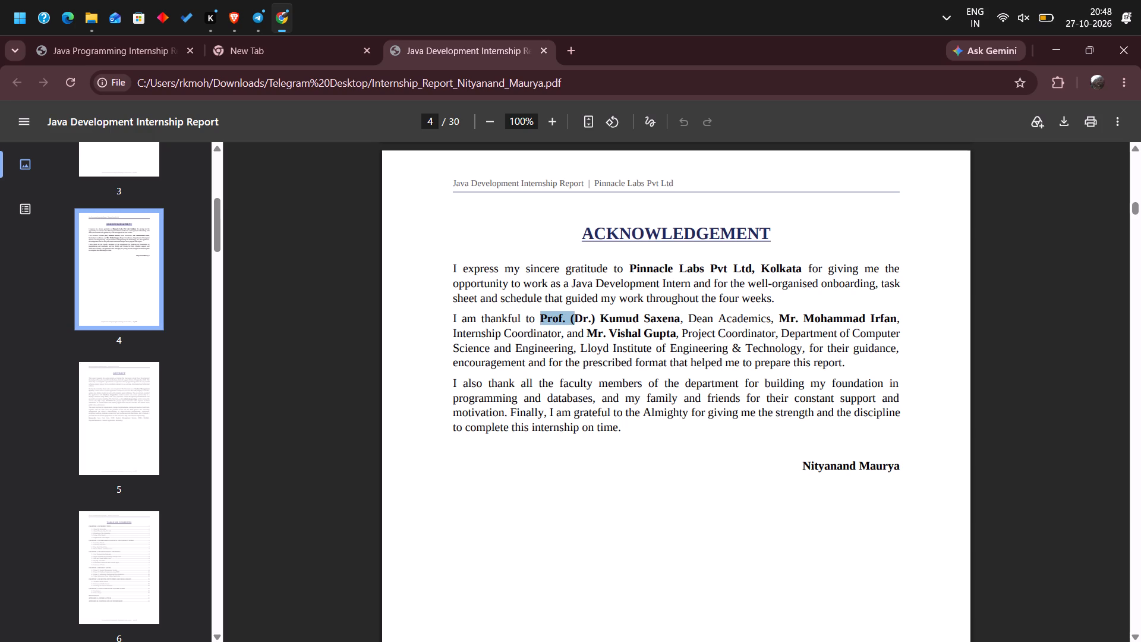
{"action": "left_click_drag", "start_coordinate": [585, 318], "coordinate": [682, 323]}
{"action": "left_click", "coordinate": [710, 560]}
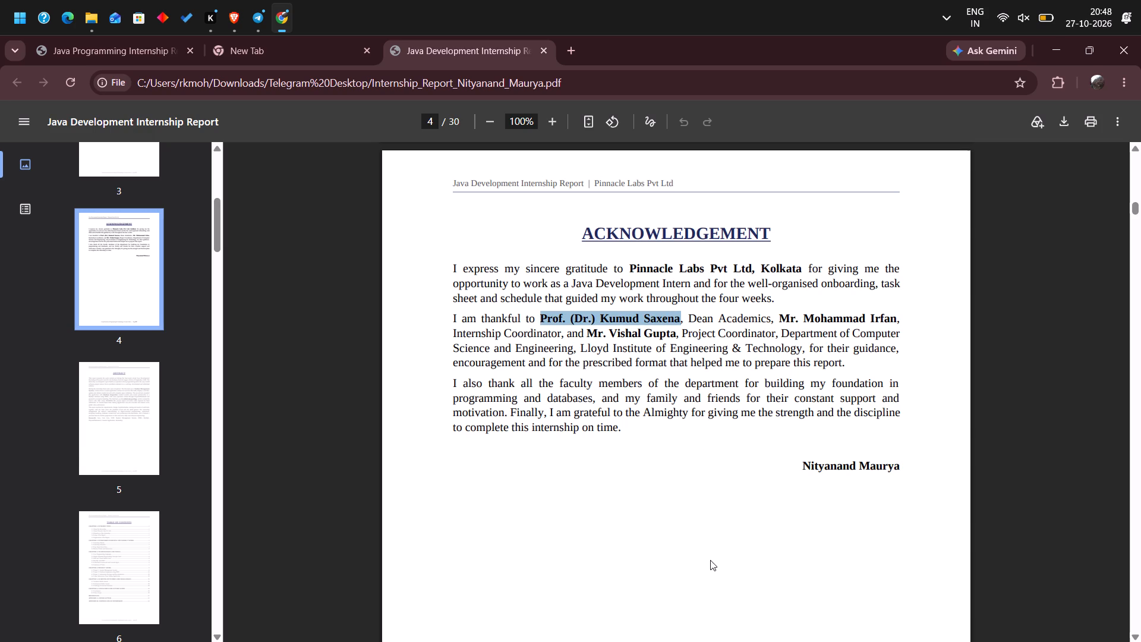
Copy the internship coordinator's name, role, department and institute from the "Submitted to" block on the source PDF's cover page.
{"action": "scroll", "coordinate": [710, 557], "scroll_direction": "up", "scroll_amount": 18}
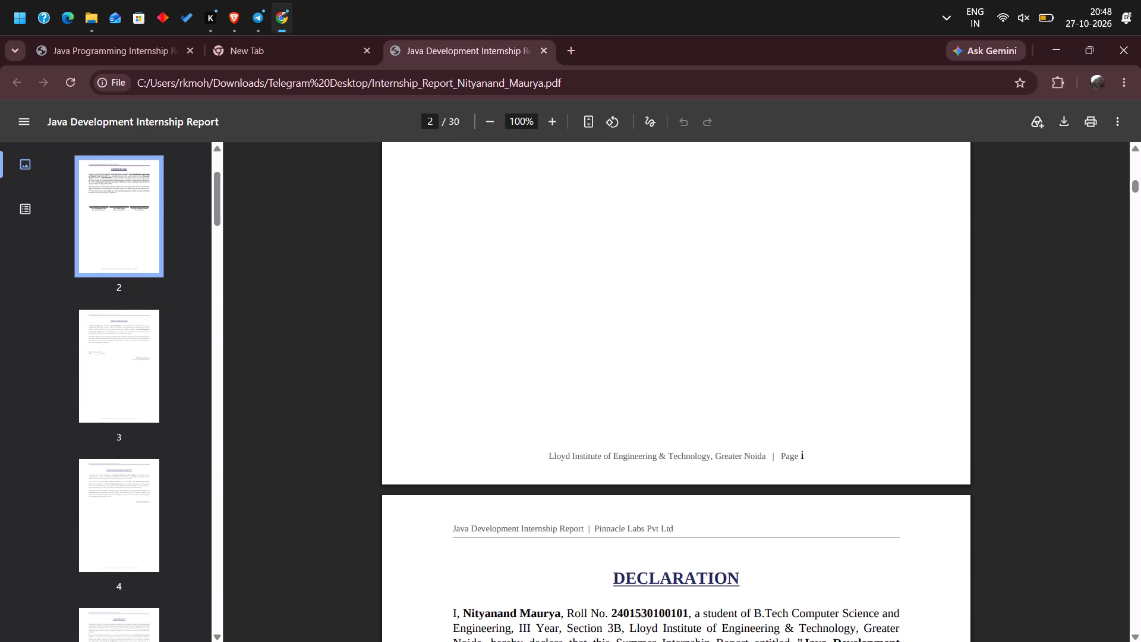
{"action": "scroll", "coordinate": [710, 556], "scroll_direction": "up", "scroll_amount": 15}
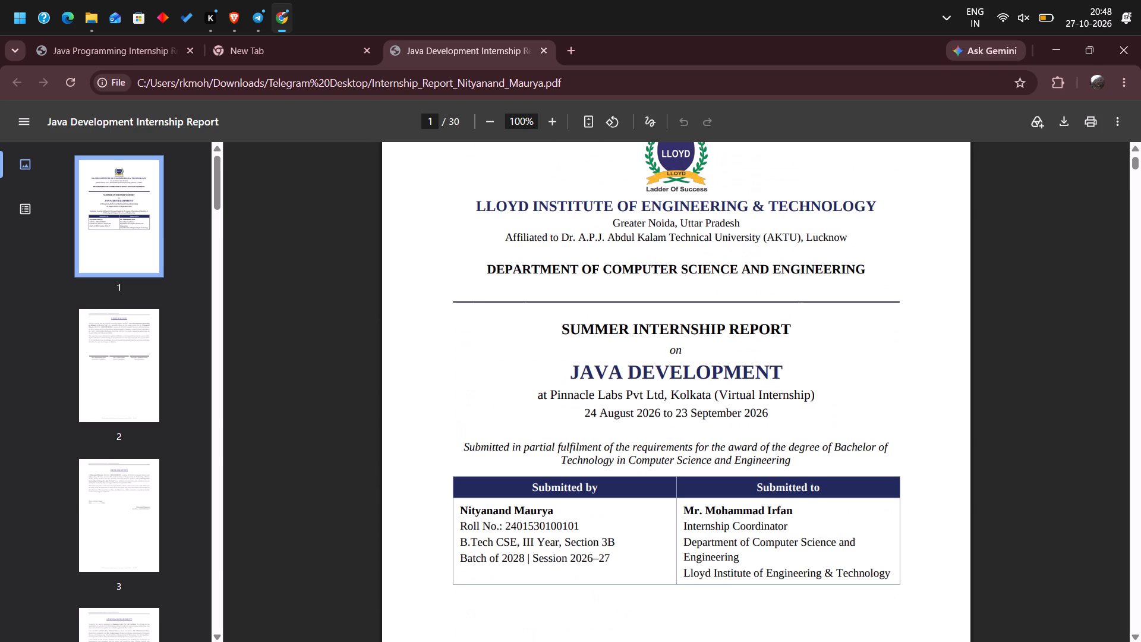
{"action": "scroll", "coordinate": [710, 556], "scroll_direction": "up", "scroll_amount": 8}
{"action": "scroll", "coordinate": [710, 556], "scroll_direction": "down", "scroll_amount": 4}
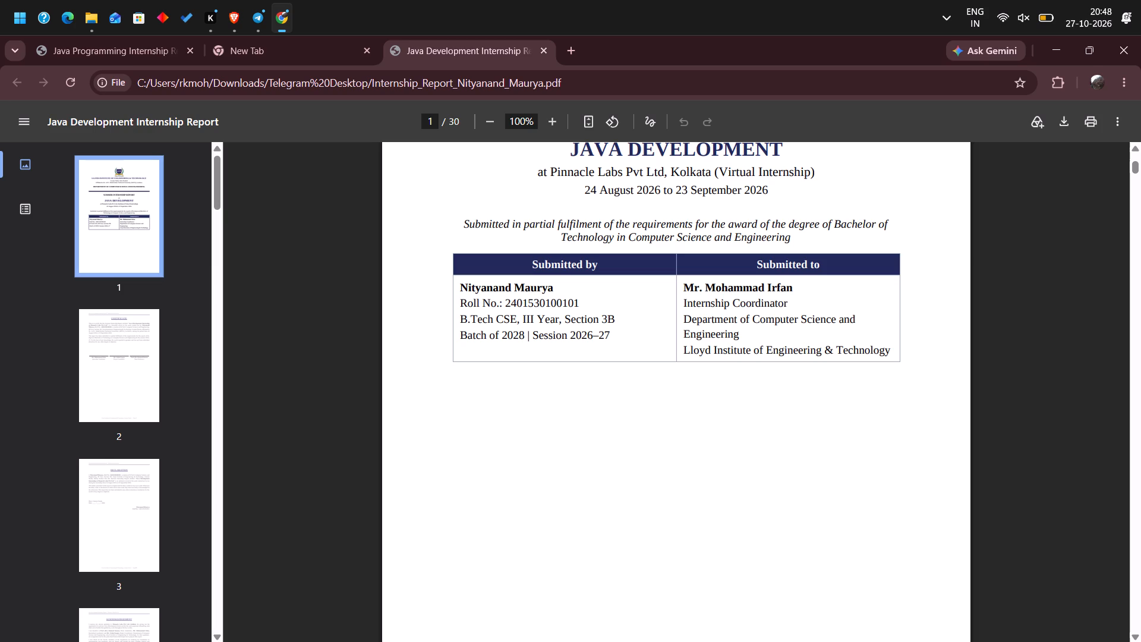
{"action": "left_click_drag", "start_coordinate": [887, 353], "coordinate": [749, 336]}
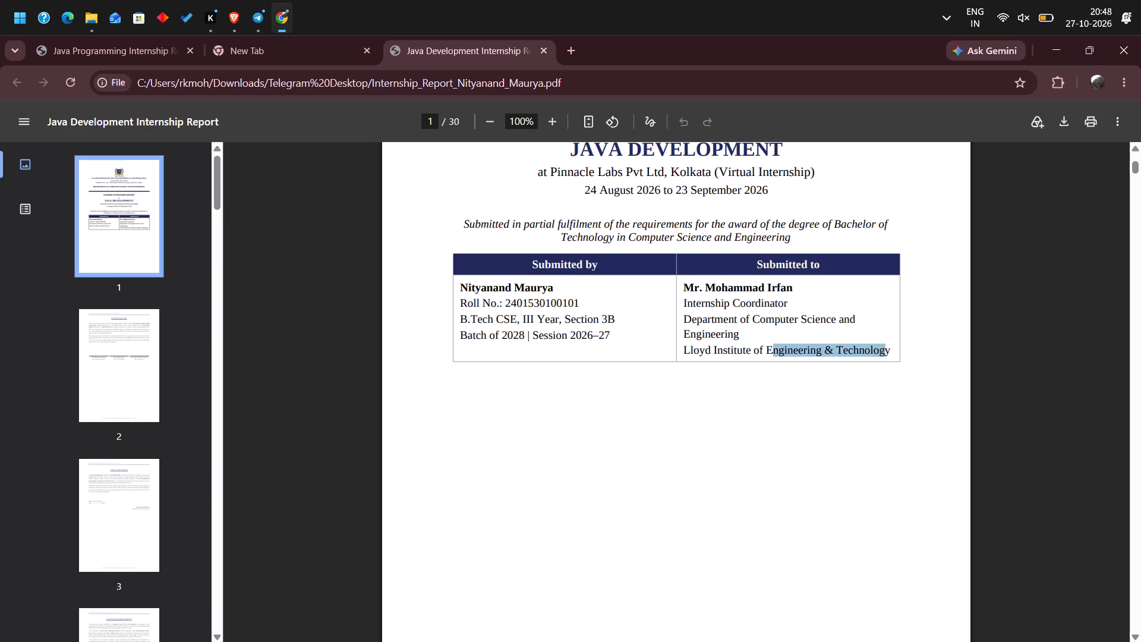
{"action": "left_click_drag", "start_coordinate": [749, 336], "coordinate": [683, 284]}
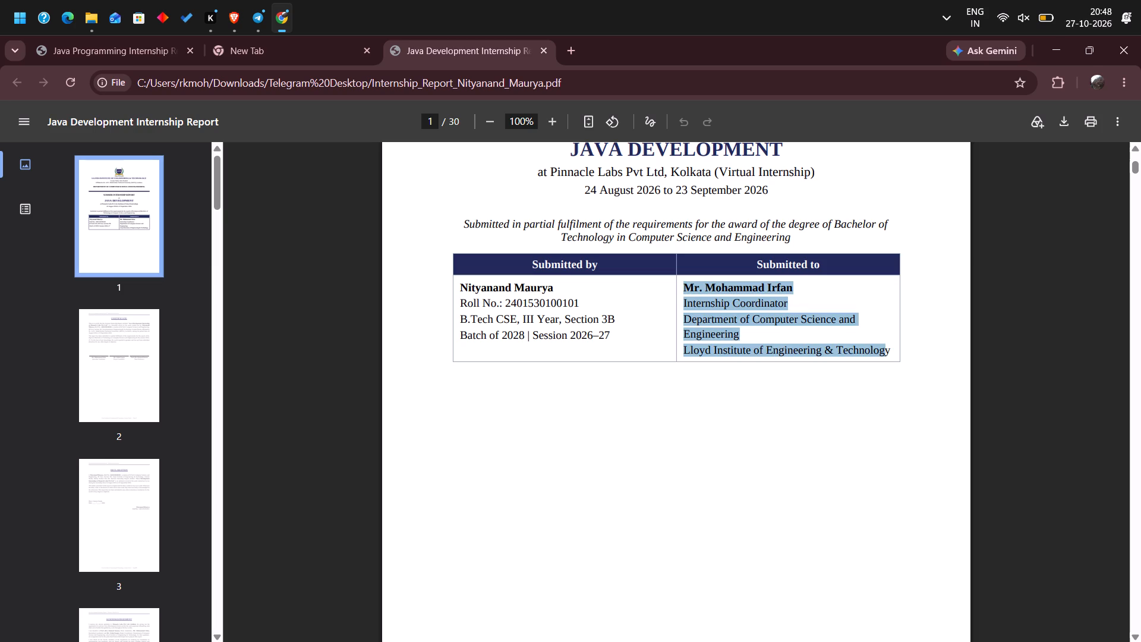
{"action": "left_click_drag", "start_coordinate": [683, 284], "coordinate": [682, 284]}
{"action": "key", "text": "ctrl+c"}
Switch to the Canva report in Brave and examine the cover and Certificate pages for supervisor and coordinator details.
{"action": "left_click", "coordinate": [278, 17]}
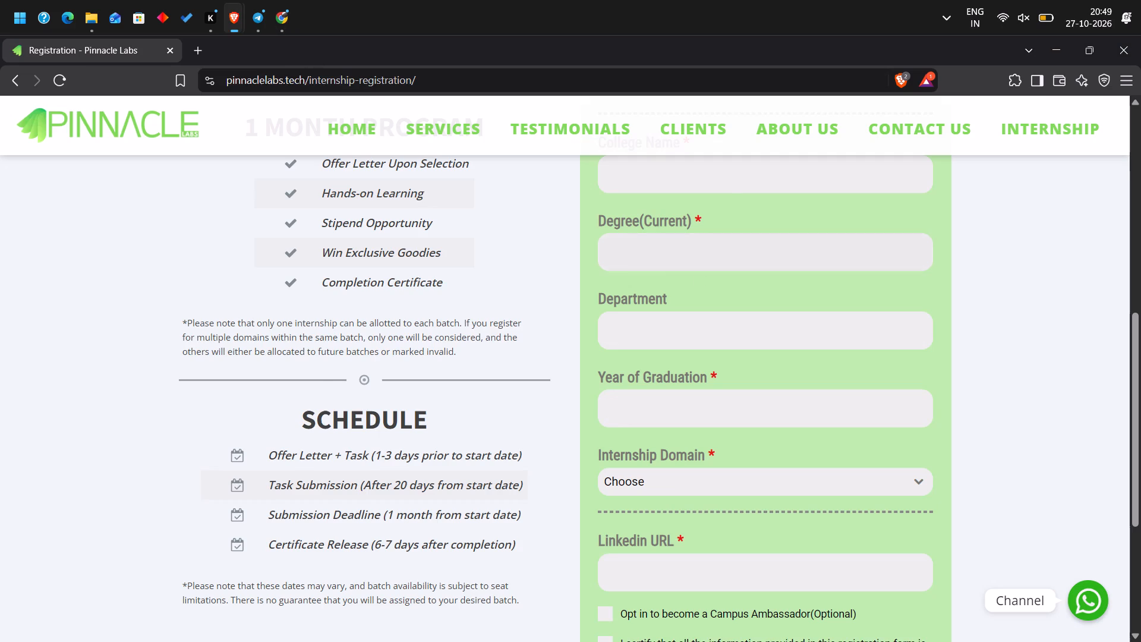
{"action": "scroll", "coordinate": [598, 224], "scroll_direction": "up", "scroll_amount": 3}
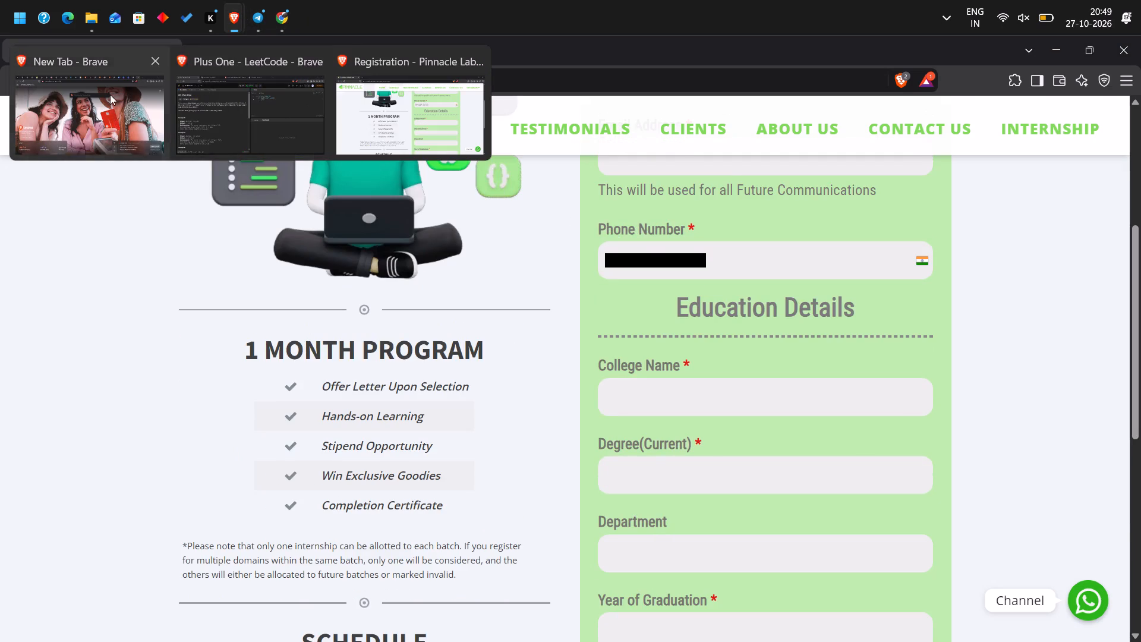
{"action": "left_click", "coordinate": [110, 95]}
{"action": "left_click", "coordinate": [825, 45]}
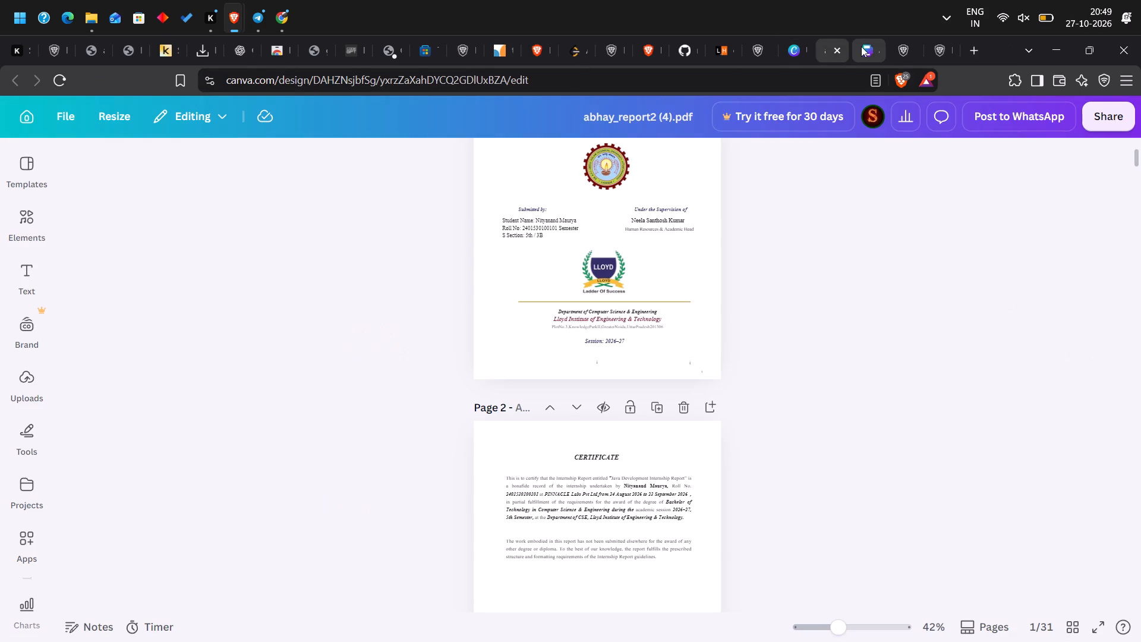
{"action": "scroll", "coordinate": [562, 363], "scroll_direction": "up", "scroll_amount": 4}
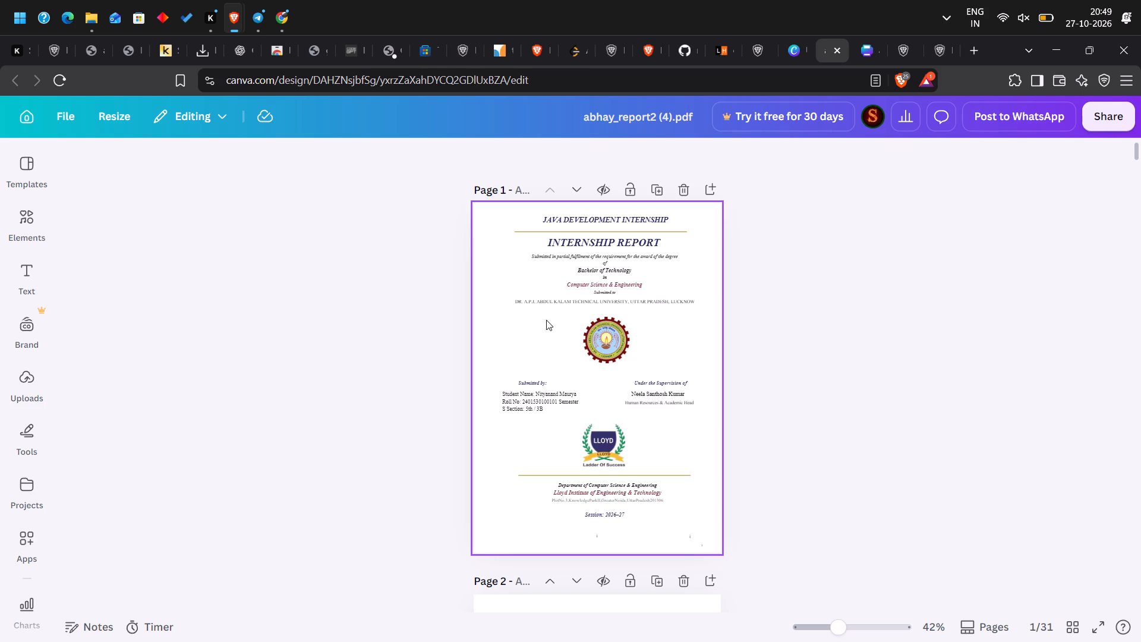
{"action": "scroll", "coordinate": [646, 395], "scroll_direction": "down", "scroll_amount": 3}
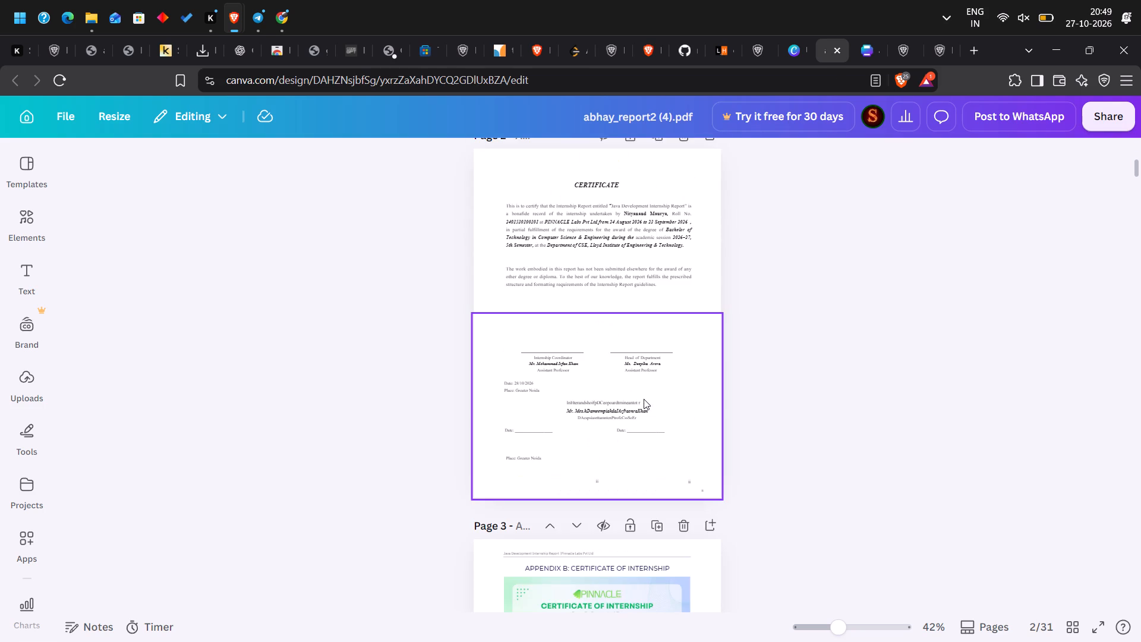
{"action": "scroll", "coordinate": [628, 376], "scroll_direction": "up", "scroll_amount": 1}
{"action": "scroll", "coordinate": [628, 376], "scroll_direction": "down", "scroll_amount": 3}
{"action": "scroll", "coordinate": [628, 376], "scroll_direction": "up", "scroll_amount": 1}
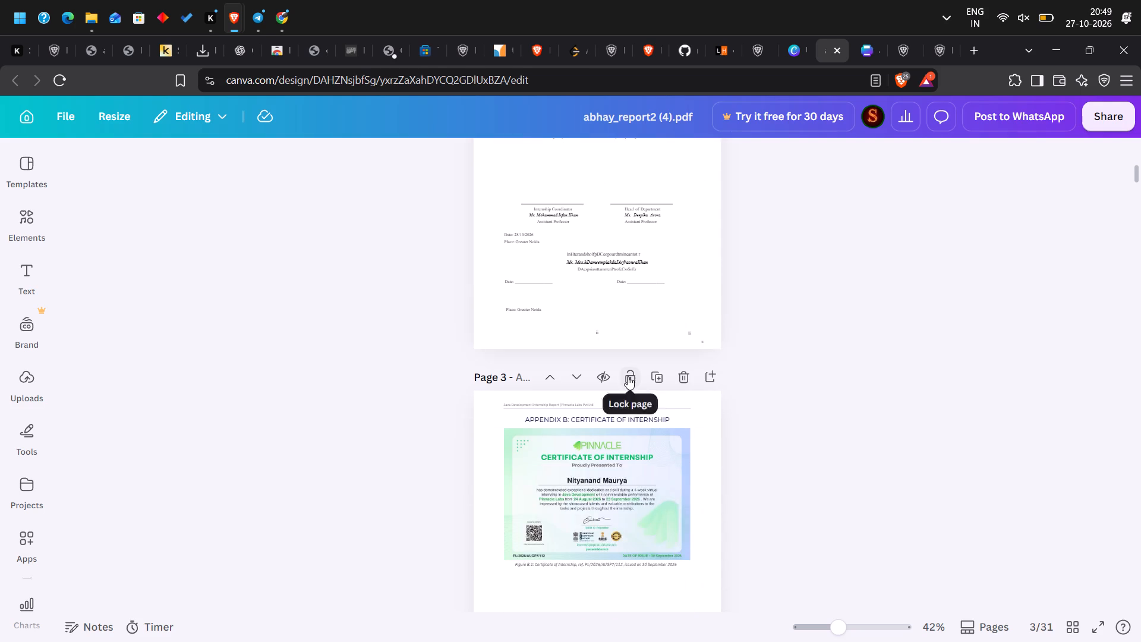
{"action": "scroll", "coordinate": [628, 376], "scroll_direction": "up", "scroll_amount": 2}
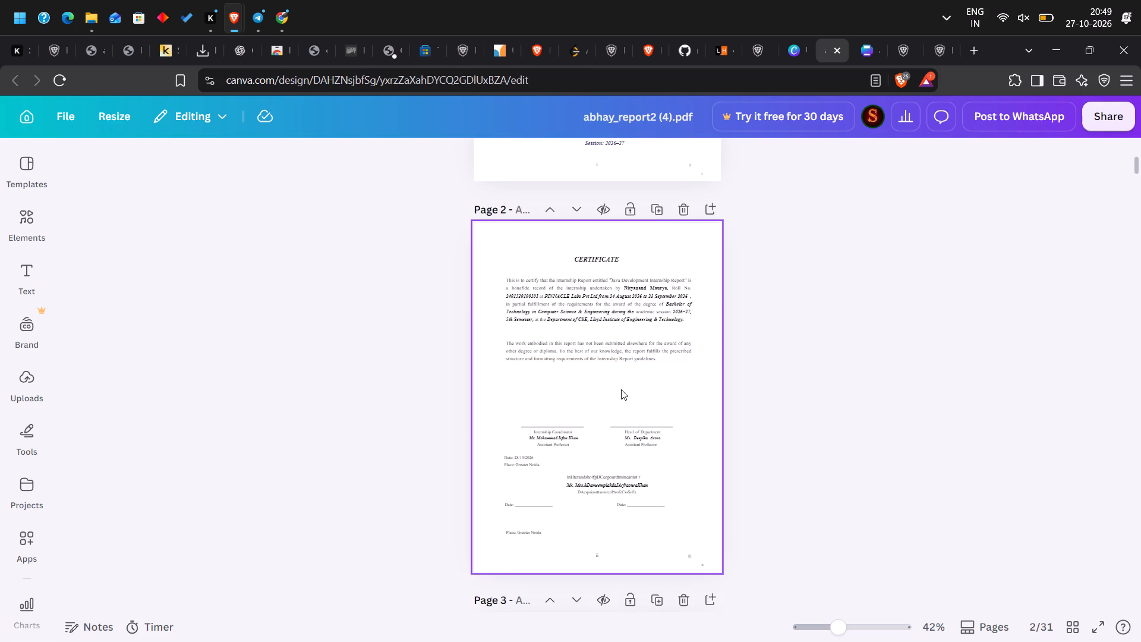
Look through the Canva report's Appendix B certificate and Declaration pages, and return to the cover page.
{"action": "scroll", "coordinate": [621, 390], "scroll_direction": "down", "scroll_amount": 9}
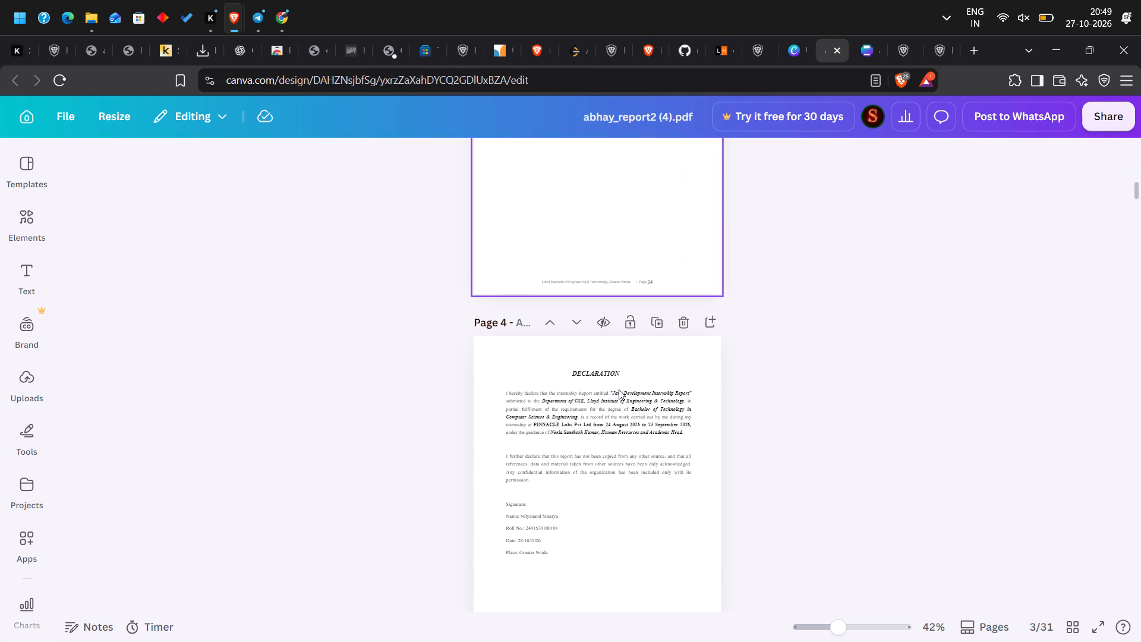
{"action": "scroll", "coordinate": [585, 546], "scroll_direction": "up", "scroll_amount": 2}
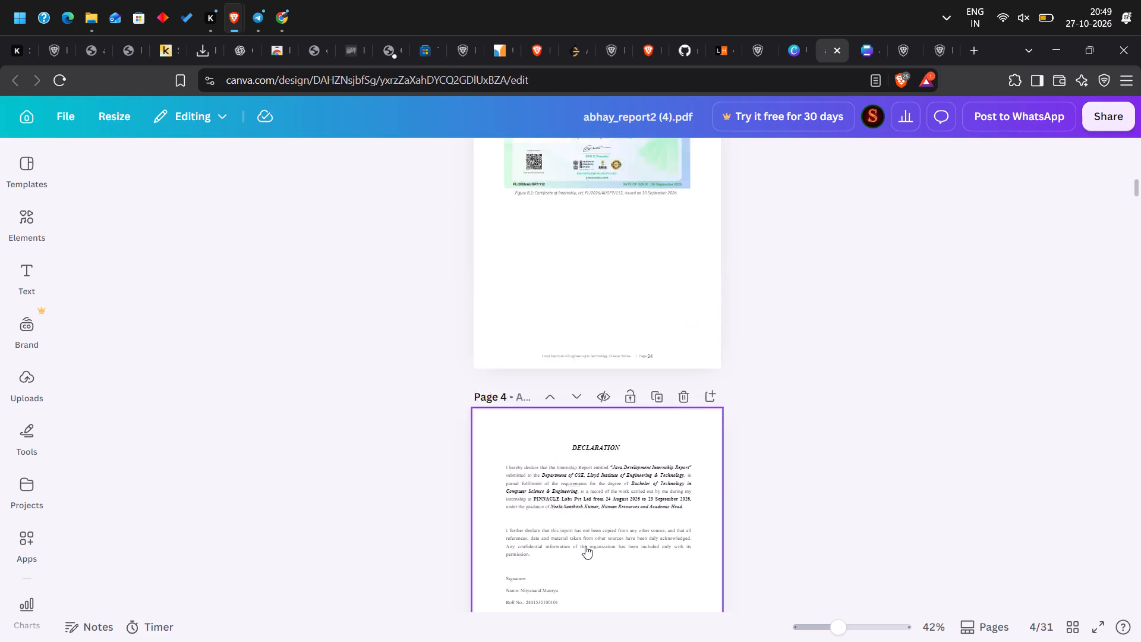
{"action": "scroll", "coordinate": [585, 546], "scroll_direction": "up", "scroll_amount": 11}
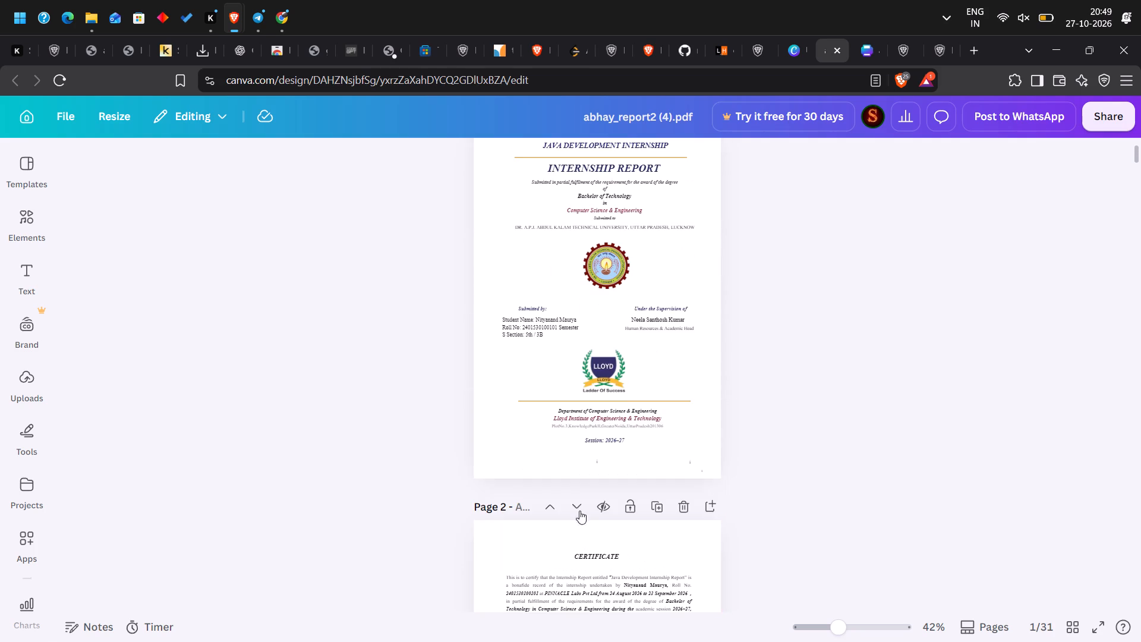
{"action": "scroll", "coordinate": [606, 414], "scroll_direction": "up", "scroll_amount": 3}
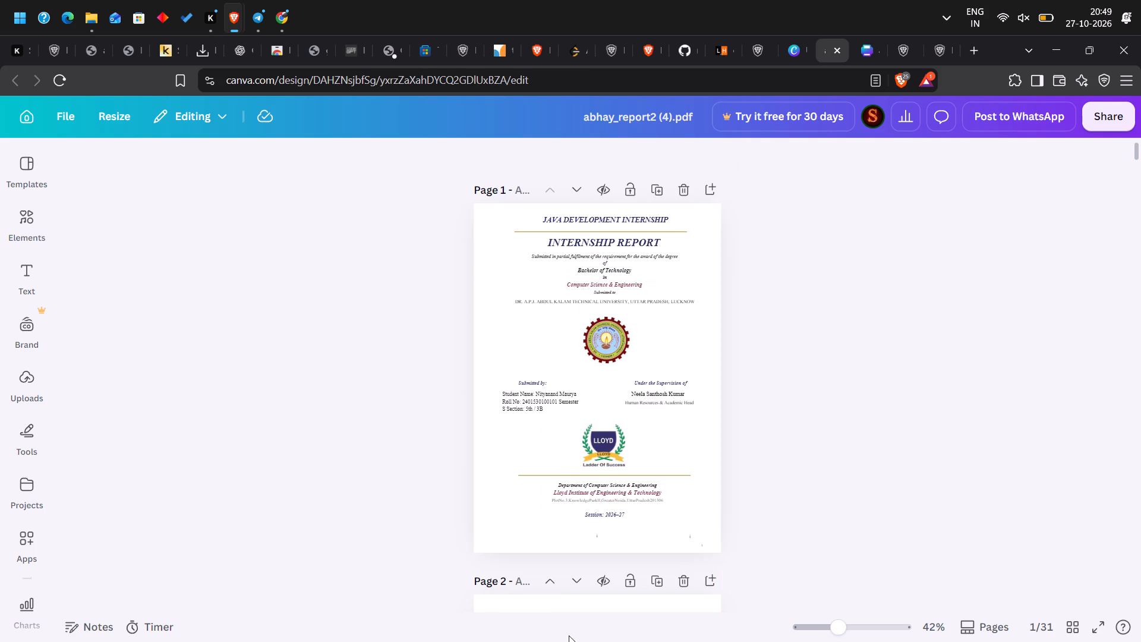
Replace the supervisor's name under "Under the Supervision of" on the cover with the copied internship coordinator details.
{"action": "scroll", "coordinate": [687, 480], "scroll_direction": "right", "scroll_amount": 1}
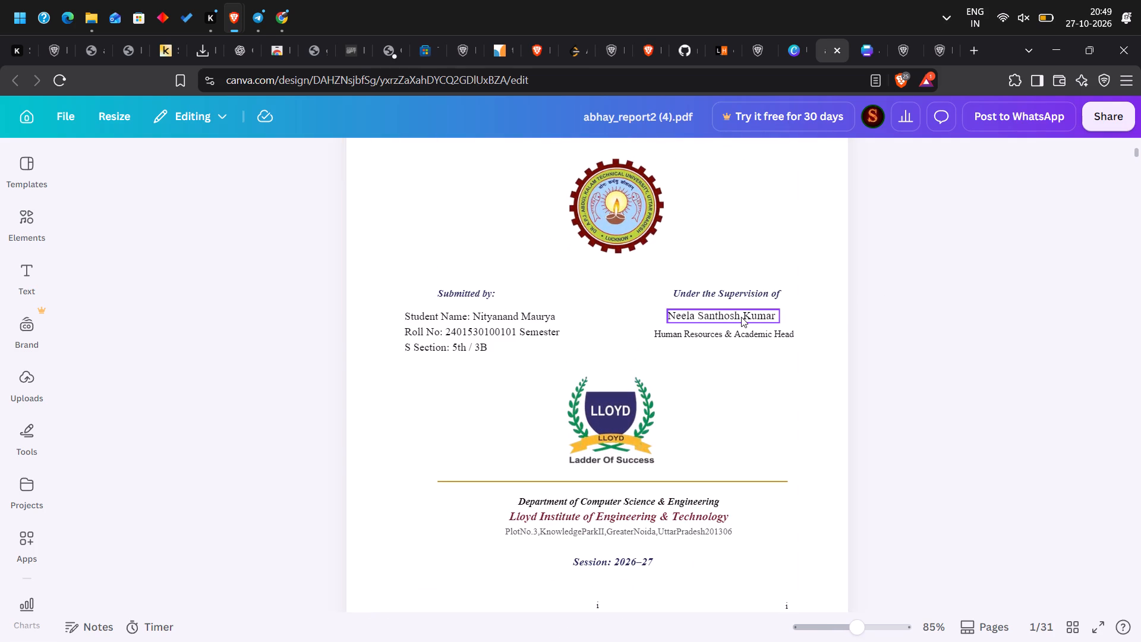
{"action": "left_click", "coordinate": [741, 317]}
{"action": "double_click", "coordinate": [741, 317]}
{"action": "key", "text": "ctrl+v"}
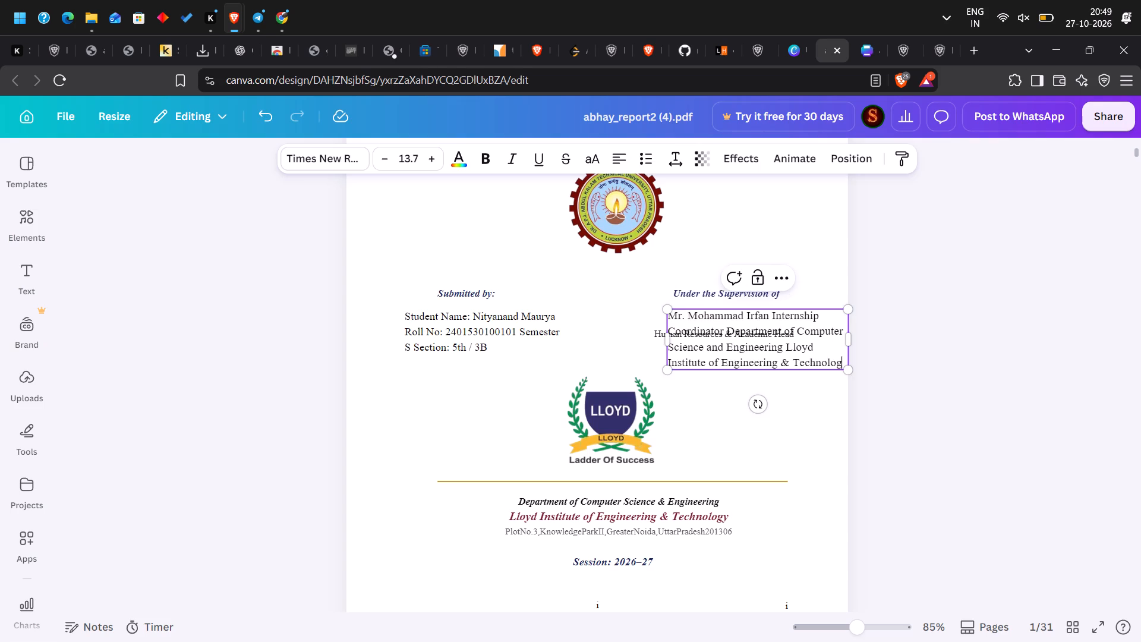
{"action": "left_click", "coordinate": [775, 418]}
Delete the "Human Resources & Academic Head" line overlapping the pasted coordinator details on the cover.
{"action": "left_click", "coordinate": [658, 331]}
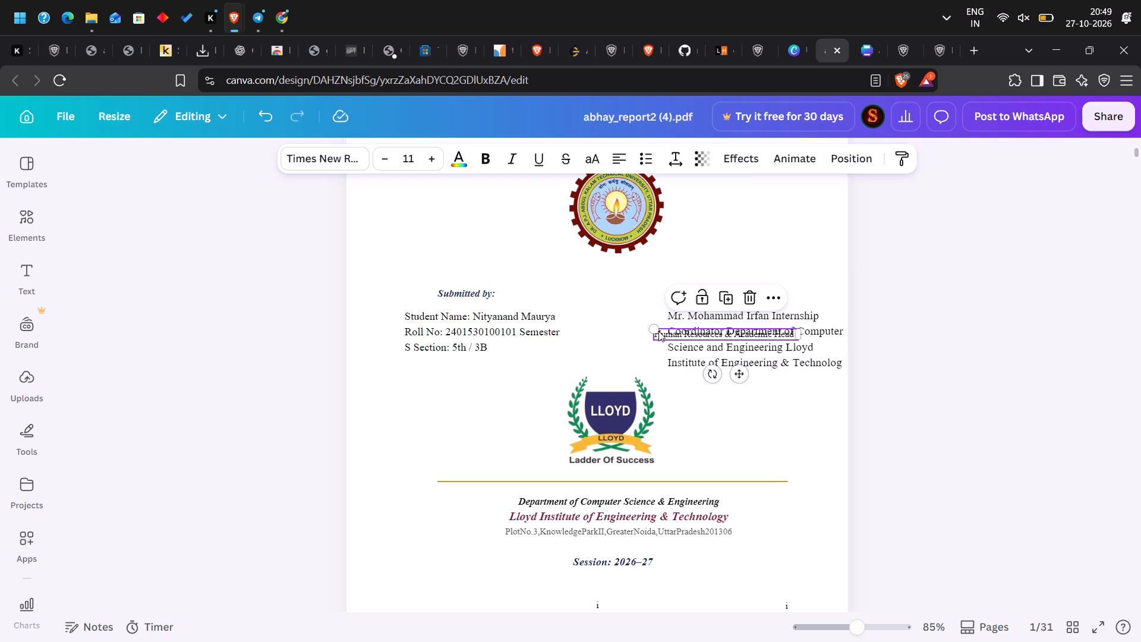
{"action": "left_click", "coordinate": [758, 294]}
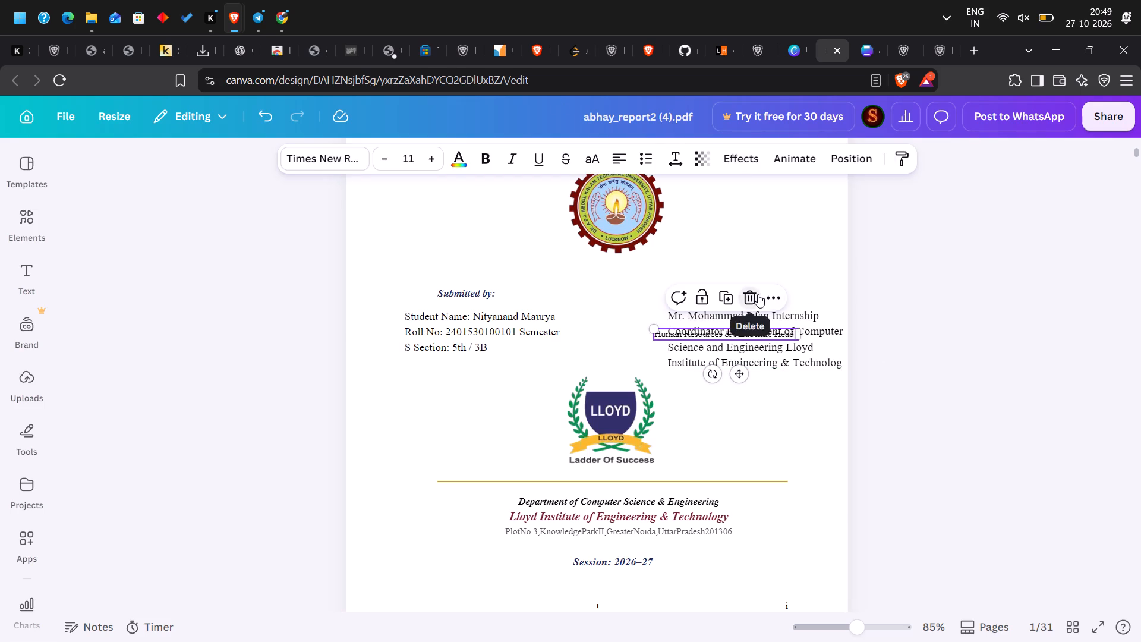
{"action": "left_click", "coordinate": [770, 468]}
Arrange the coordinator details on the cover as separate name, role, department and institute lines, with the last two smaller.
{"action": "left_click", "coordinate": [771, 310]}
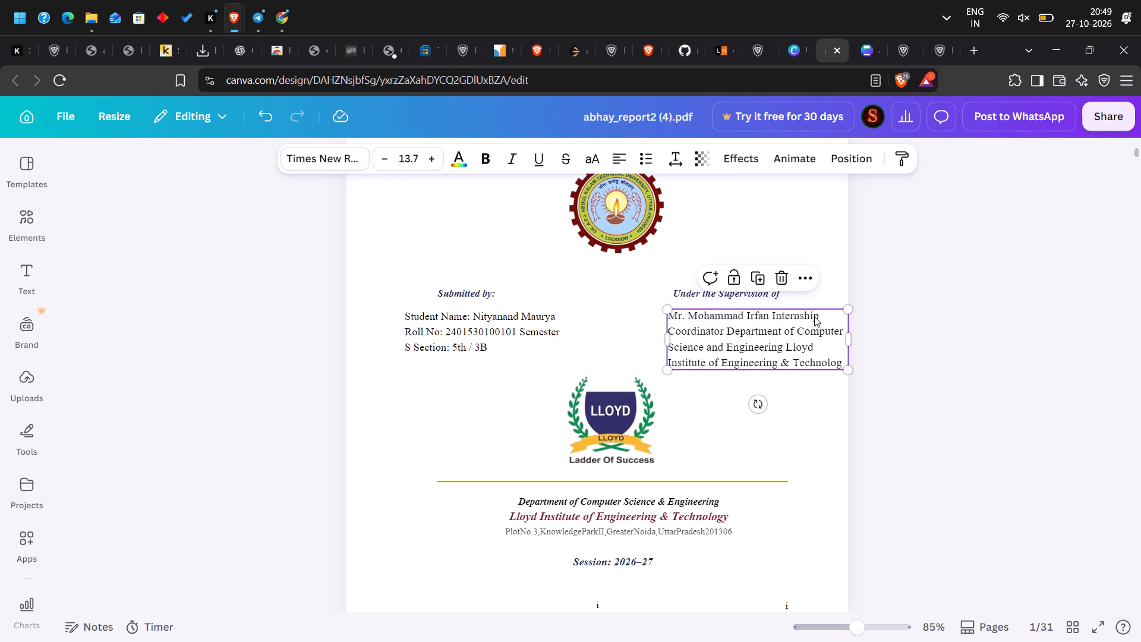
Break the supervisor text on the cover so the name, Internship Coordinator, and the department and institute text start on separate lines.
{"action": "left_click", "coordinate": [782, 317]}
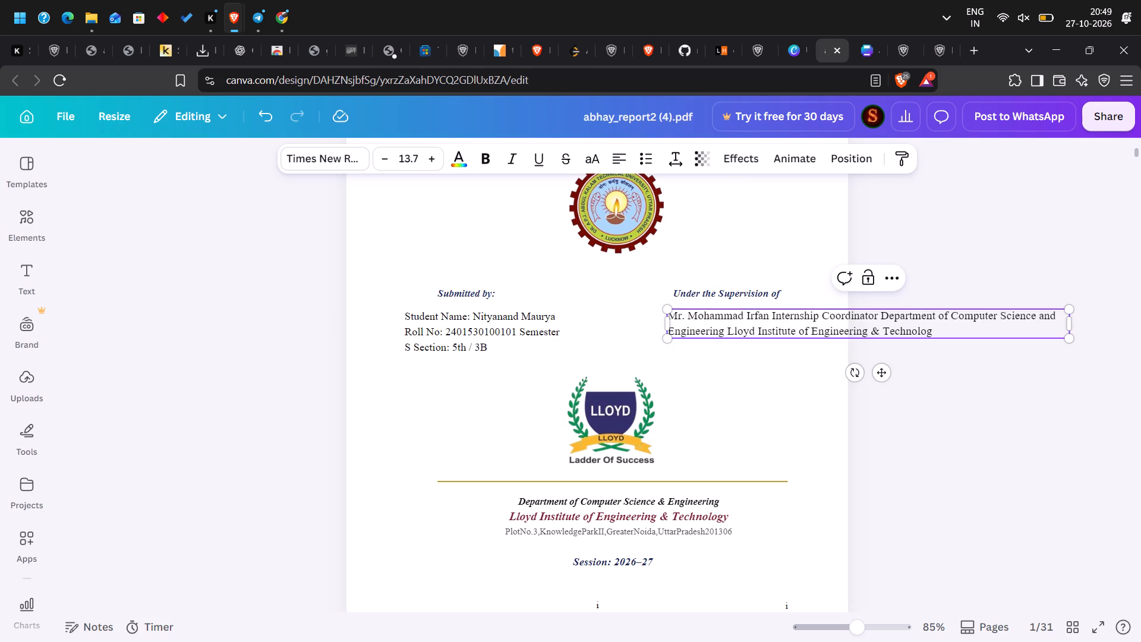
{"action": "left_click", "coordinate": [771, 316]}
{"action": "key", "text": "Return"}
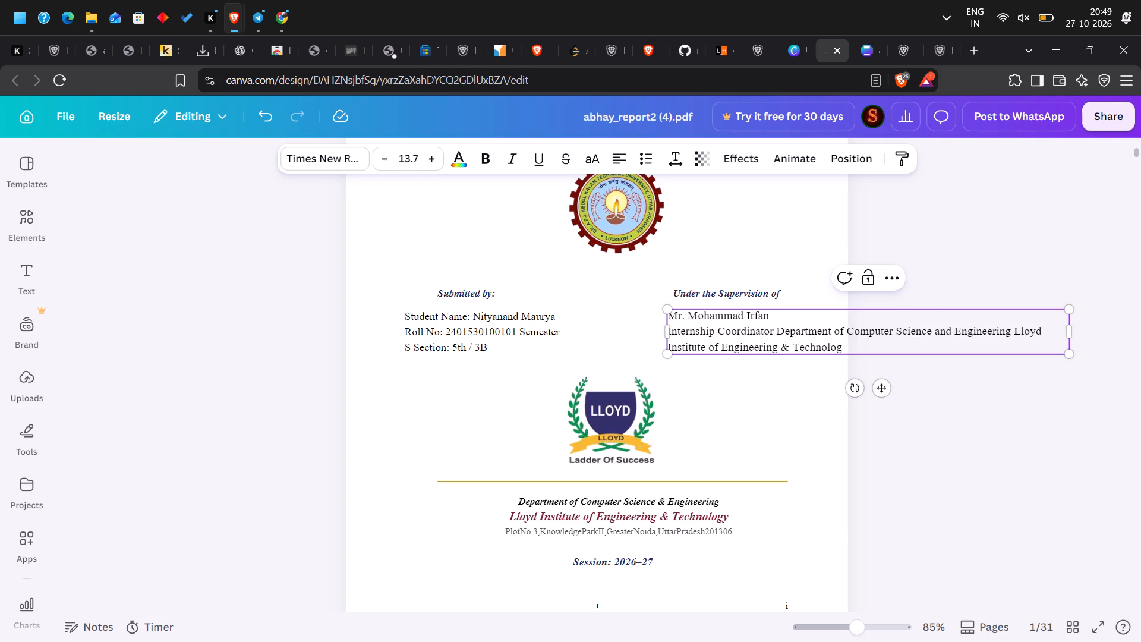
{"action": "left_click", "coordinate": [777, 331]}
{"action": "key", "text": "Return"}
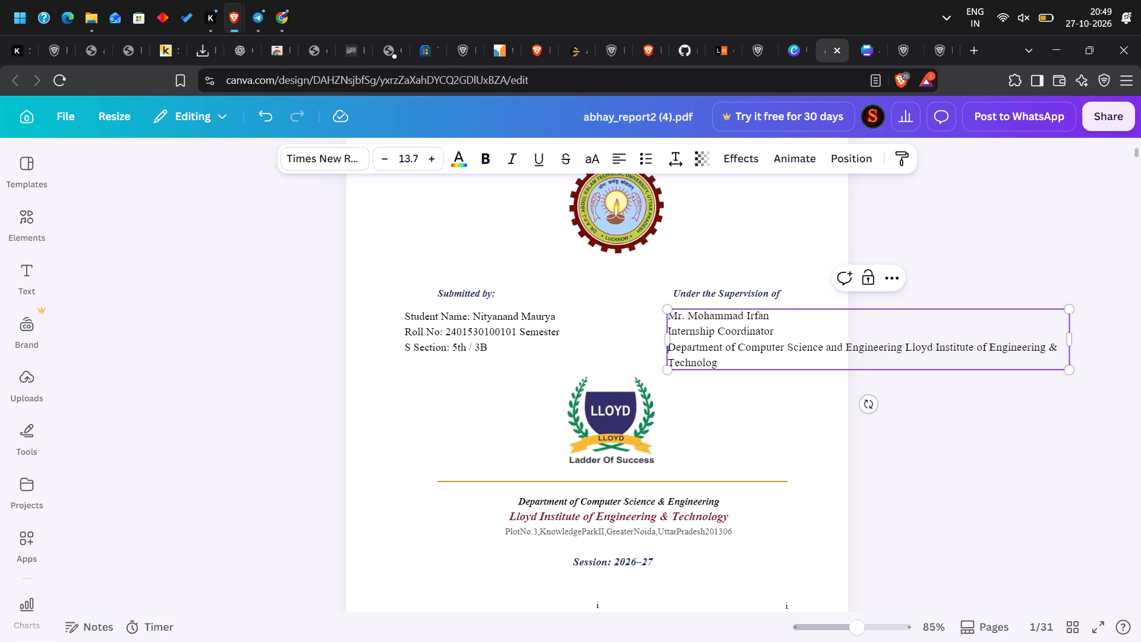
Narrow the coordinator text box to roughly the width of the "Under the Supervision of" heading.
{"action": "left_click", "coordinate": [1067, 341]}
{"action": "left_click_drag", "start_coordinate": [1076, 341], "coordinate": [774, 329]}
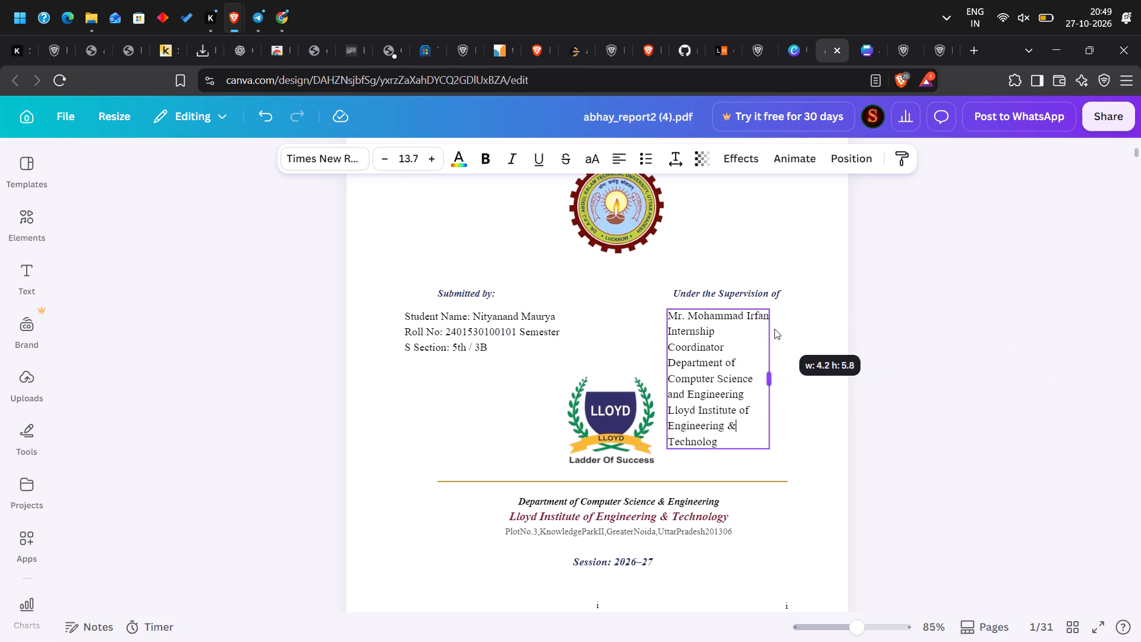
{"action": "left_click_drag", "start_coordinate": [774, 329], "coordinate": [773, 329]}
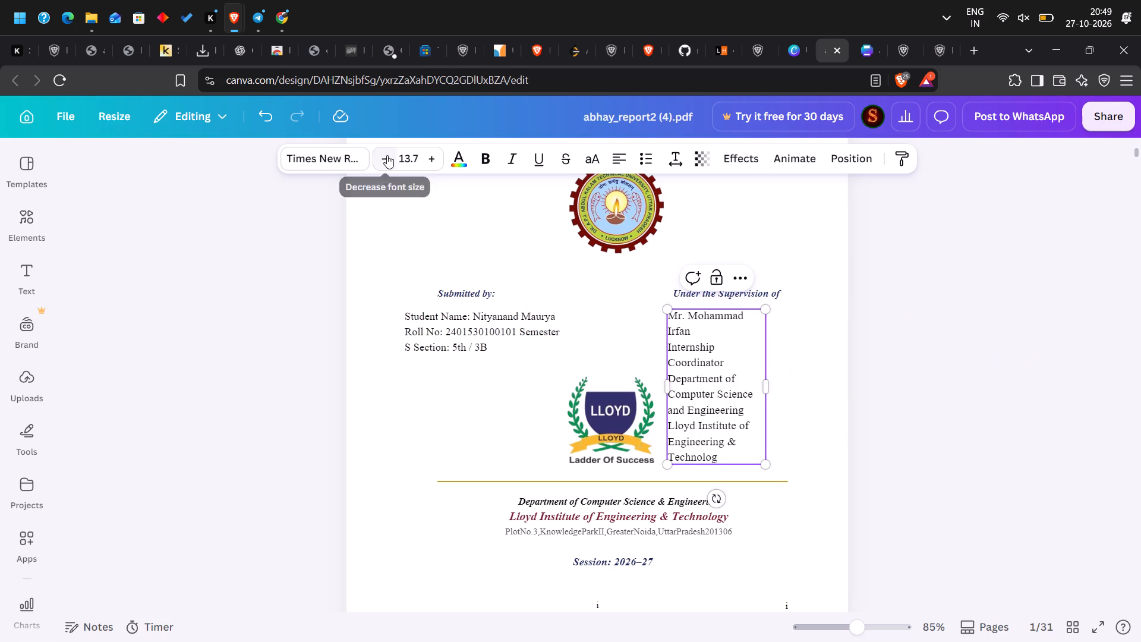
Reduce the font size of the department and institute text well below that of the name and role lines.
{"action": "triple_click", "coordinate": [387, 155]}
{"action": "triple_click", "coordinate": [387, 155]}
{"action": "double_click", "coordinate": [387, 155]}
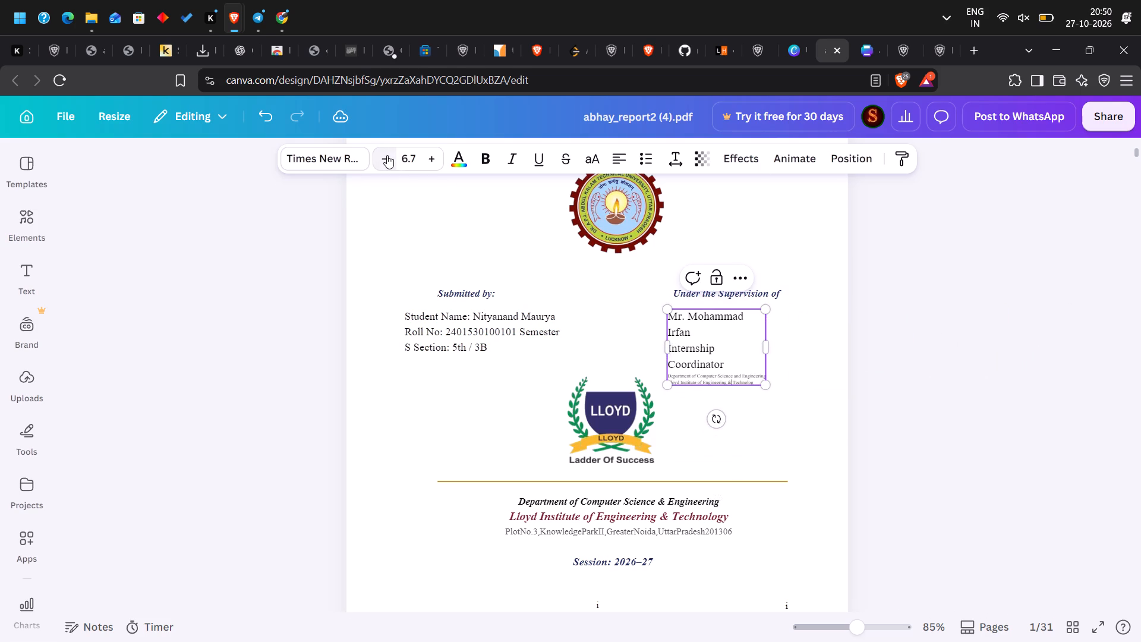
{"action": "double_click", "coordinate": [435, 154]}
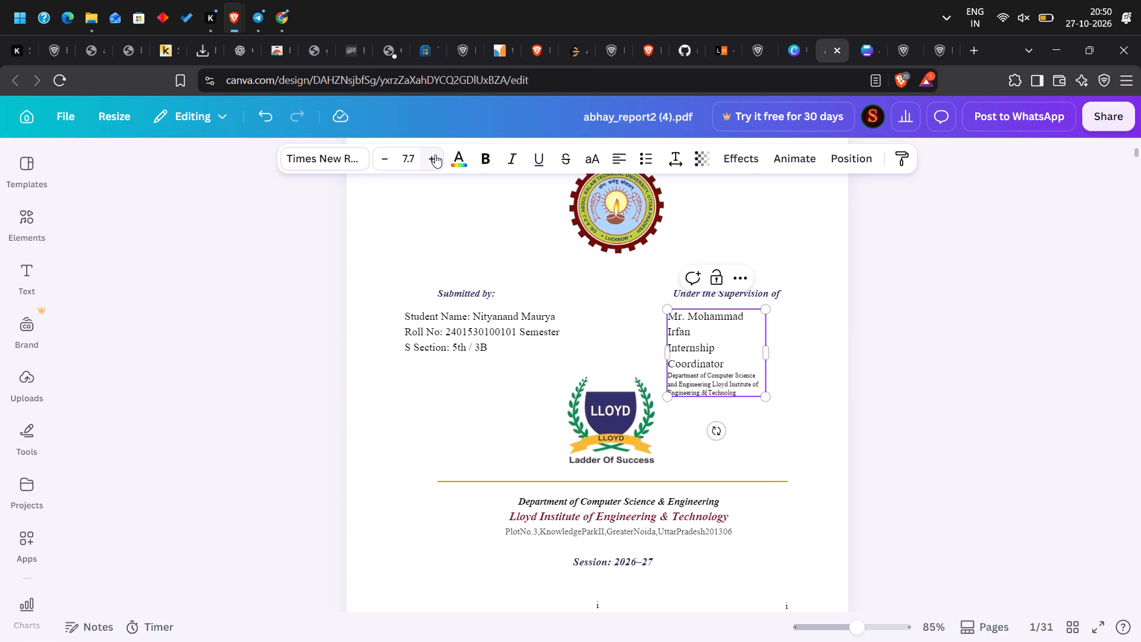
{"action": "left_click", "coordinate": [435, 155]}
Resize the coordinator text box so the department and institute each fit one line, and align it under the "Under the Supervision of" heading.
{"action": "left_click_drag", "start_coordinate": [765, 360], "coordinate": [772, 360]}
{"action": "left_click_drag", "start_coordinate": [777, 358], "coordinate": [832, 359]}
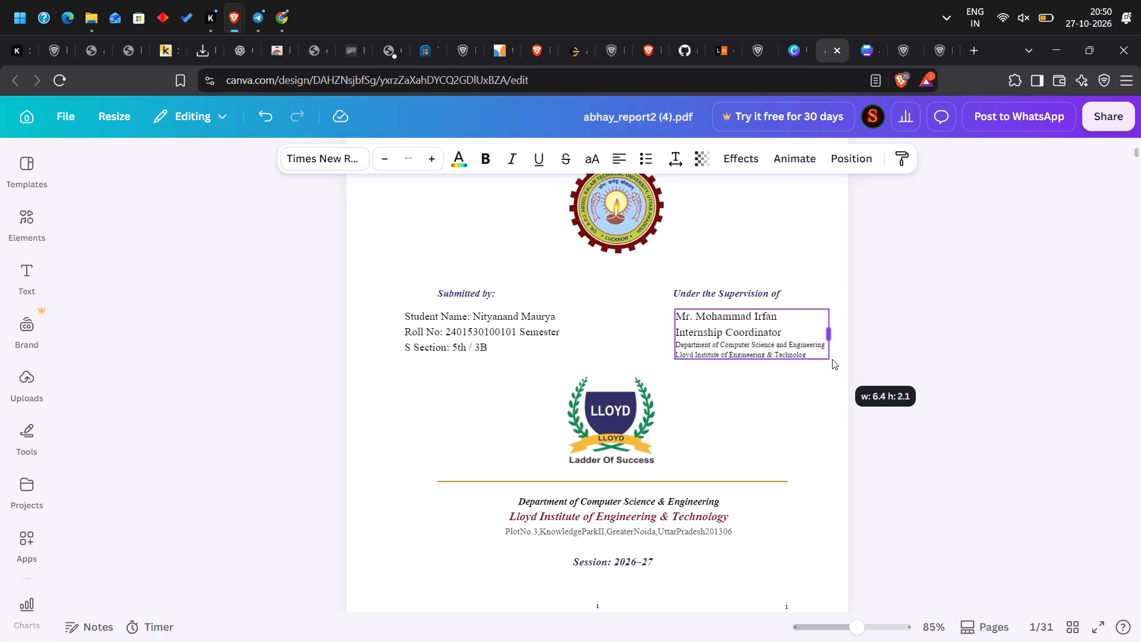
{"action": "left_click_drag", "start_coordinate": [832, 359], "coordinate": [827, 358]}
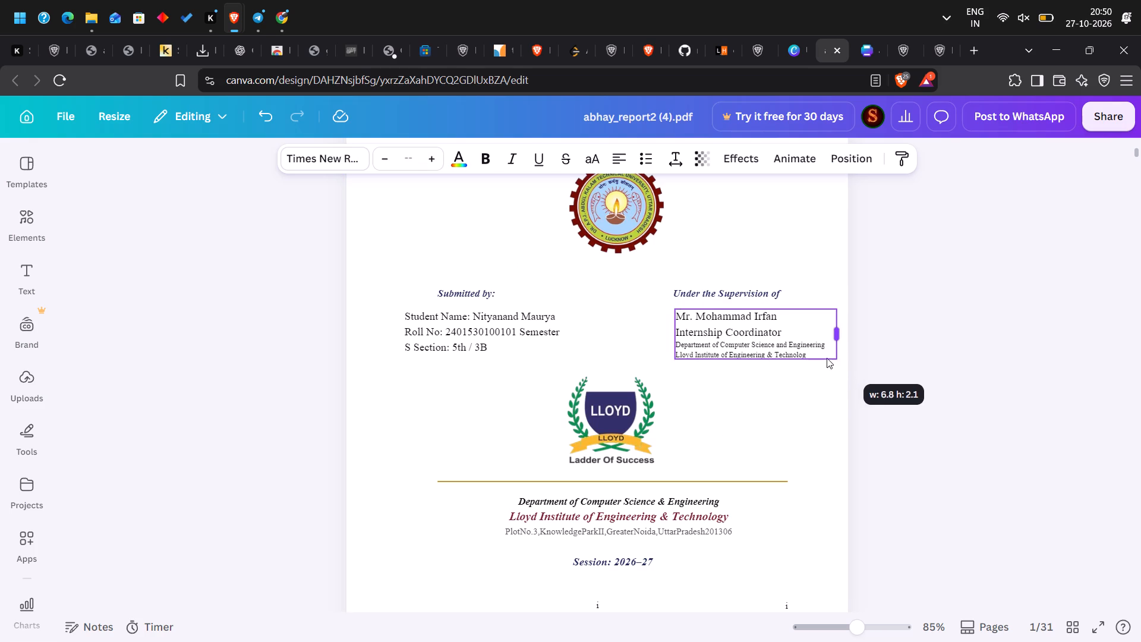
{"action": "left_click_drag", "start_coordinate": [827, 358], "coordinate": [828, 357]}
{"action": "left_click", "coordinate": [1140, 270]}
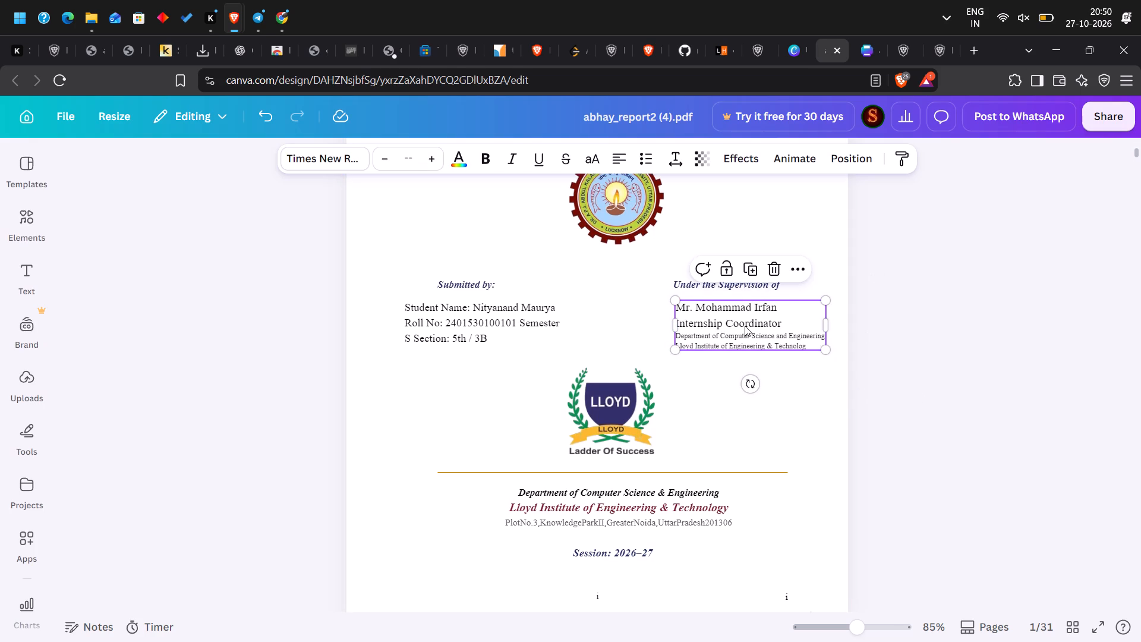
{"action": "left_click", "coordinate": [743, 329]}
{"action": "left_click", "coordinate": [1013, 351]}
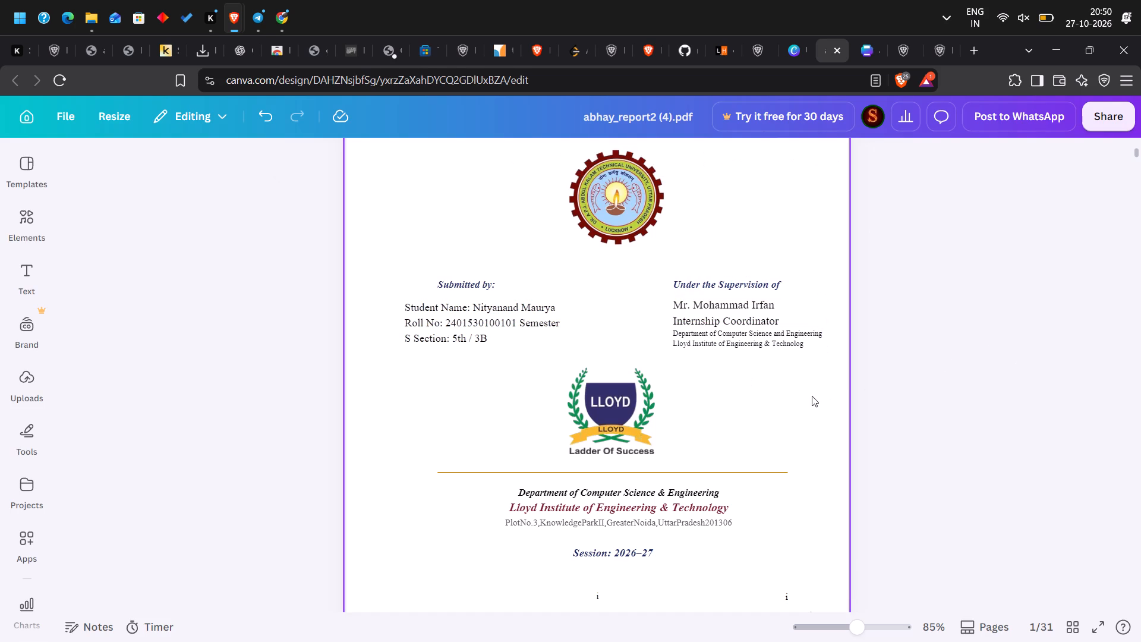
{"action": "scroll", "coordinate": [811, 396], "scroll_direction": "up", "scroll_amount": 3}
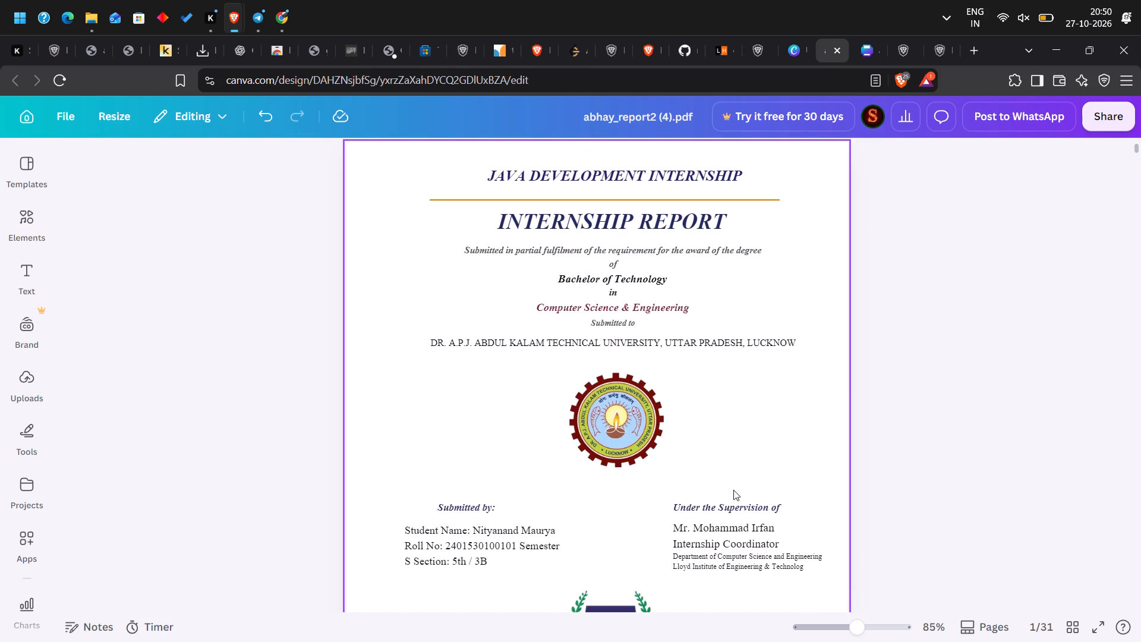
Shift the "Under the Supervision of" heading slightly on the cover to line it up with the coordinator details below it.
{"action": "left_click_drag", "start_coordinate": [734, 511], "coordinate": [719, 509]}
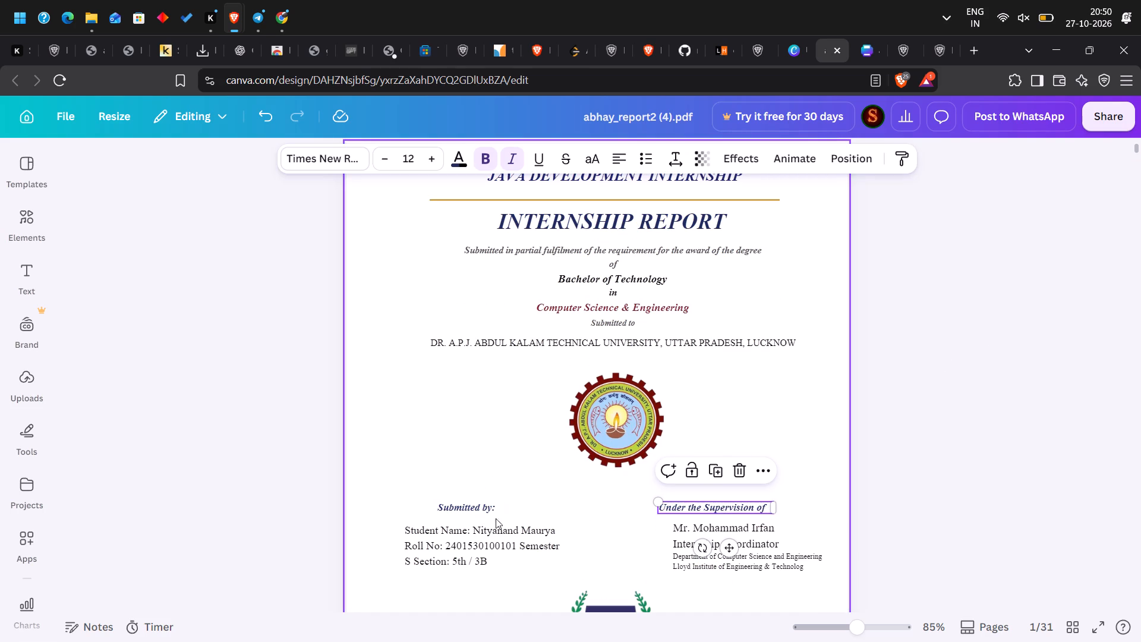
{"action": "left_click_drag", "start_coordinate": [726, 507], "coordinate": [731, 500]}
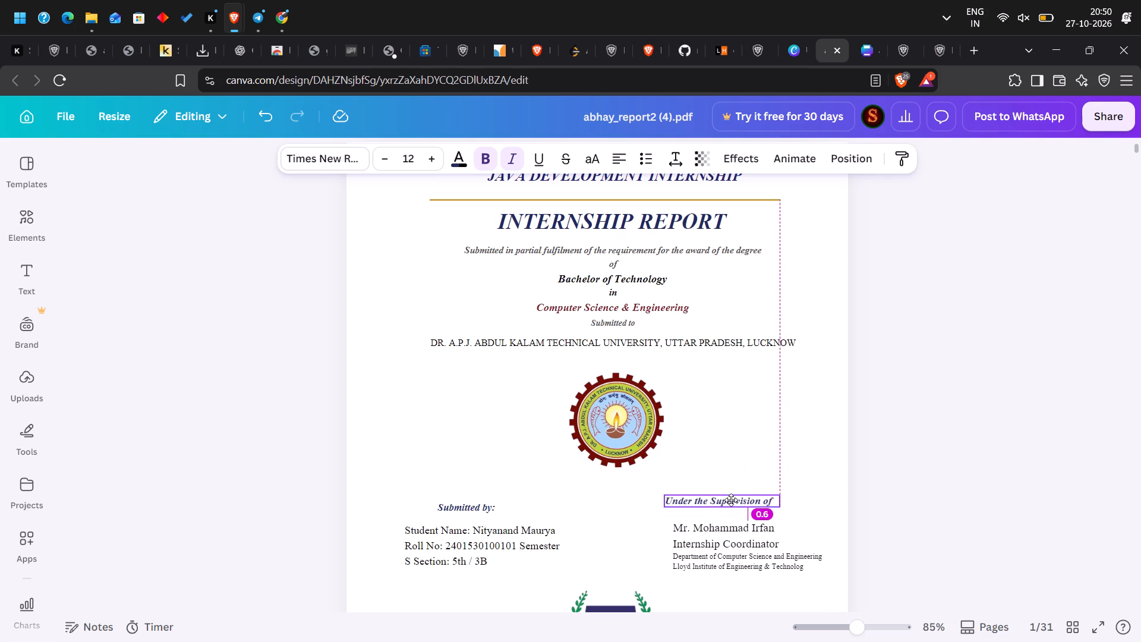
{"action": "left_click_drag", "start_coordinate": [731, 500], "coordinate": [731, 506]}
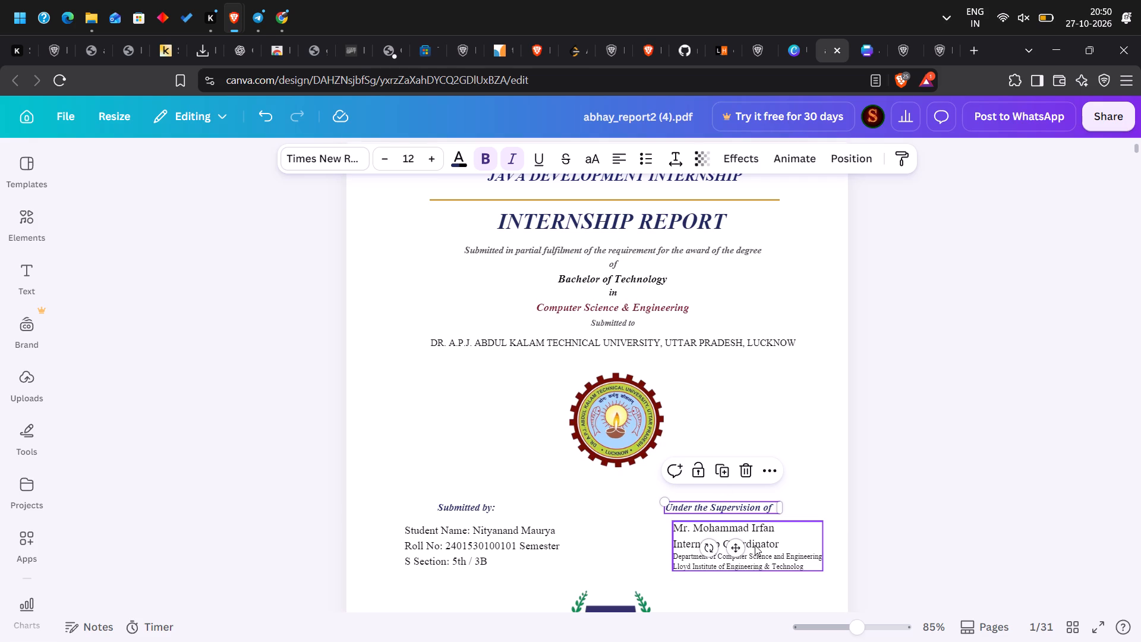
Undo all edits to the cover's supervision block, including the coordinator details, their formatting and the deletion of the "Human Resources & Academic Head" line.
{"action": "left_click", "coordinate": [788, 558]}
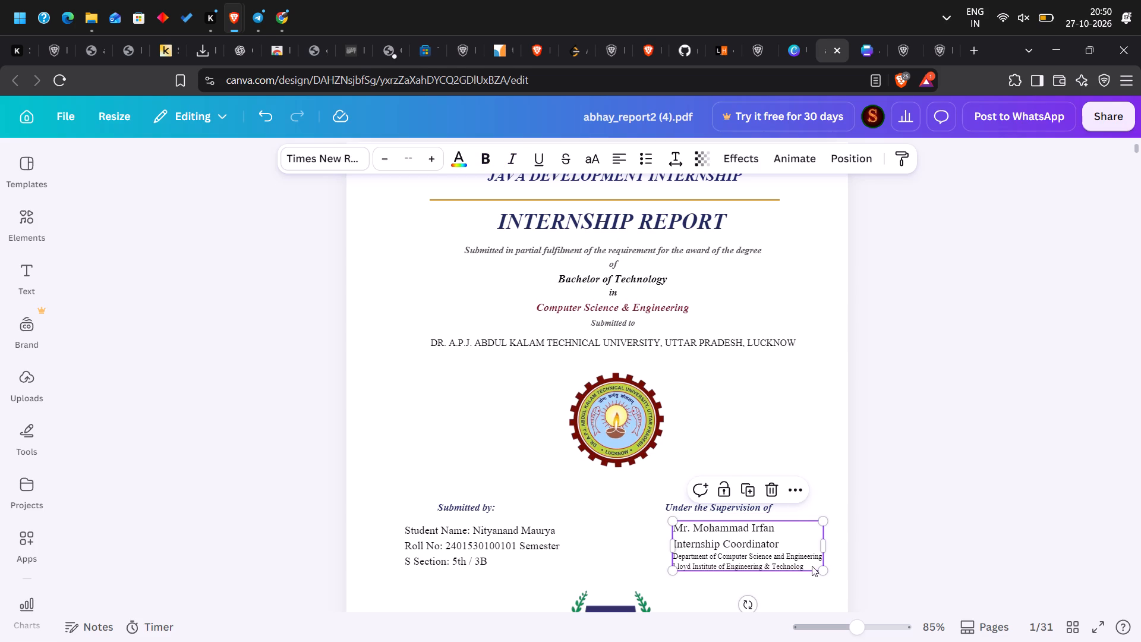
{"action": "left_click", "coordinate": [803, 565]}
{"action": "left_click_drag", "start_coordinate": [803, 564], "coordinate": [691, 530]}
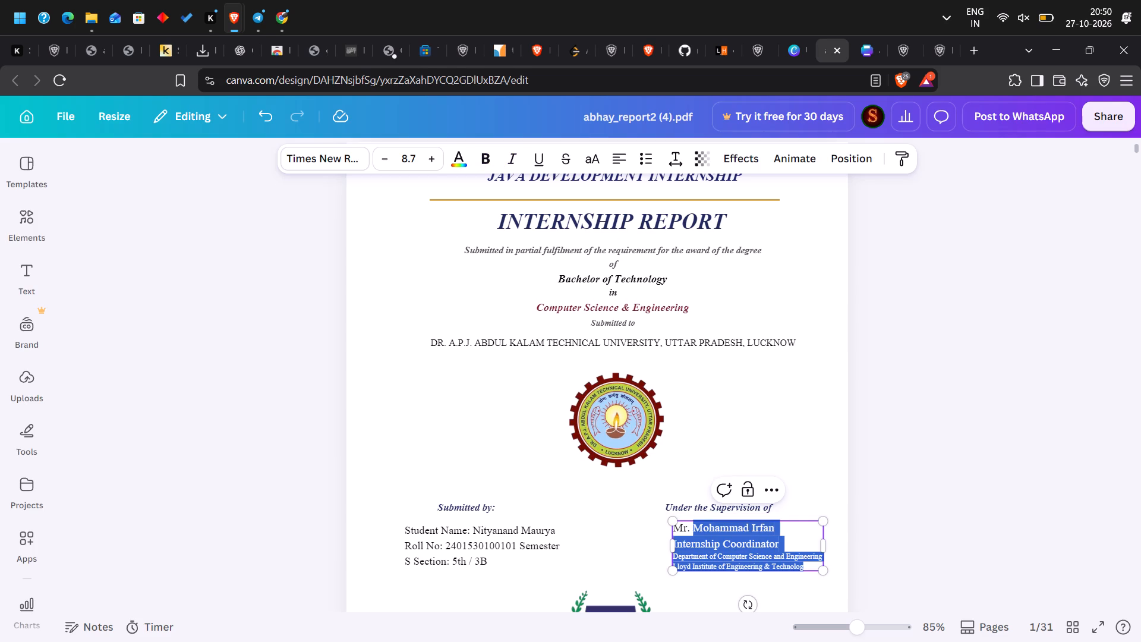
{"action": "left_click_drag", "start_coordinate": [691, 530], "coordinate": [670, 527]}
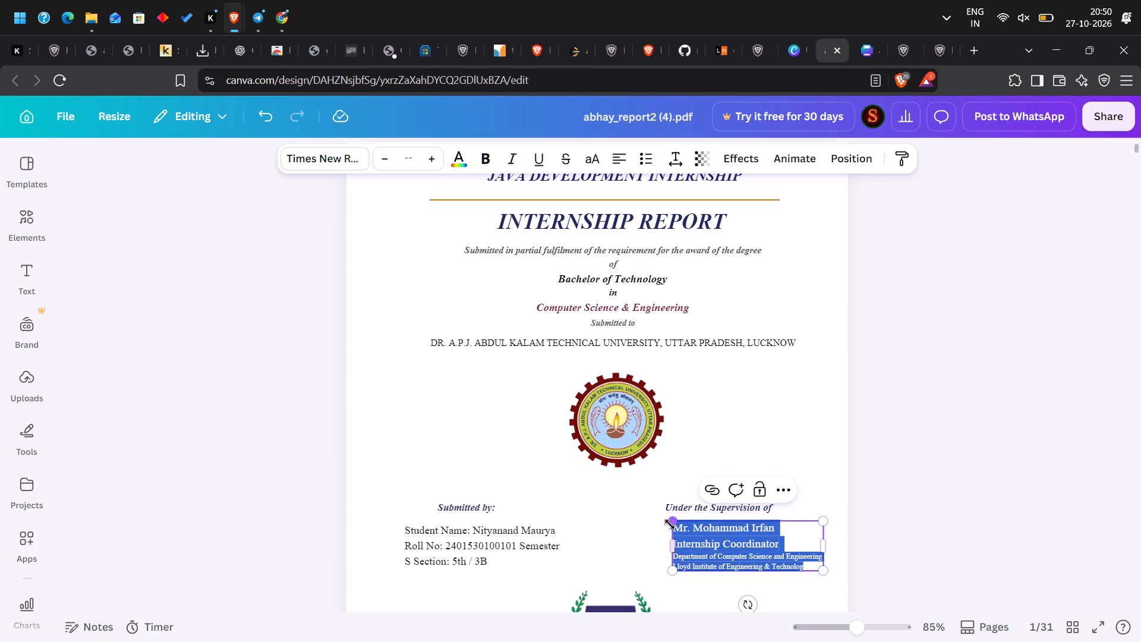
{"action": "key", "text": "ctrl+z"}
{"action": "key", "text": "ctrl+z"}
{"action": "key", "text": "ctrl+z"}
{"action": "key", "text": "ctrl+z"}
{"action": "key", "text": "ctrl+z"}
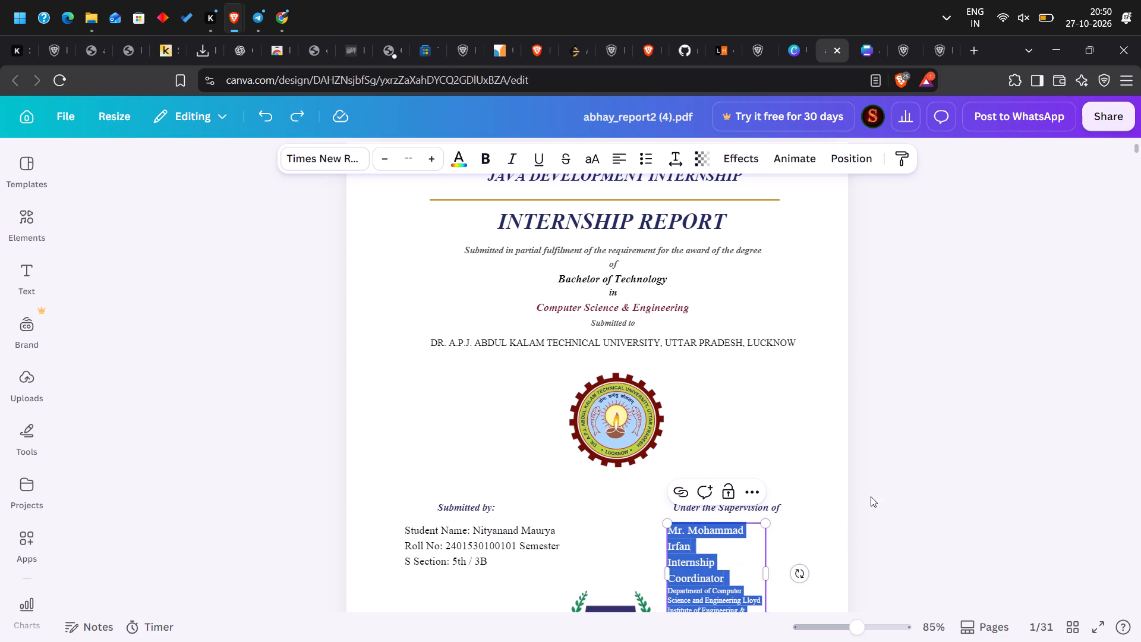
{"action": "key", "text": "ctrl+z"}
{"action": "key", "text": "ctrl+z"}
{"action": "key", "text": "ctrl+z"}
{"action": "key", "text": "ctrl+z"}
{"action": "key", "text": "ctrl+z"}
{"action": "key", "text": "ctrl+z"}
{"action": "key", "text": "ctrl+z"}
{"action": "key", "text": "ctrl+z"}
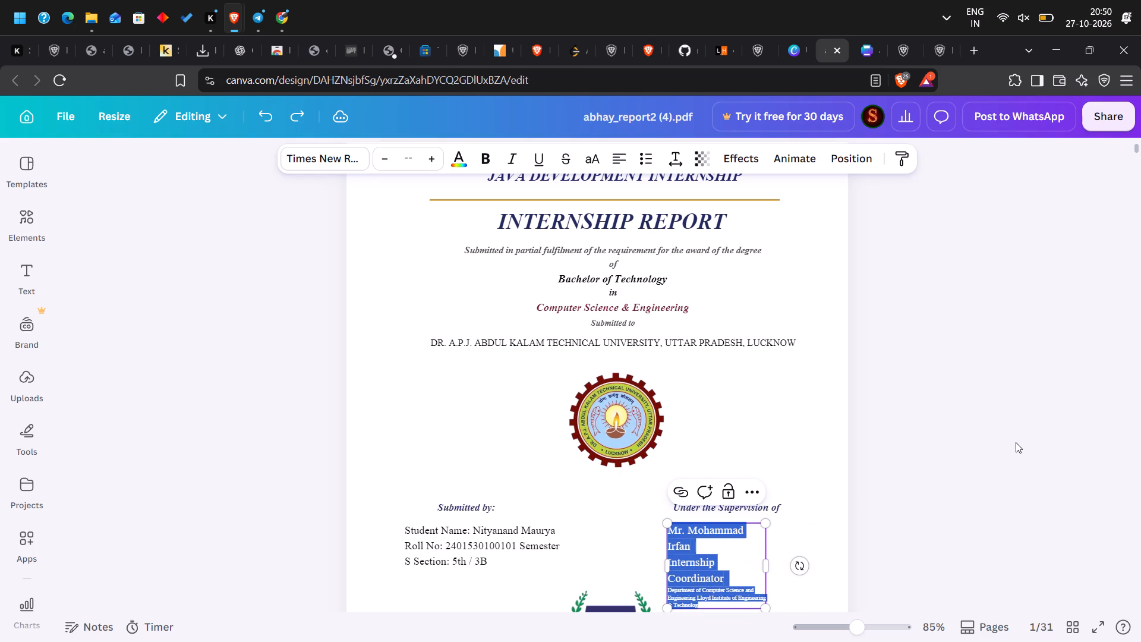
{"action": "key", "text": "ctrl+z"}
{"action": "key", "text": "ctrl+z"}
{"action": "key", "text": "ctrl+z"}
{"action": "key", "text": "ctrl+z"}
{"action": "key", "text": "ctrl+z"}
{"action": "key", "text": "ctrl+z"}
{"action": "key", "text": "ctrl+z"}
{"action": "key", "text": "ctrl+z"}
{"action": "key", "text": "ctrl+z"}
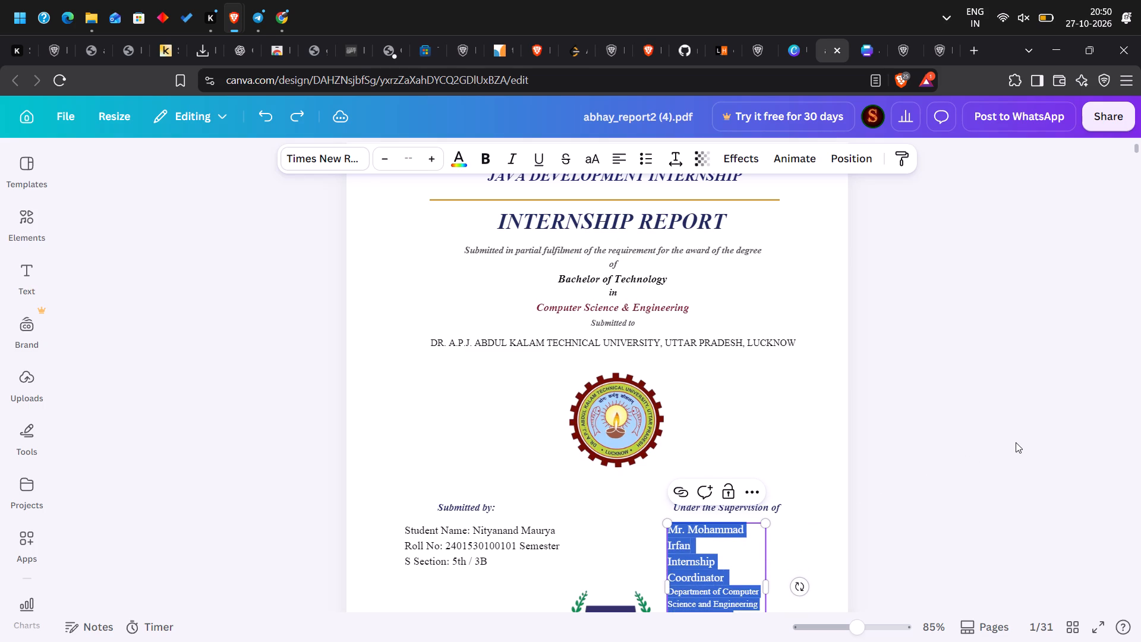
{"action": "key", "text": "ctrl+z"}
{"action": "key", "text": "ctrl+z"}
{"action": "key", "text": "ctrl+z"}
{"action": "key", "text": "ctrl+z"}
{"action": "key", "text": "ctrl+z"}
{"action": "key", "text": "ctrl+z"}
{"action": "key", "text": "ctrl+z"}
{"action": "key", "text": "ctrl+z"}
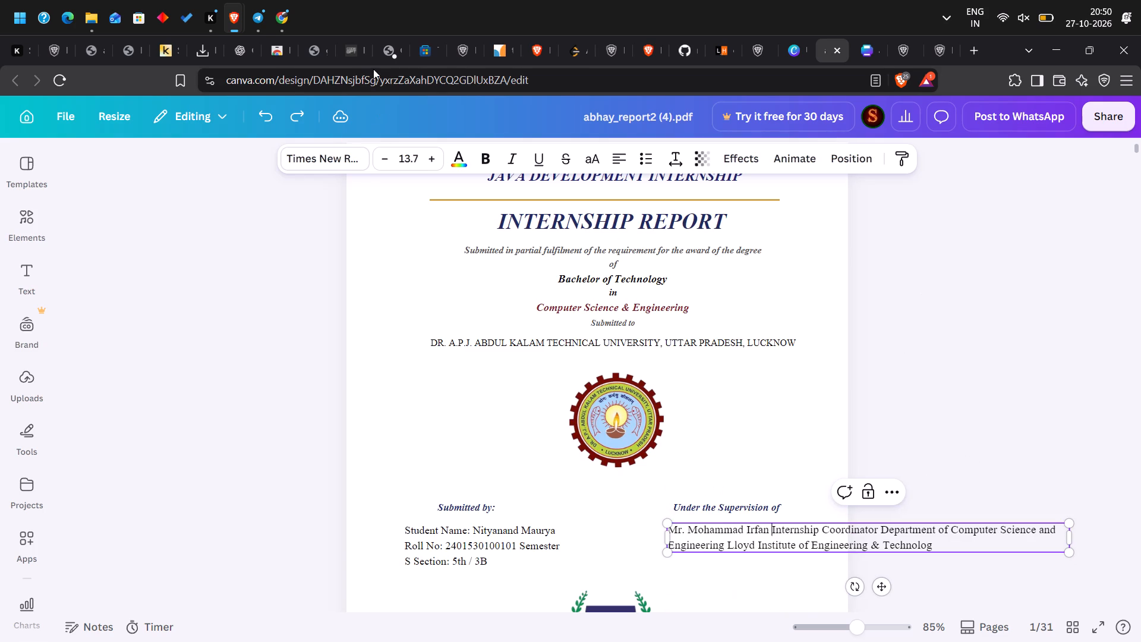
{"action": "key", "text": "ctrl+z"}
{"action": "key", "text": "ctrl+z"}
{"action": "key", "text": "ctrl+z"}
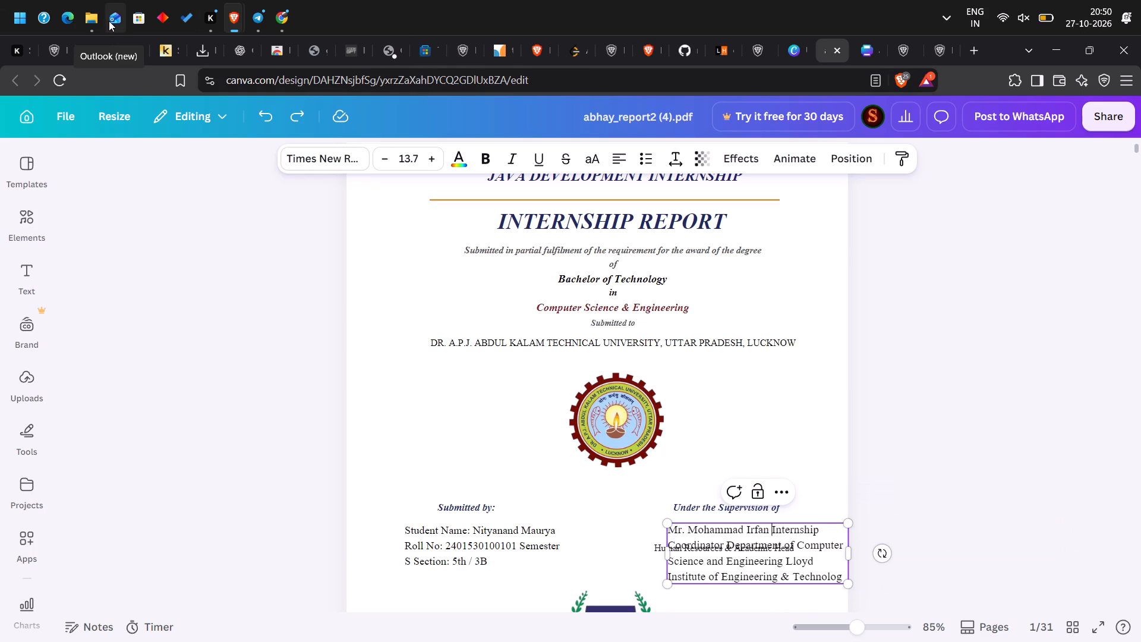
{"action": "key", "text": "ctrl+z"}
{"action": "key", "text": "ctrl+z"}
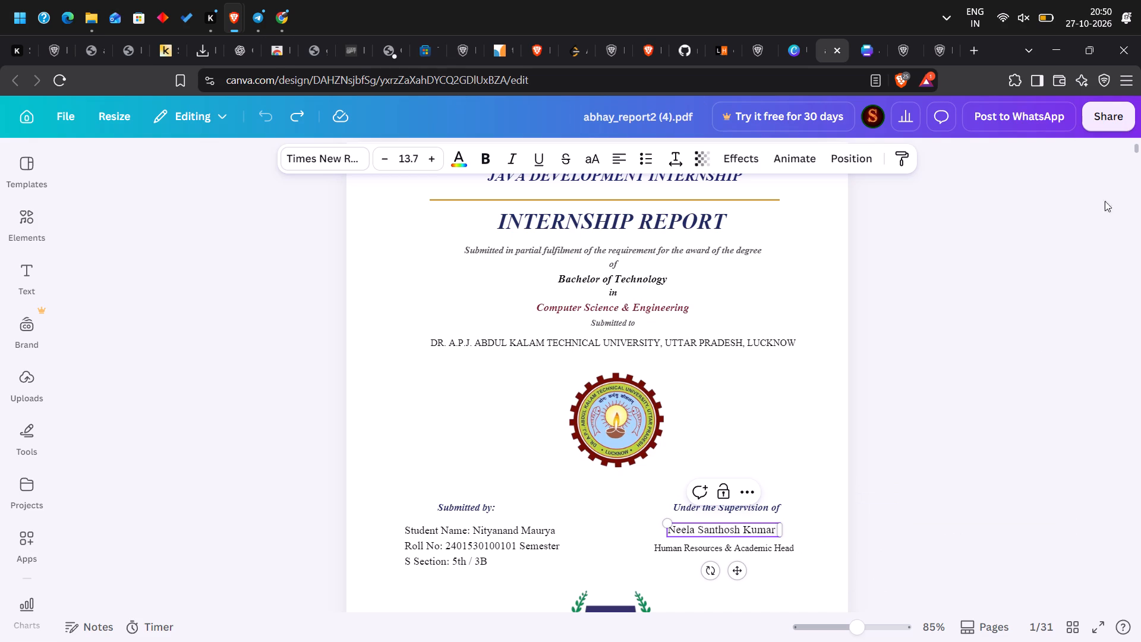
{"action": "left_click", "coordinate": [1003, 432]}
Look through the report from the cover past the Appendix B certificate and Declaration pages to the Acknowledgement page.
{"action": "scroll", "coordinate": [631, 454], "scroll_direction": "down", "scroll_amount": 3}
{"action": "scroll", "coordinate": [631, 454], "scroll_direction": "up", "scroll_amount": 7}
{"action": "scroll", "coordinate": [631, 454], "scroll_direction": "down", "scroll_amount": 3}
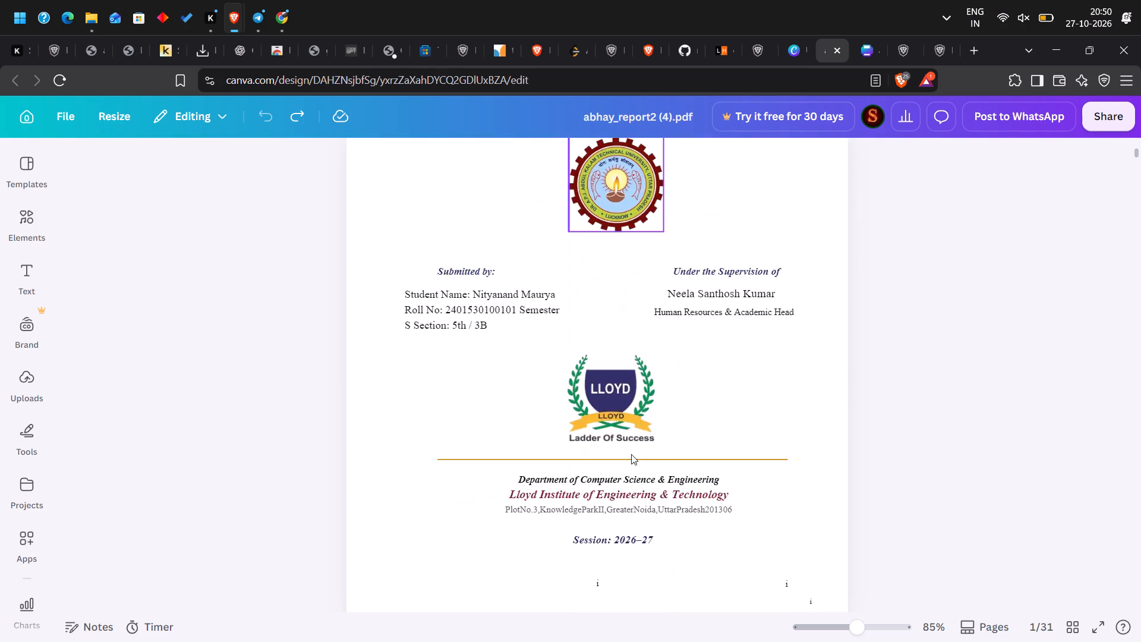
{"action": "scroll", "coordinate": [631, 454], "scroll_direction": "down", "scroll_amount": 18}
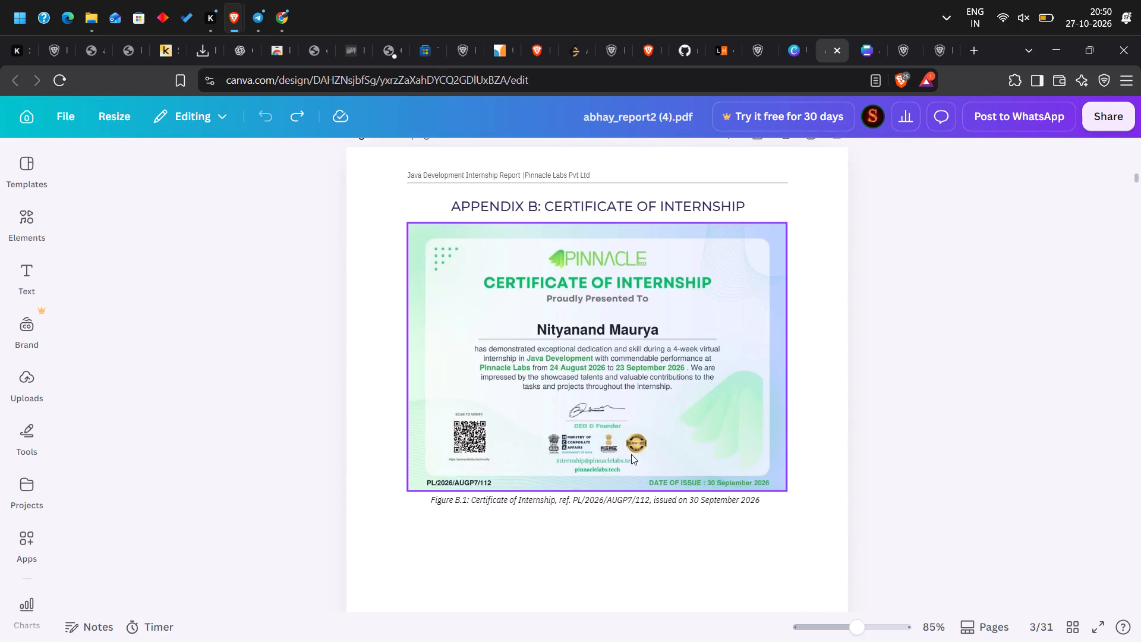
{"action": "scroll", "coordinate": [631, 454], "scroll_direction": "down", "scroll_amount": 16}
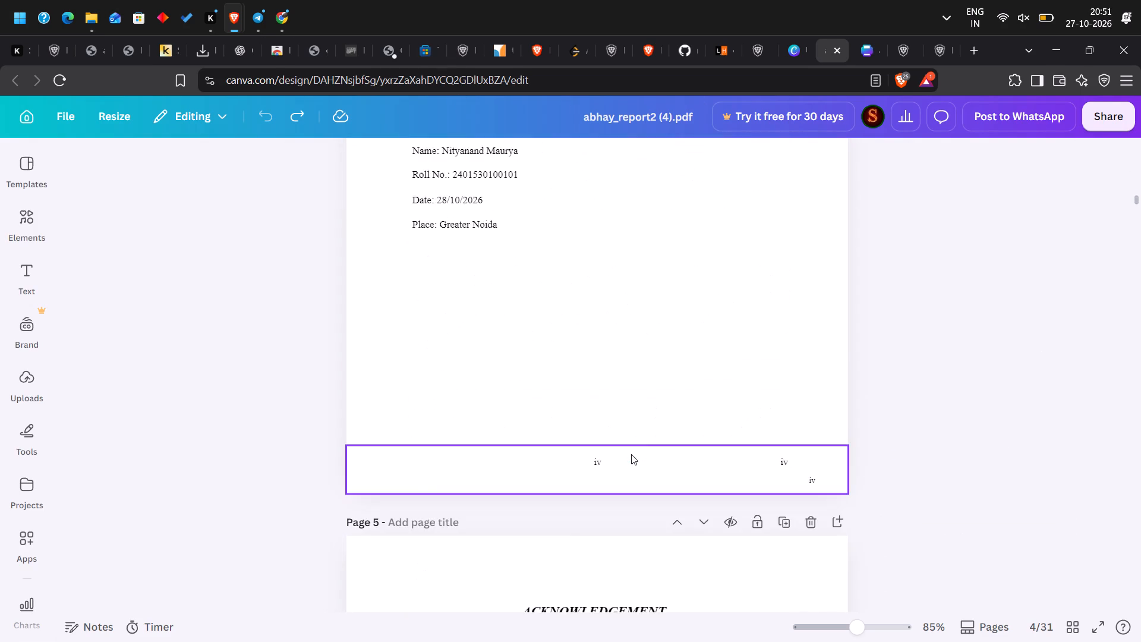
{"action": "scroll", "coordinate": [631, 454], "scroll_direction": "down", "scroll_amount": 3}
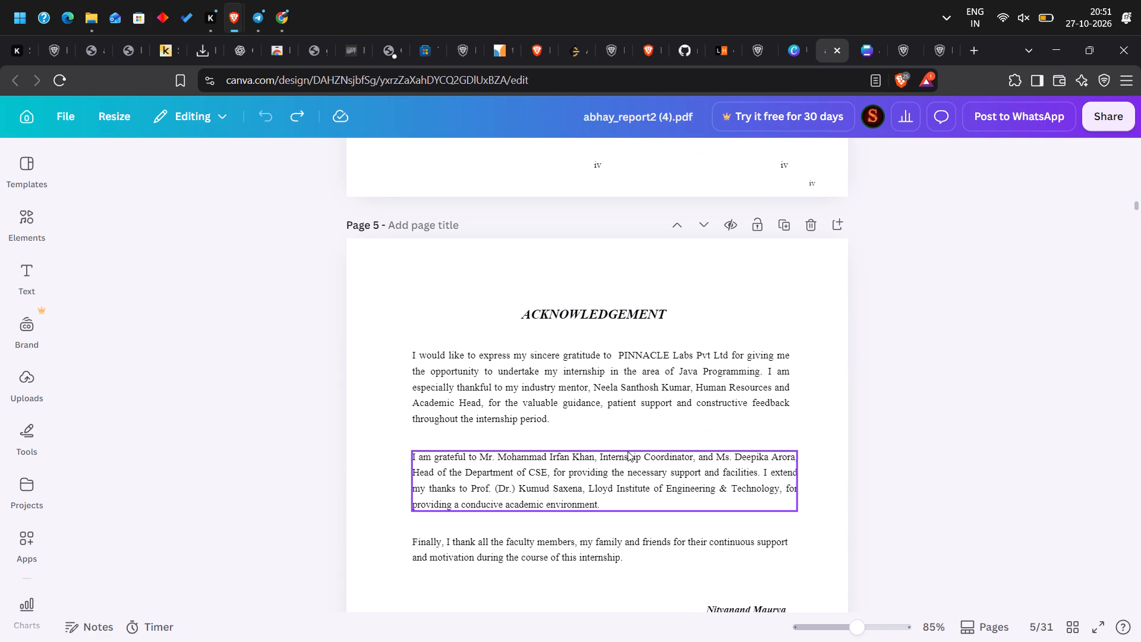
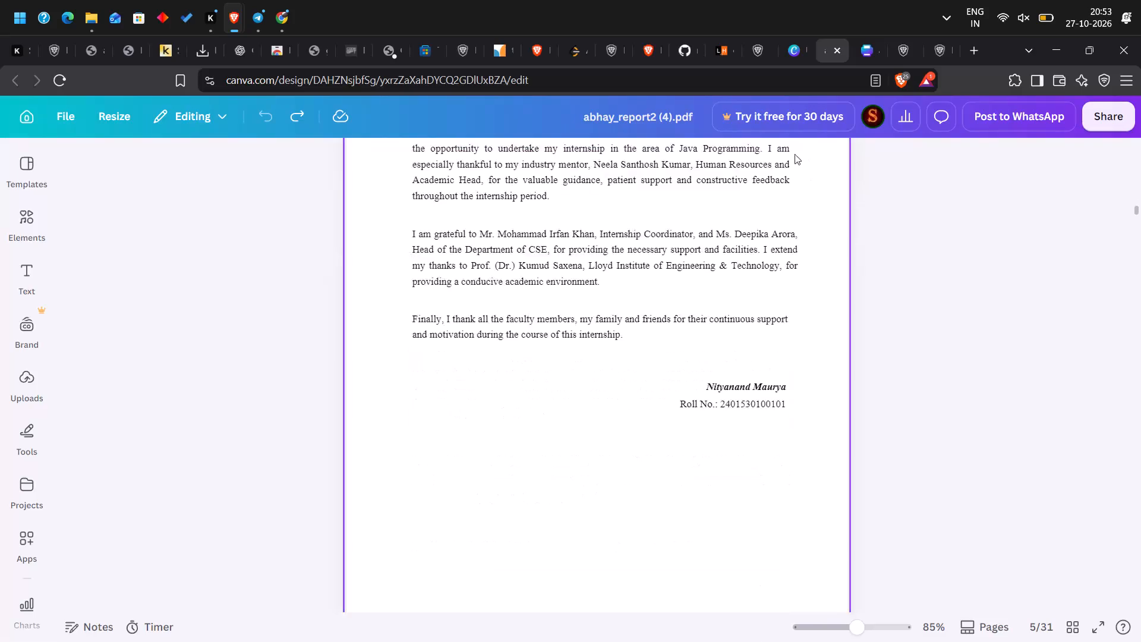
Review the report from the Abstract through Chapter 1 to the start of Chapter 3, rechecking the Chapter 2 organisation profile.
{"action": "scroll", "coordinate": [759, 308], "scroll_direction": "down", "scroll_amount": 3}
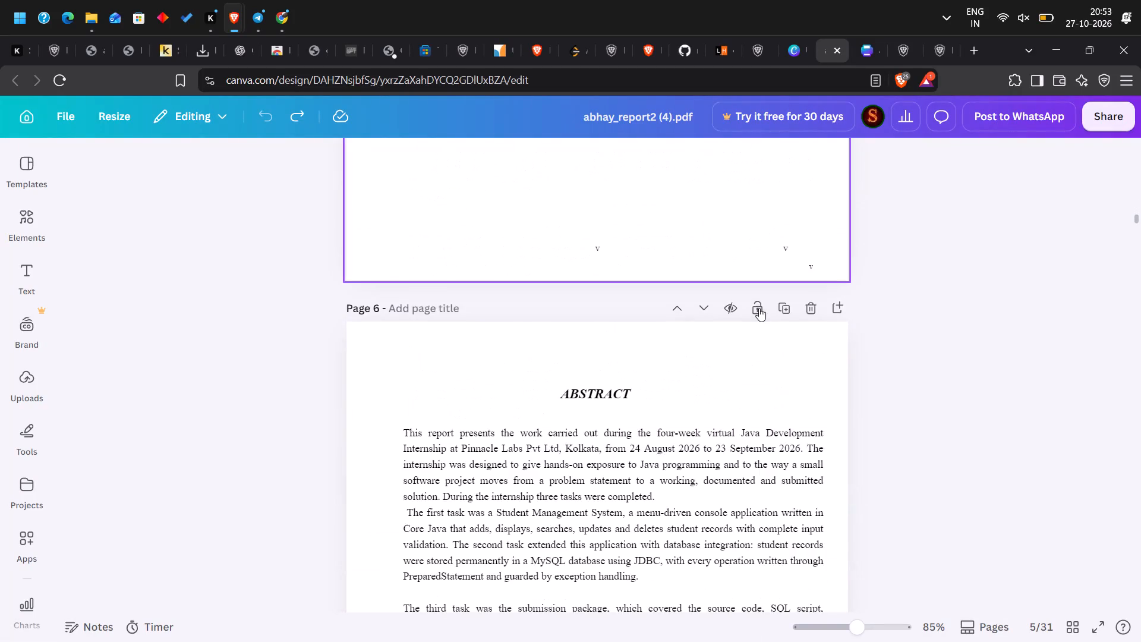
{"action": "scroll", "coordinate": [759, 309], "scroll_direction": "down", "scroll_amount": 10}
{"action": "scroll", "coordinate": [759, 309], "scroll_direction": "up", "scroll_amount": 5}
{"action": "scroll", "coordinate": [760, 308], "scroll_direction": "down", "scroll_amount": 15}
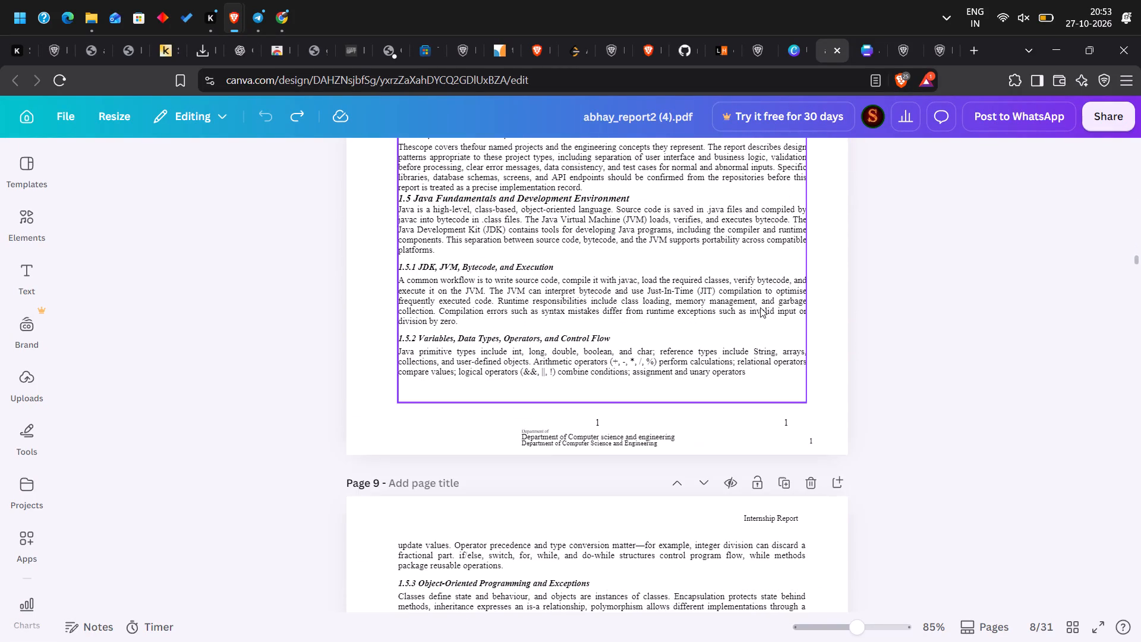
{"action": "scroll", "coordinate": [760, 307], "scroll_direction": "down", "scroll_amount": 6}
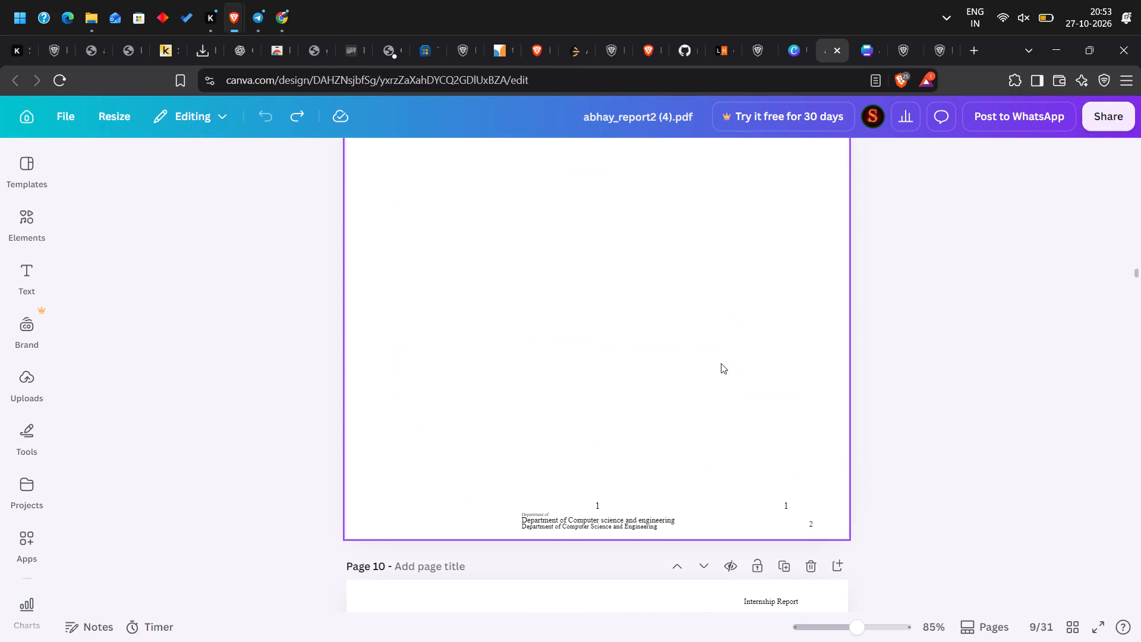
{"action": "scroll", "coordinate": [635, 518], "scroll_direction": "down", "scroll_amount": 6}
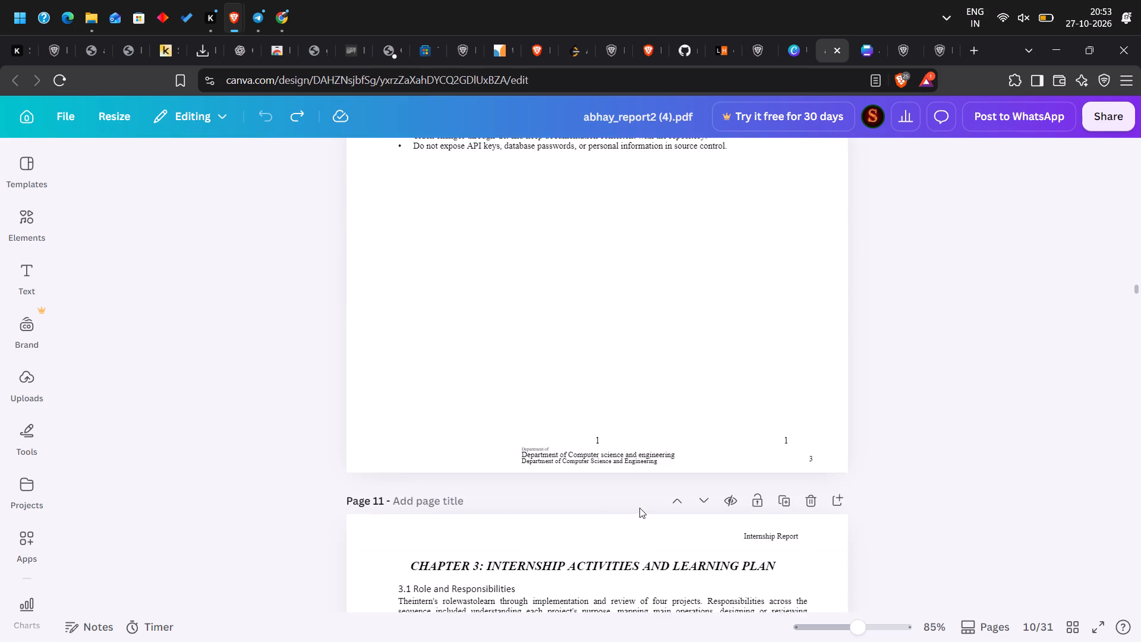
{"action": "scroll", "coordinate": [639, 508], "scroll_direction": "down", "scroll_amount": 2}
{"action": "scroll", "coordinate": [639, 507], "scroll_direction": "up", "scroll_amount": 3}
{"action": "scroll", "coordinate": [641, 504], "scroll_direction": "down", "scroll_amount": 1}
{"action": "scroll", "coordinate": [641, 502], "scroll_direction": "up", "scroll_amount": 4}
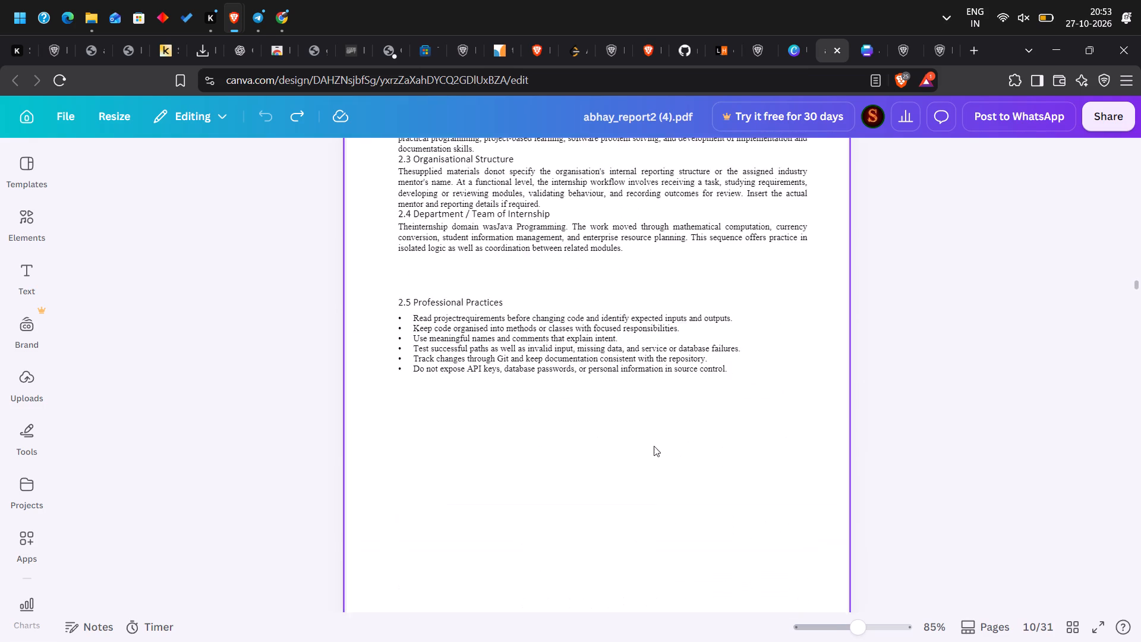
{"action": "scroll", "coordinate": [654, 446], "scroll_direction": "up", "scroll_amount": 4}
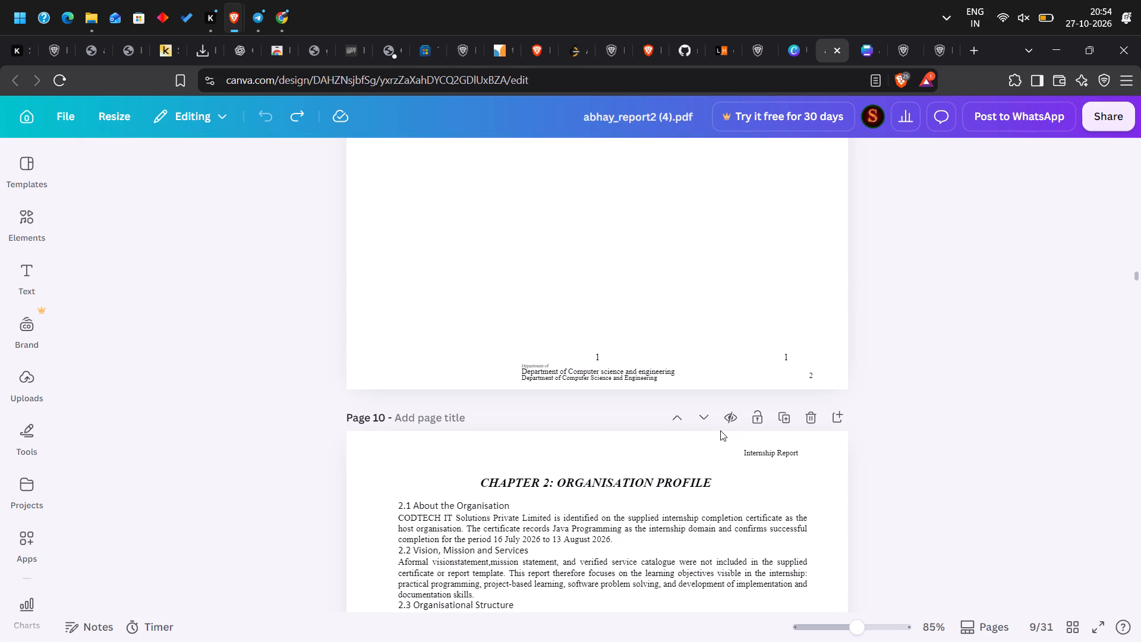
Go back through the front matter to the cover and check its student and supervisor details.
{"action": "scroll", "coordinate": [739, 429], "scroll_direction": "up", "scroll_amount": 20}
{"action": "scroll", "coordinate": [739, 429], "scroll_direction": "up", "scroll_amount": 9}
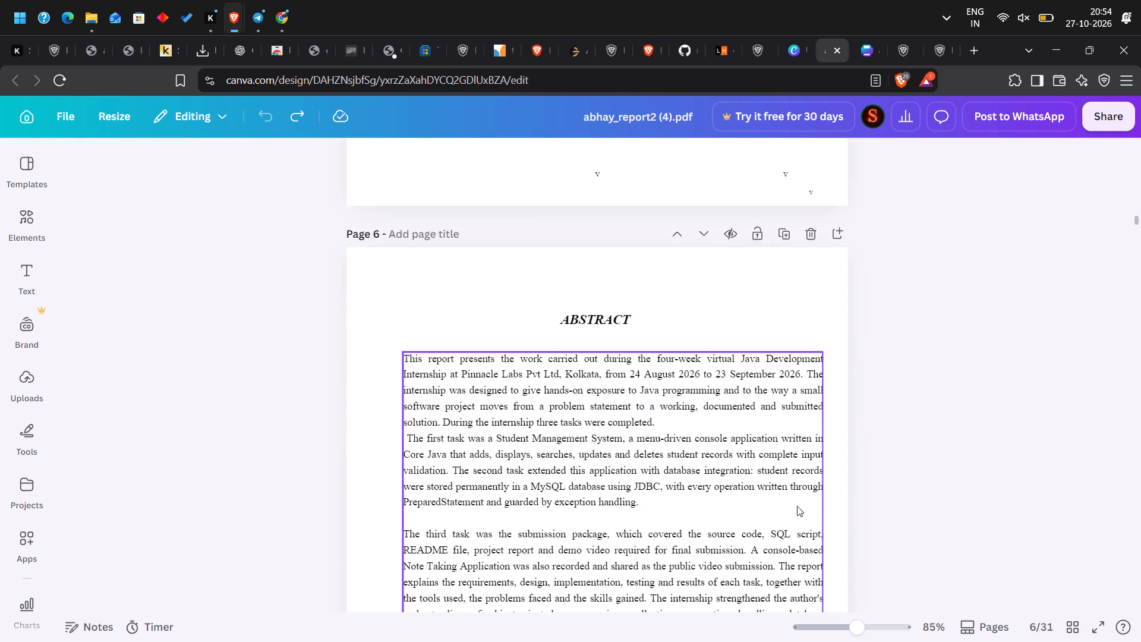
{"action": "scroll", "coordinate": [797, 506], "scroll_direction": "up", "scroll_amount": 11}
{"action": "scroll", "coordinate": [797, 505], "scroll_direction": "up", "scroll_amount": 13}
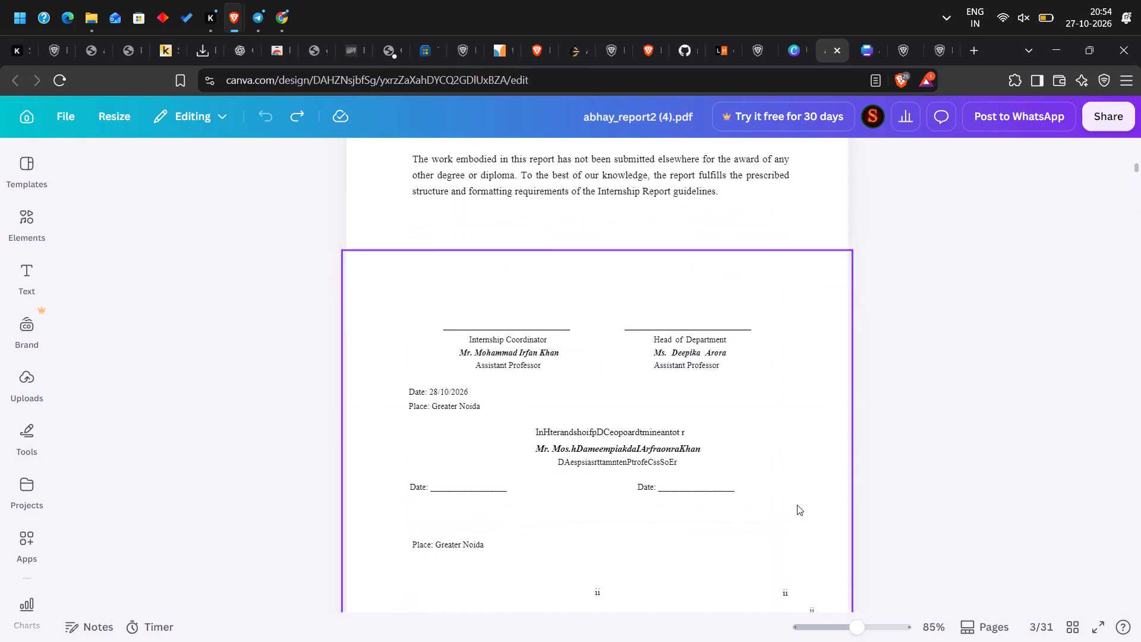
{"action": "scroll", "coordinate": [797, 505], "scroll_direction": "up", "scroll_amount": 14}
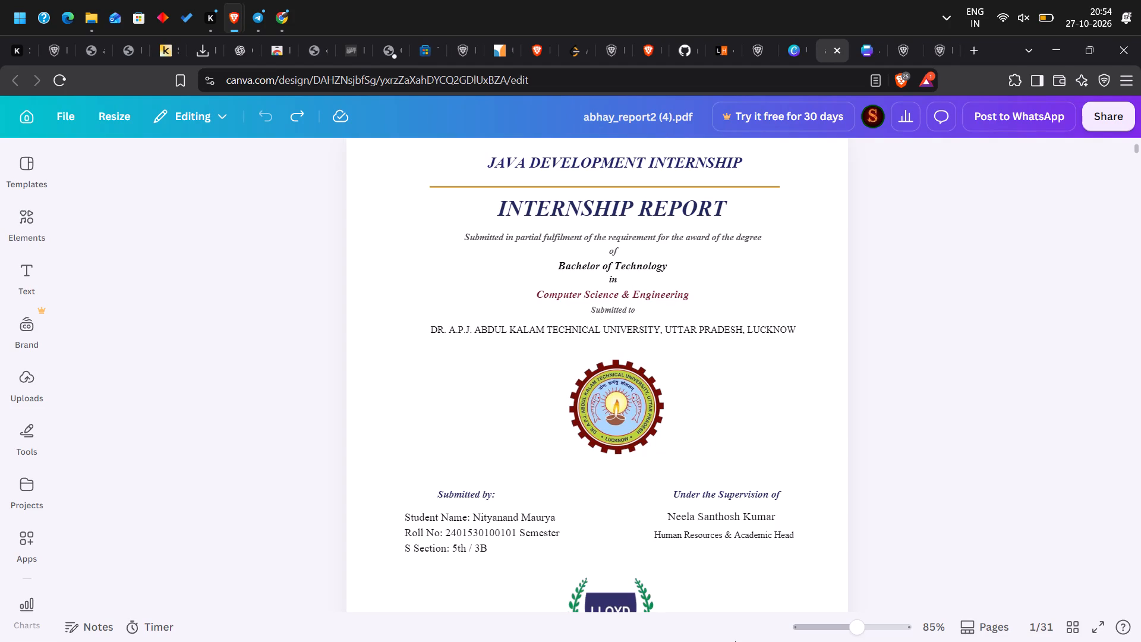
Examine the Certificate page's wording and signature block, the following certificate page, and the Declaration's internship and supervisor details.
{"action": "scroll", "coordinate": [735, 641], "scroll_direction": "down", "scroll_amount": 5}
{"action": "scroll", "coordinate": [847, 466], "scroll_direction": "down", "scroll_amount": 5}
{"action": "scroll", "coordinate": [776, 459], "scroll_direction": "down", "scroll_amount": 2}
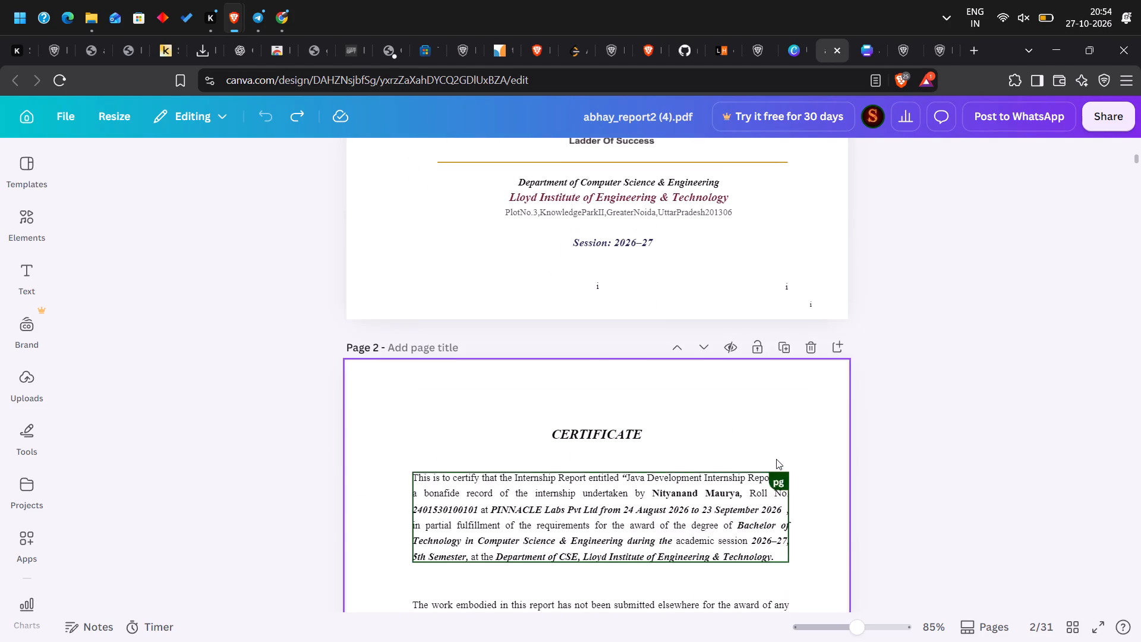
{"action": "scroll", "coordinate": [776, 459], "scroll_direction": "down", "scroll_amount": 3}
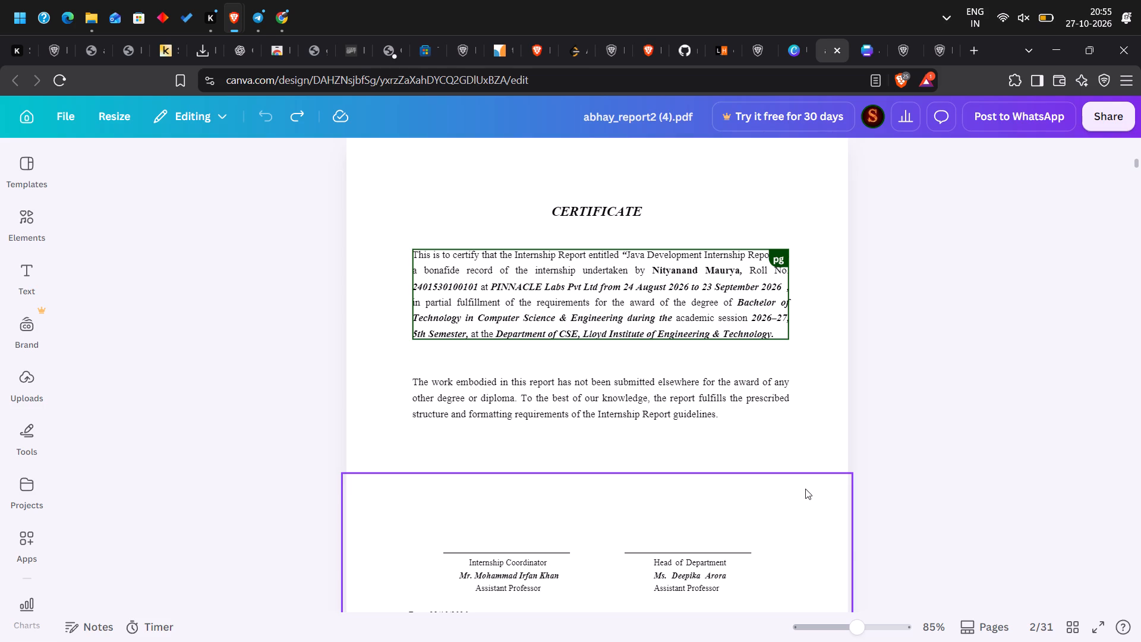
{"action": "scroll", "coordinate": [800, 486], "scroll_direction": "down", "scroll_amount": 4}
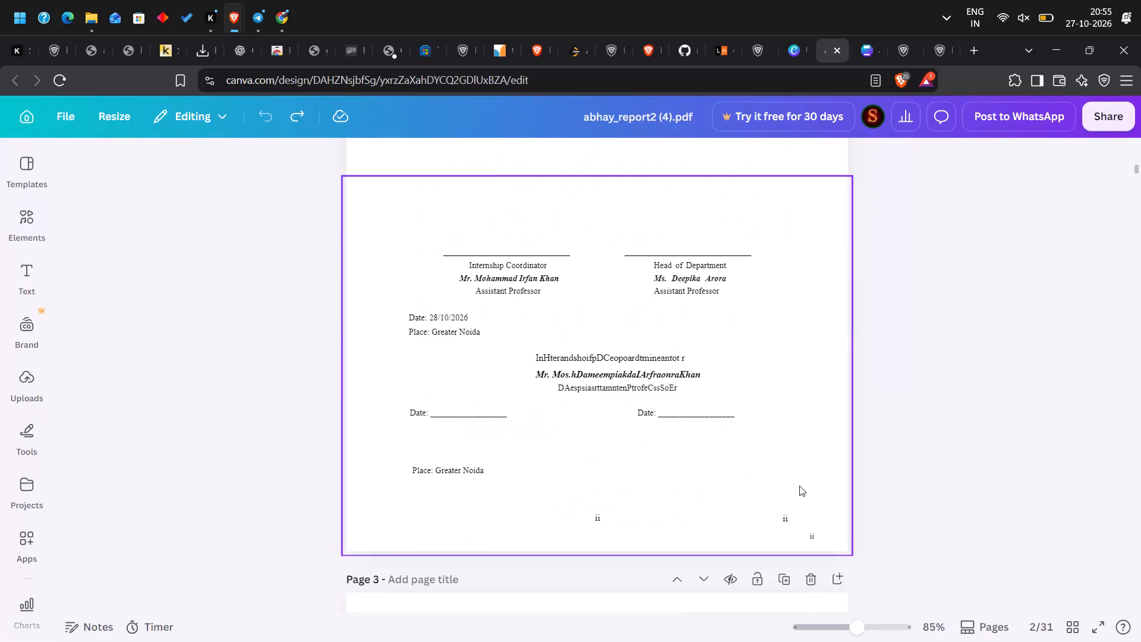
{"action": "scroll", "coordinate": [799, 486], "scroll_direction": "down", "scroll_amount": 11}
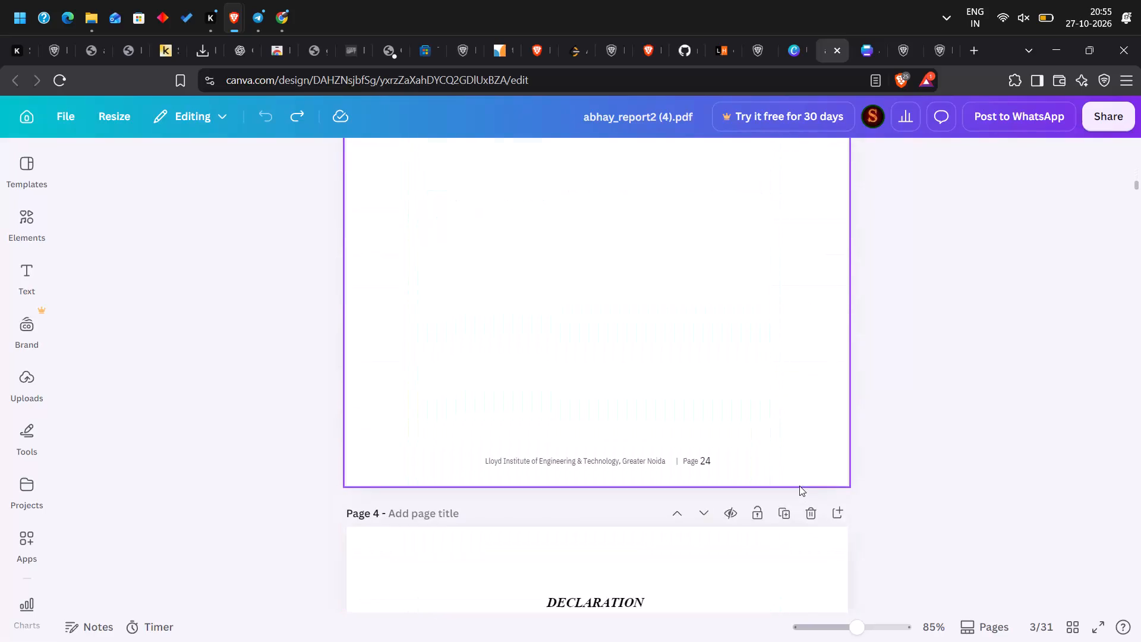
{"action": "scroll", "coordinate": [799, 486], "scroll_direction": "down", "scroll_amount": 4}
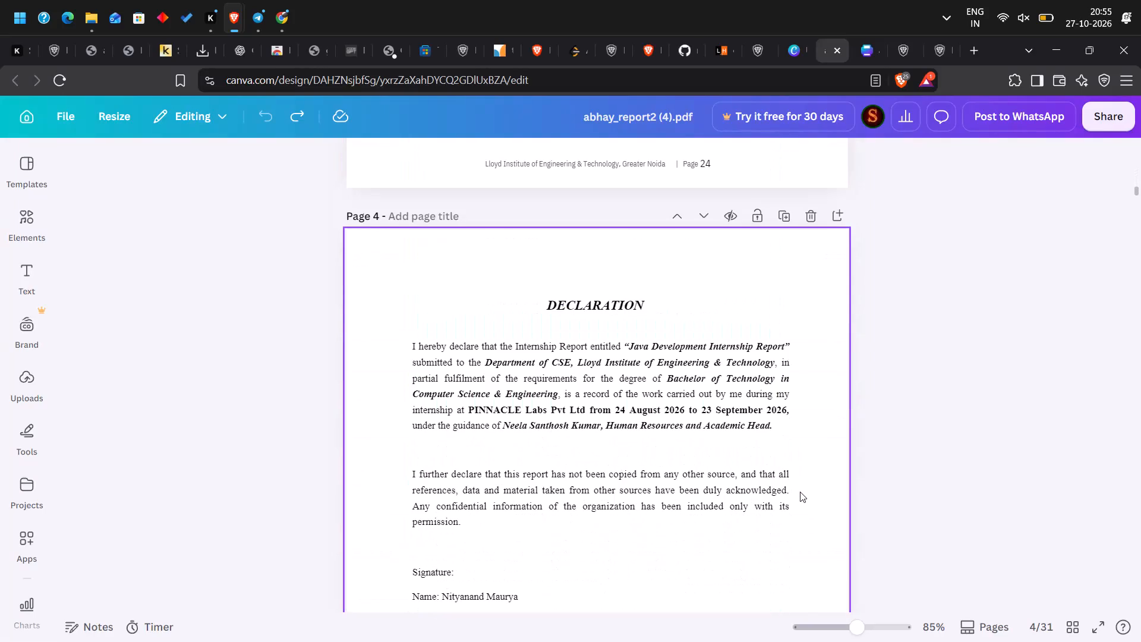